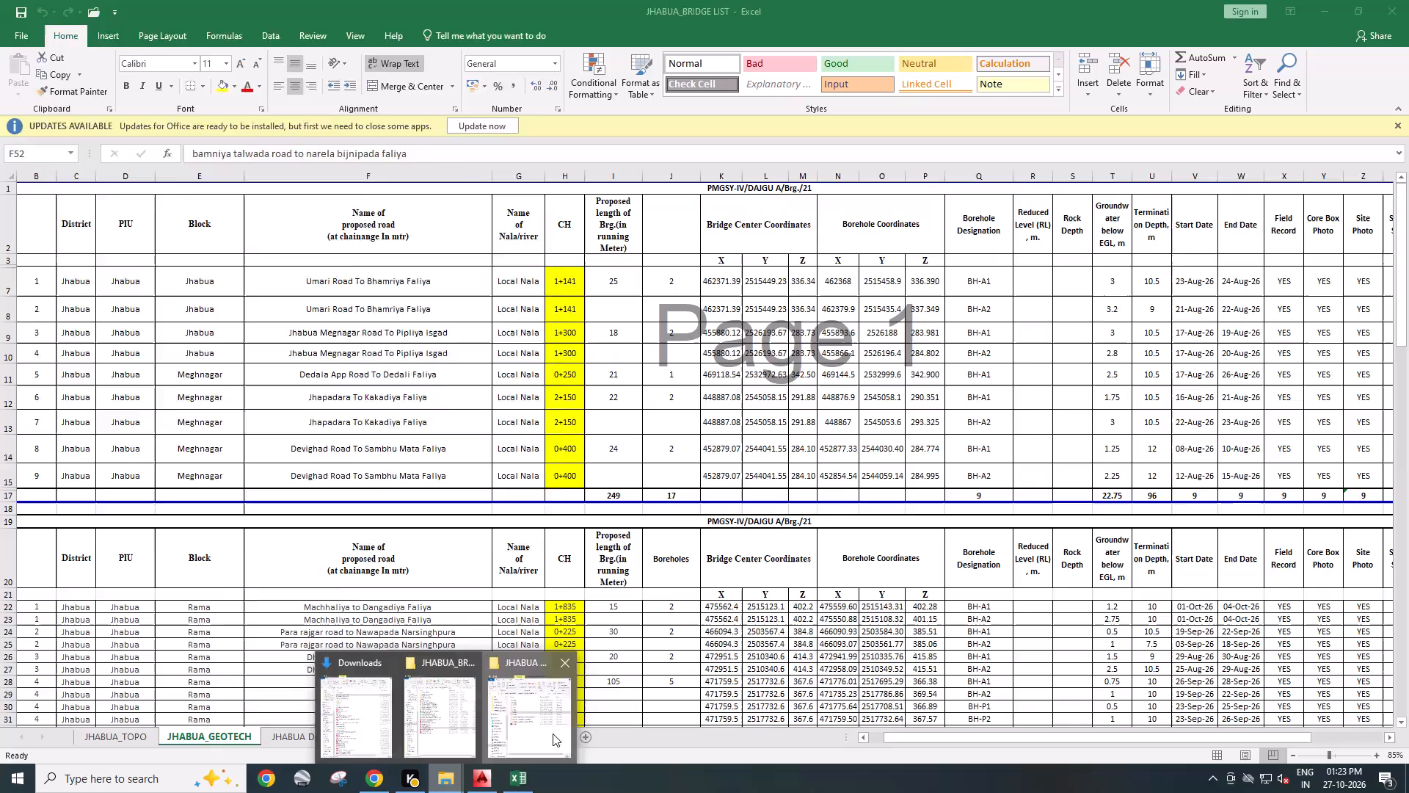
# In File Explorer, open the JHABUA DEPARTMENT CONTACT LIST image from the JHABUA_BRIDGE_24-07-2026 folder and examine its staff designations and block assignments.
pyautogui.click(198, 137)
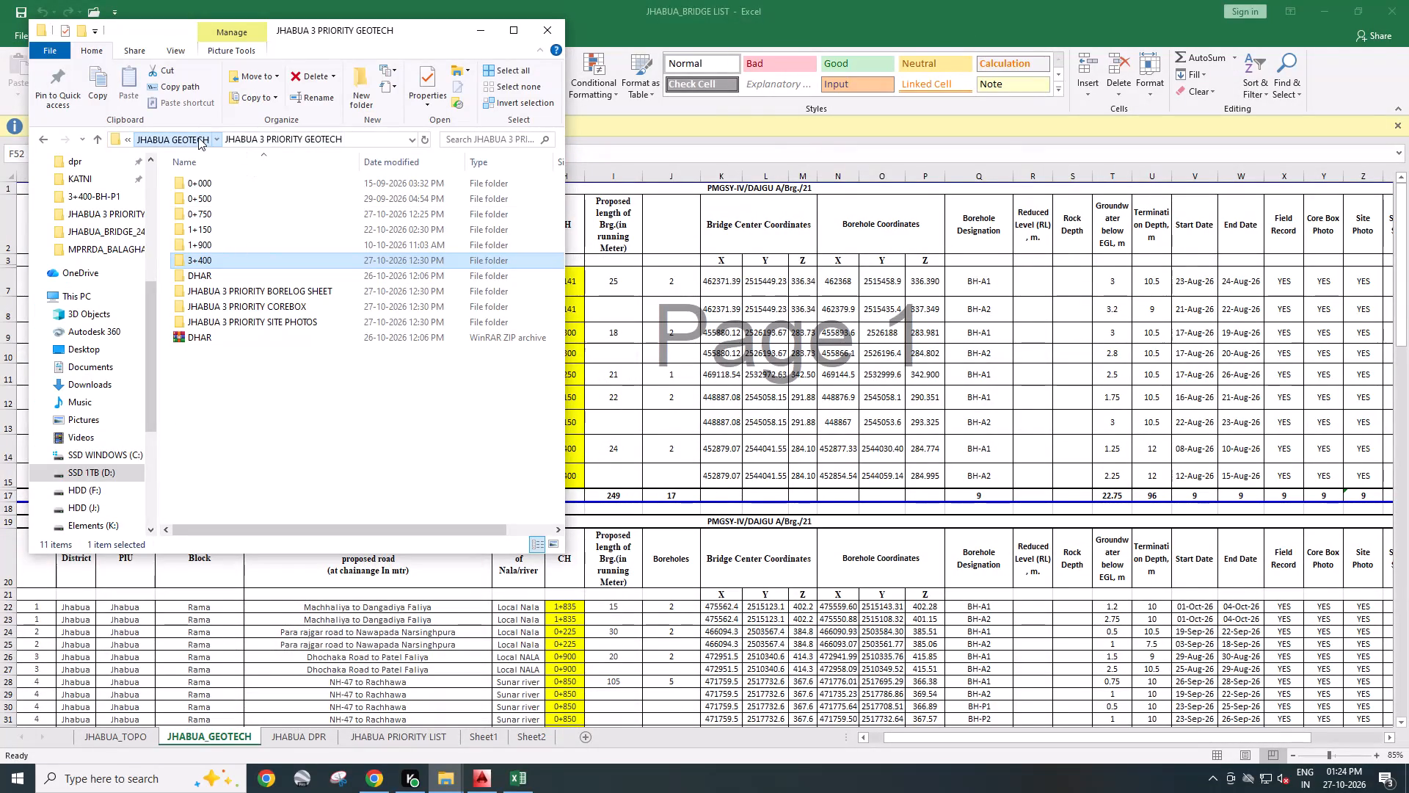
pyautogui.click(198, 137)
pyautogui.click(511, 32)
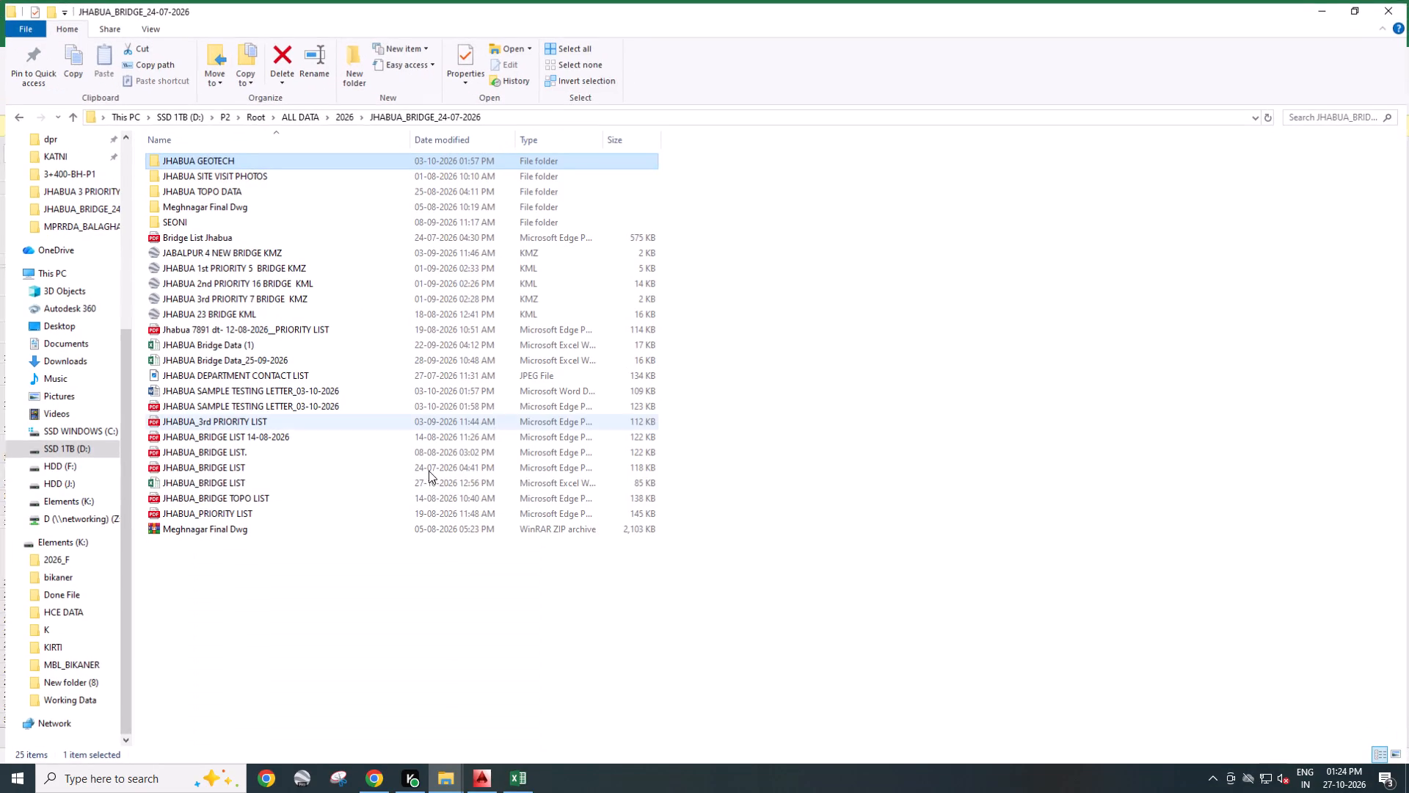
pyautogui.scroll(1, 160, 421)
pyautogui.doubleClick(283, 369)
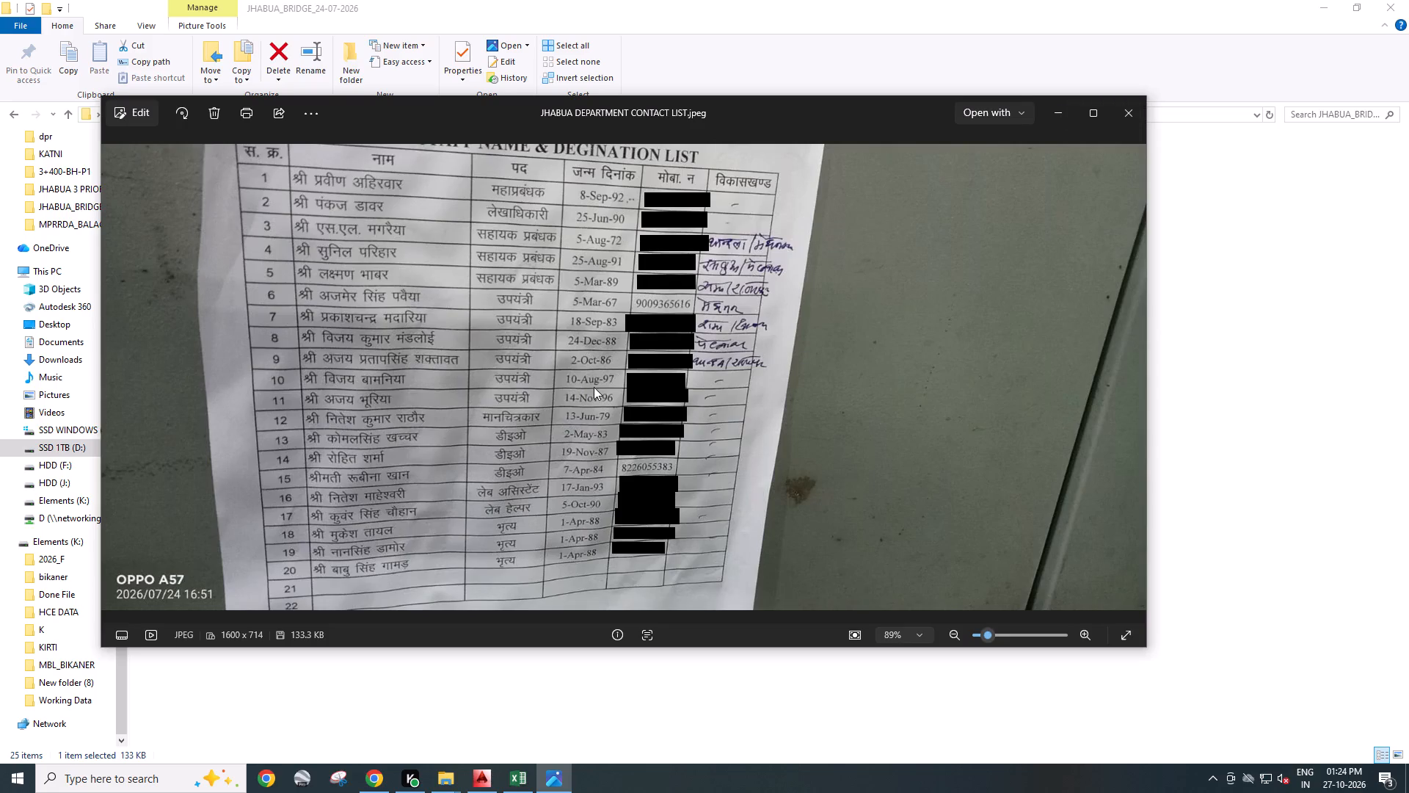
pyautogui.scroll(2, 618, 330)
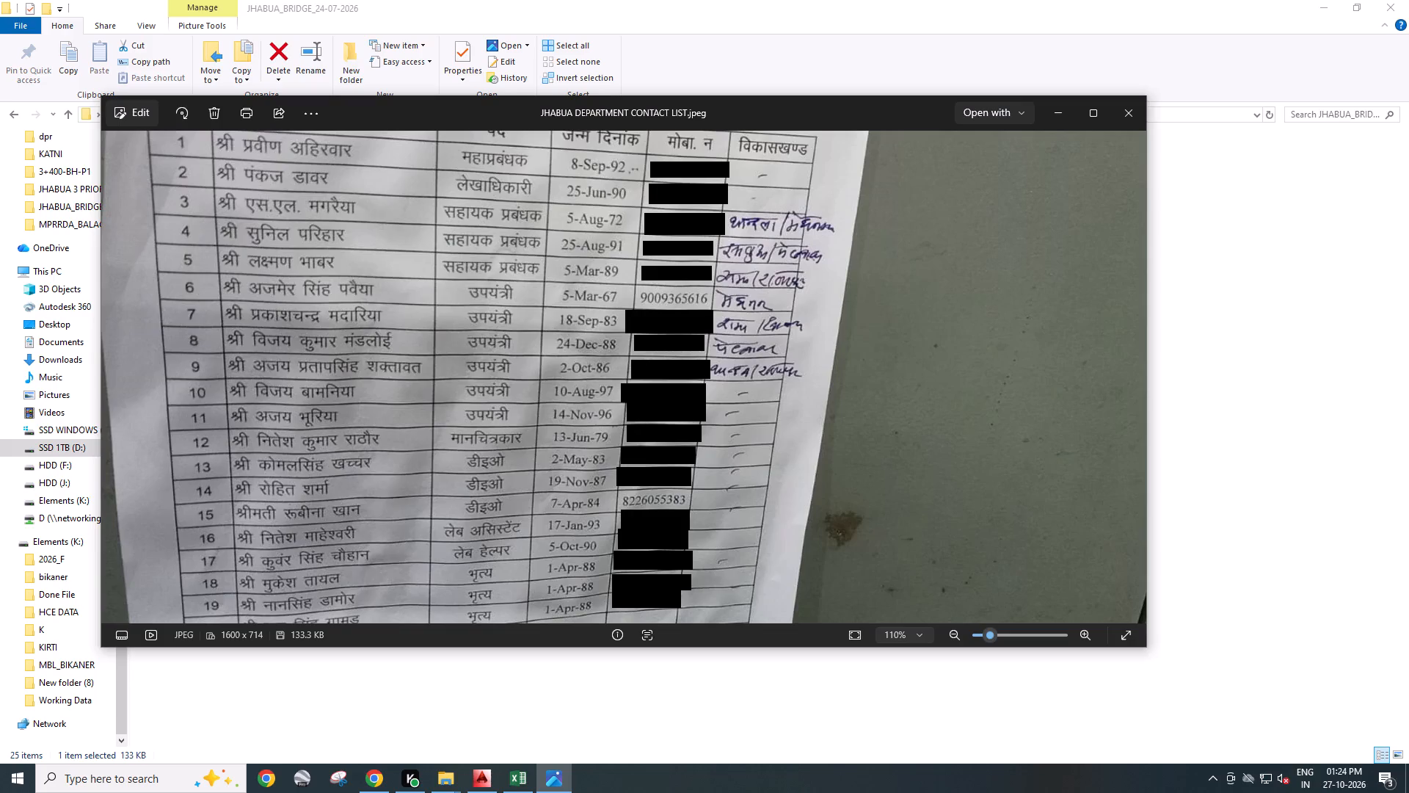
pyautogui.scroll(1, 655, 390)
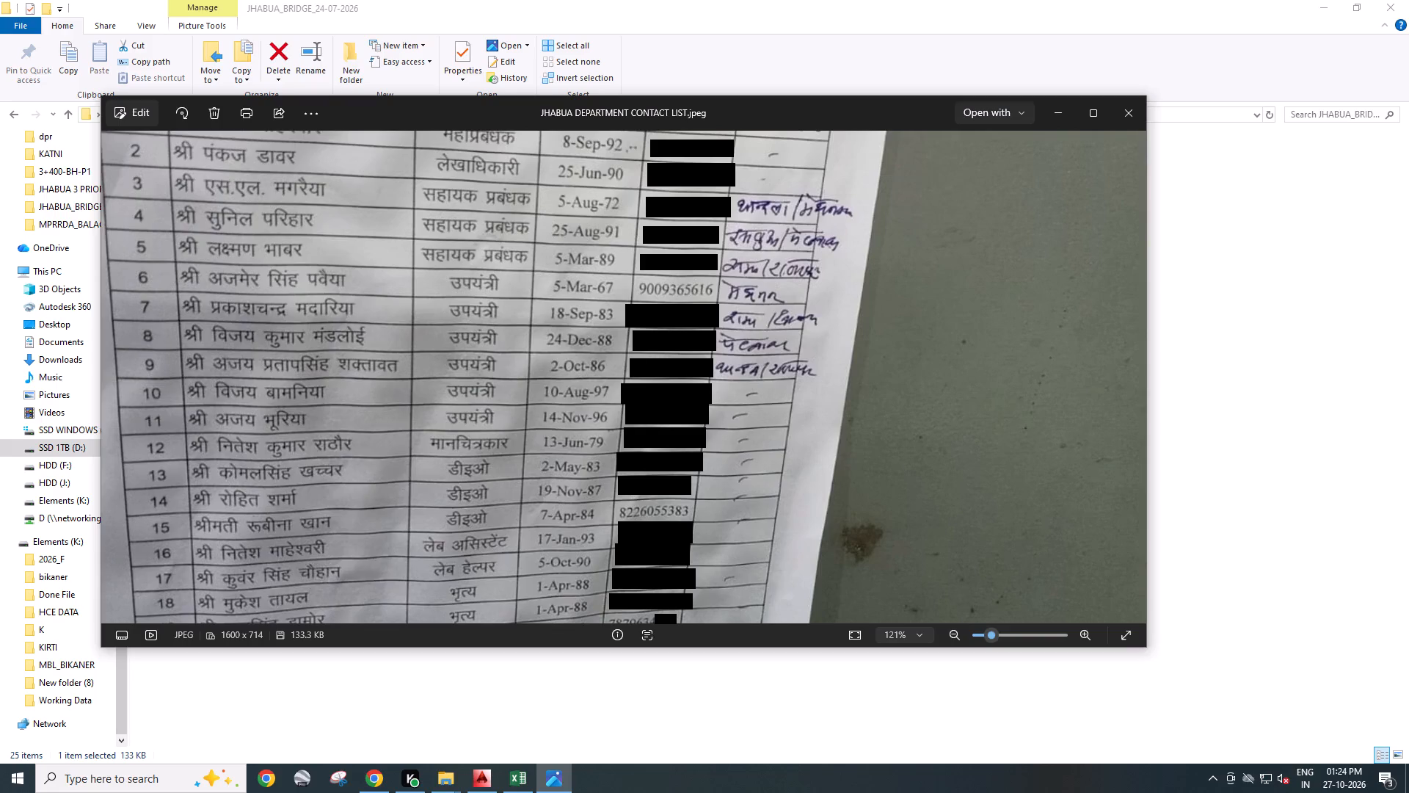
pyautogui.scroll(-3, 653, 406)
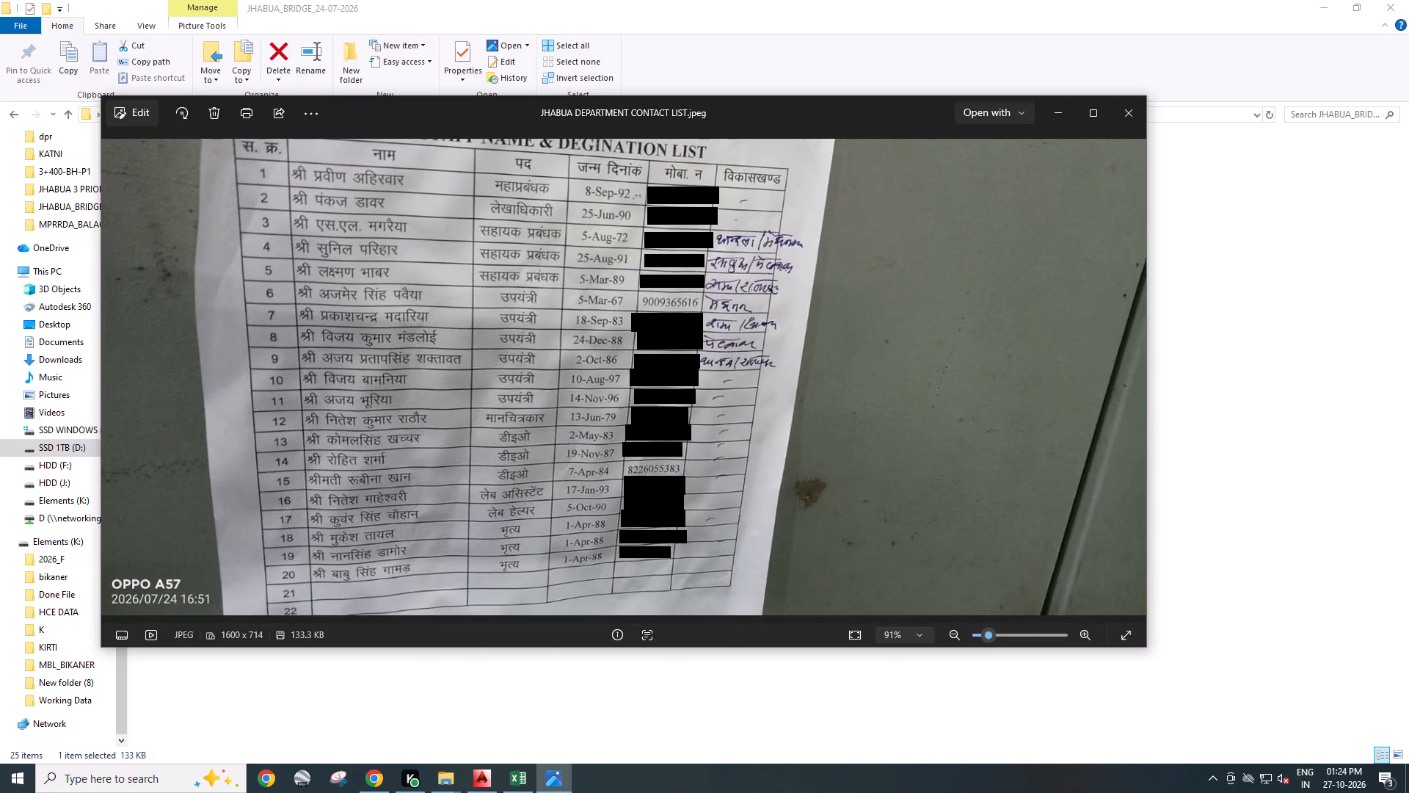
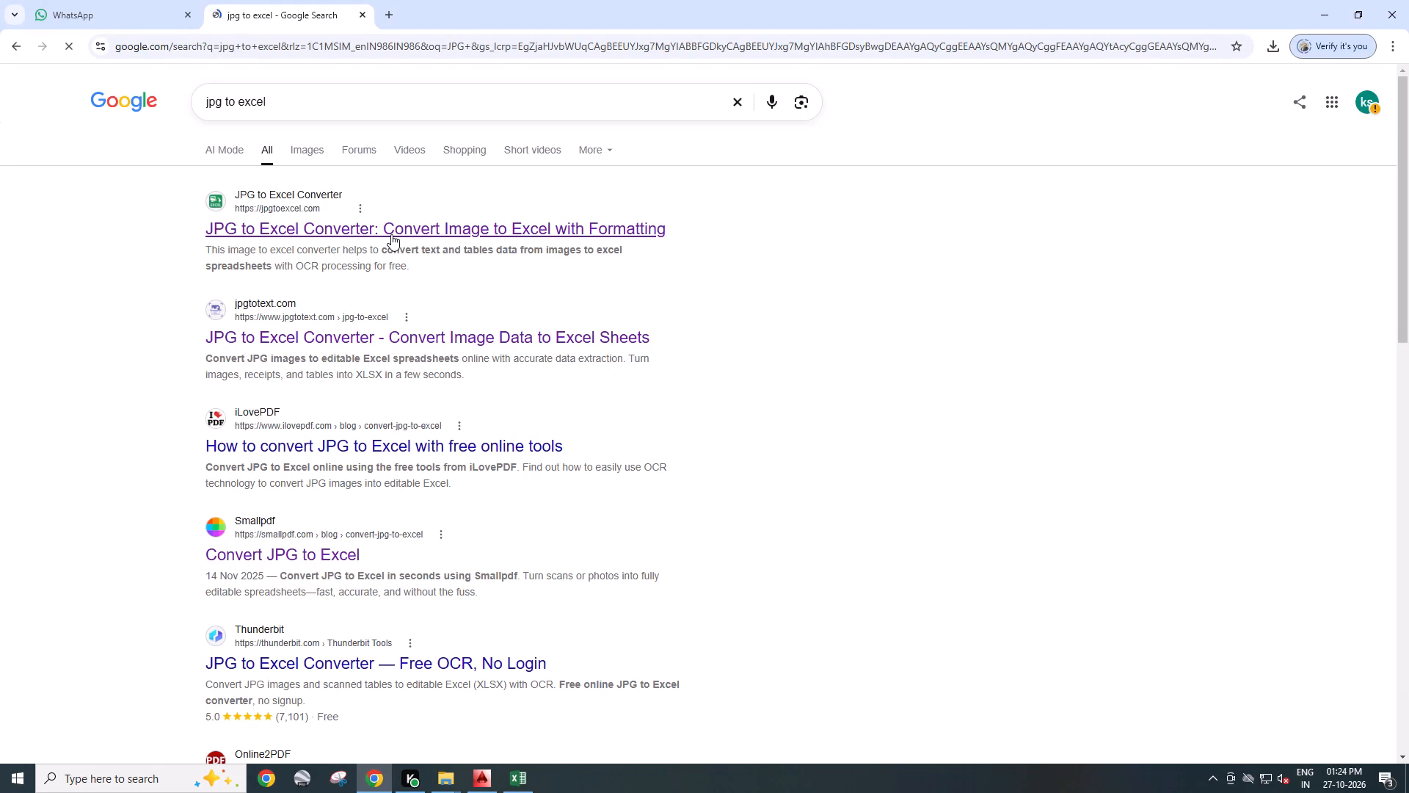
# Open the jpgtoexcel.com converter and upload the JHABUA DEPARTMENT CONTACT LIST image from the JHABUA_BRIDGE_24-07-2026 folder under D:, P2, Root, ALL DATA, 2026.
pyautogui.click(391, 234)
pyautogui.click(698, 429)
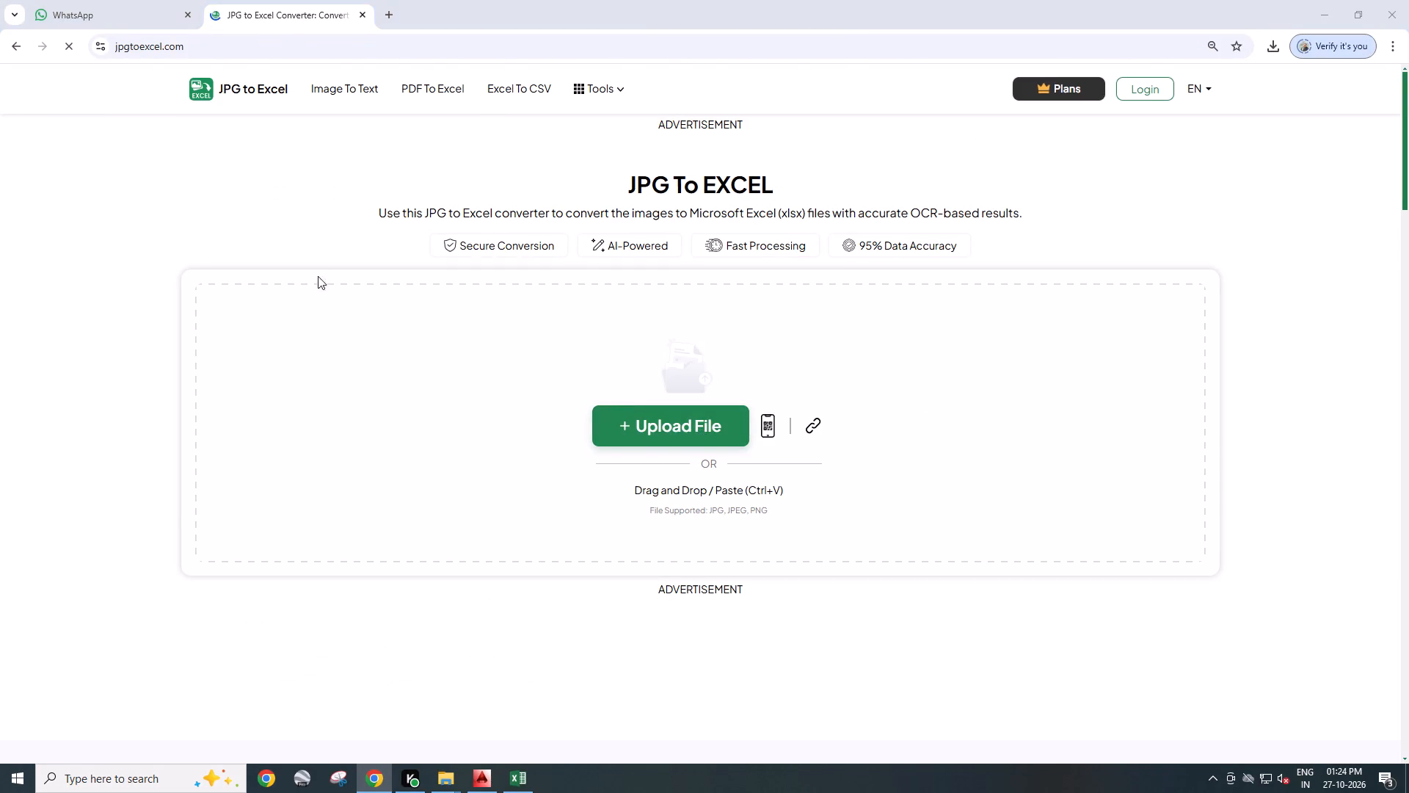
pyautogui.scroll(-6, 38, 380)
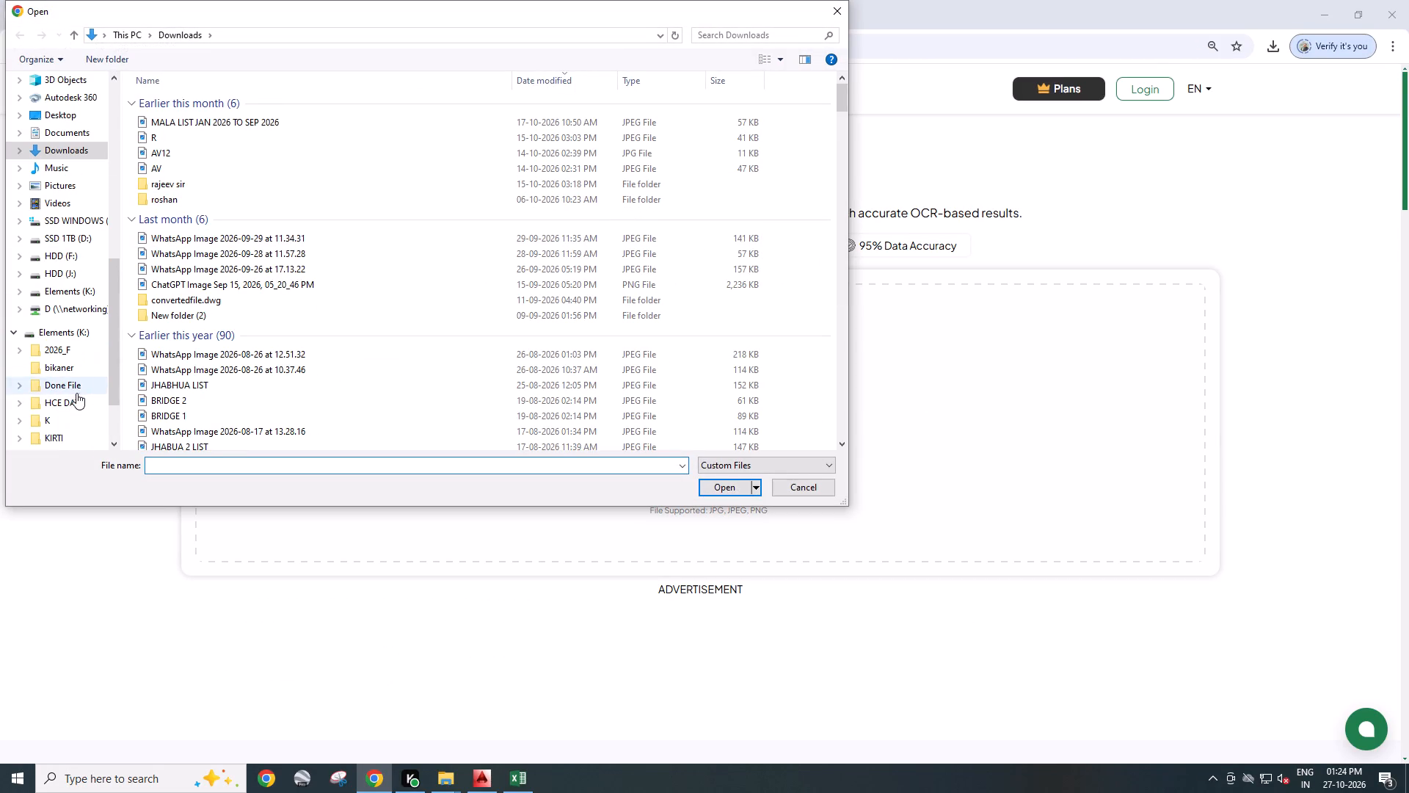
pyautogui.doubleClick(90, 238)
pyautogui.doubleClick(175, 128)
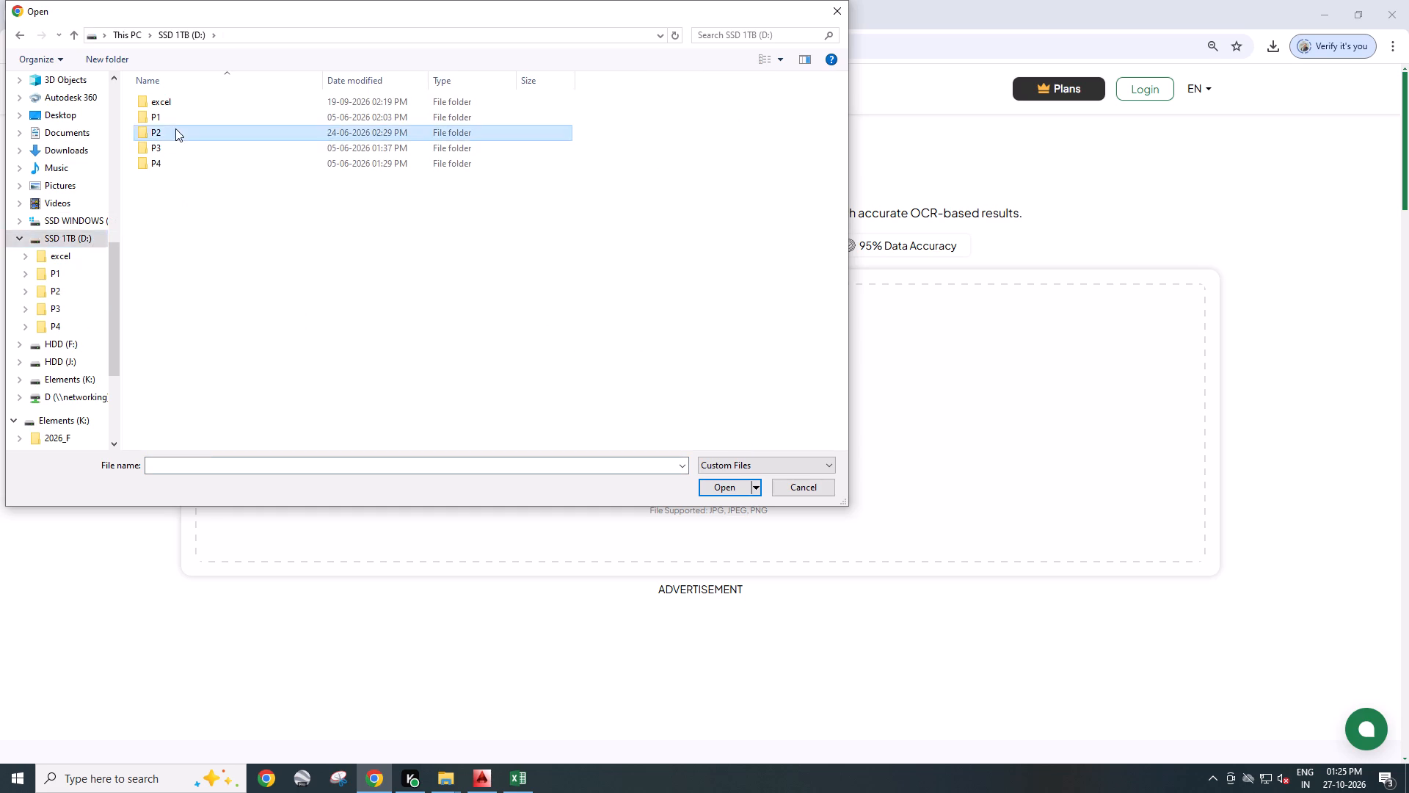
pyautogui.tripleClick(192, 104)
pyautogui.doubleClick(192, 104)
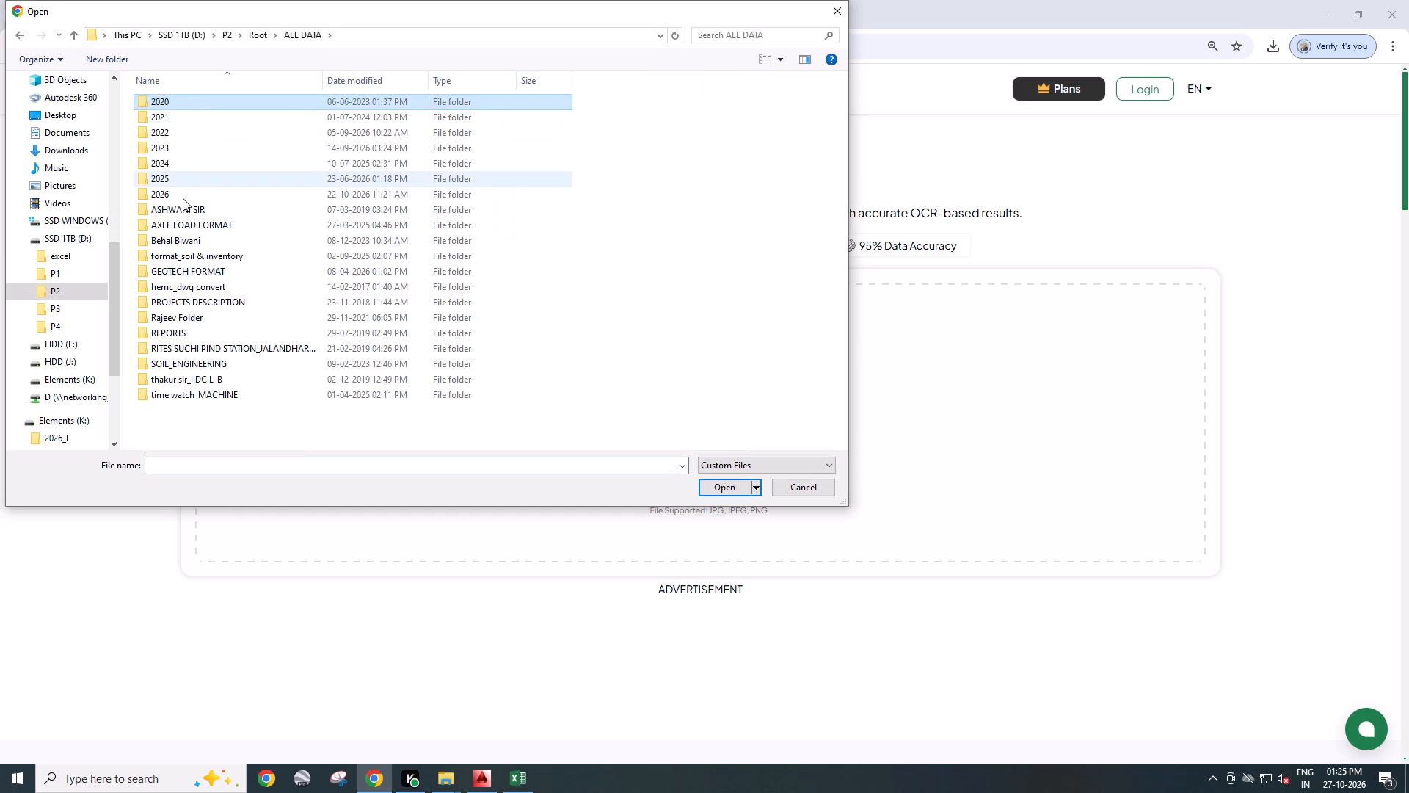
pyautogui.doubleClick(183, 201)
pyautogui.doubleClick(219, 193)
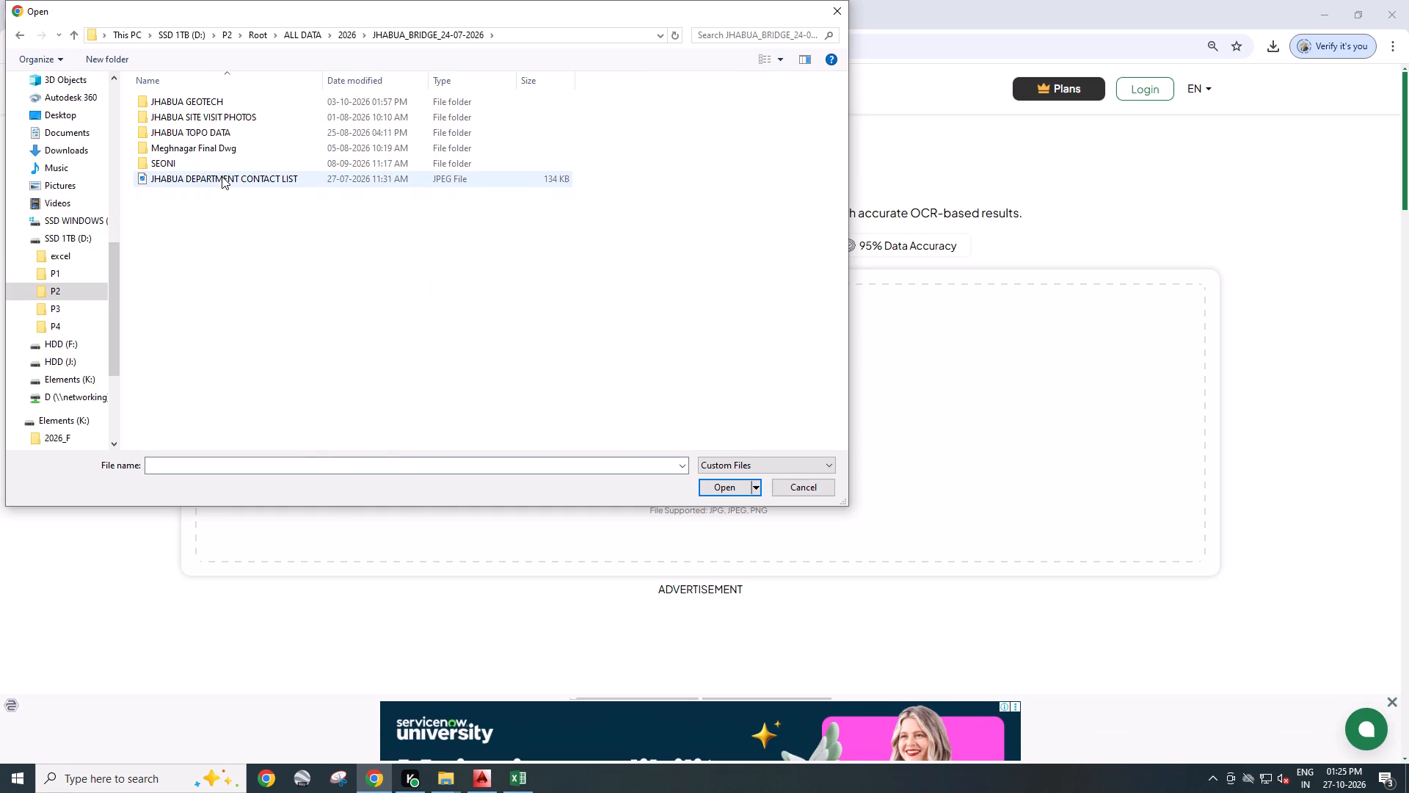
pyautogui.click(222, 176)
pyautogui.click(704, 488)
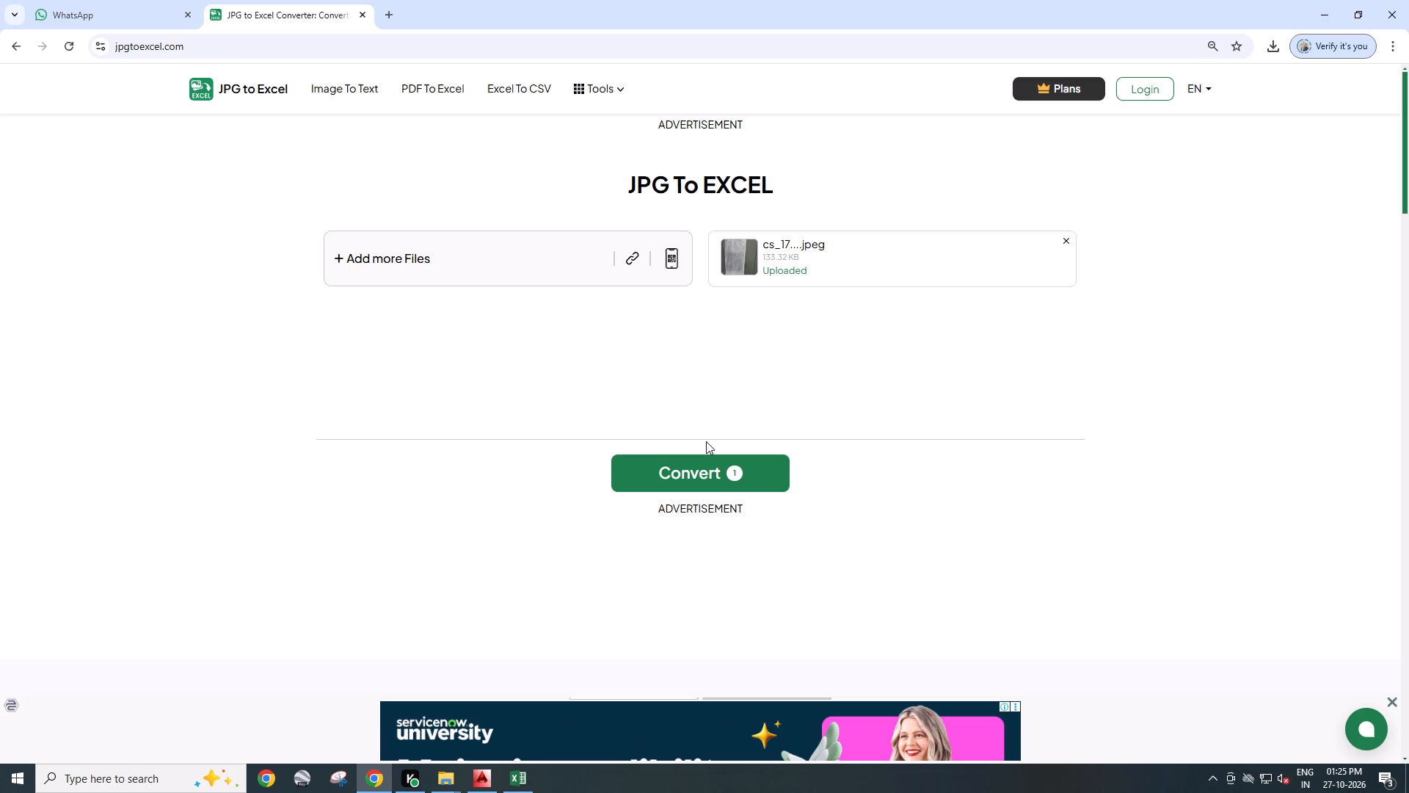
# Convert the uploaded contact list image to a spreadsheet and download the resulting Excel file.
pyautogui.scroll(1, 664, 372)
pyautogui.click(652, 475)
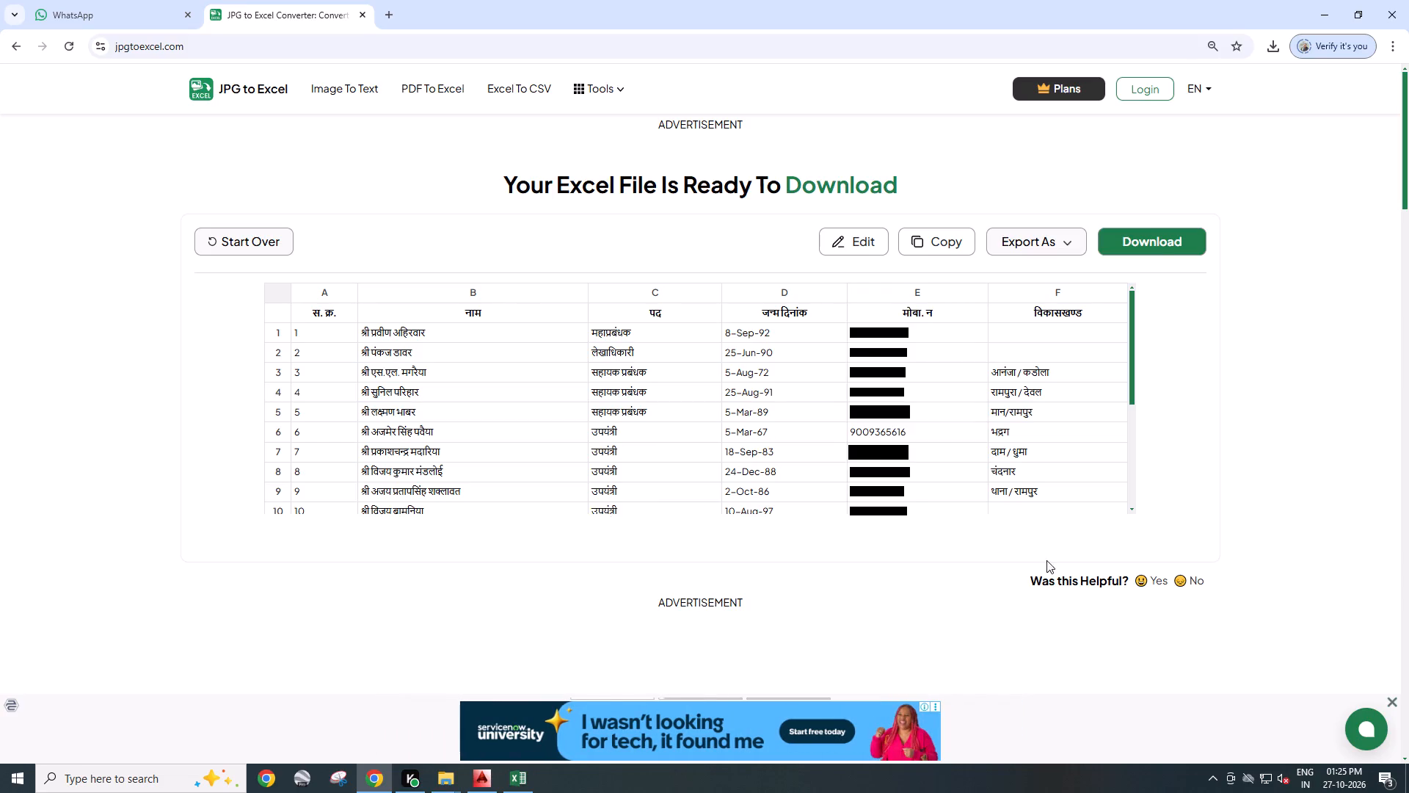
pyautogui.click(1142, 250)
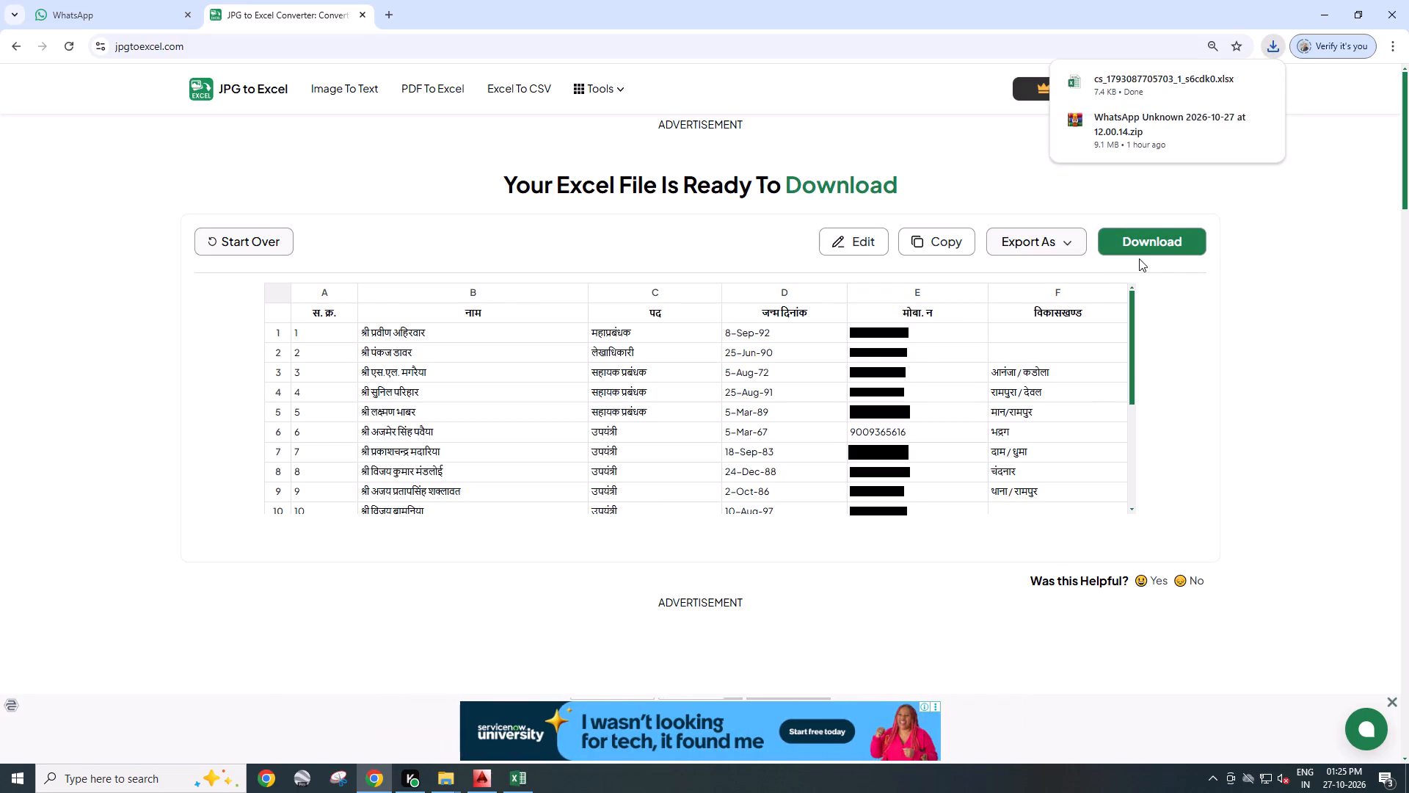
pyautogui.press('Escape')
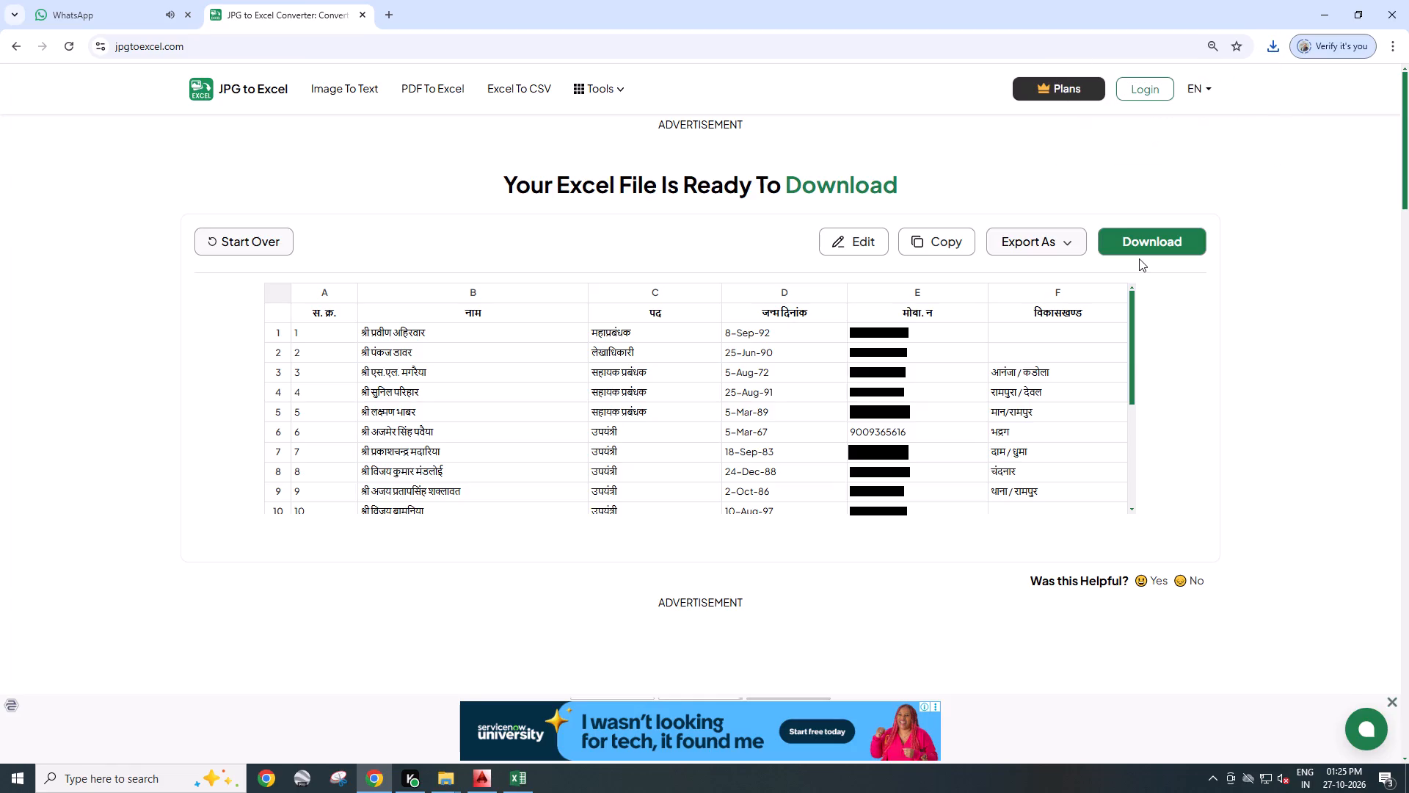
pyautogui.press('Escape')
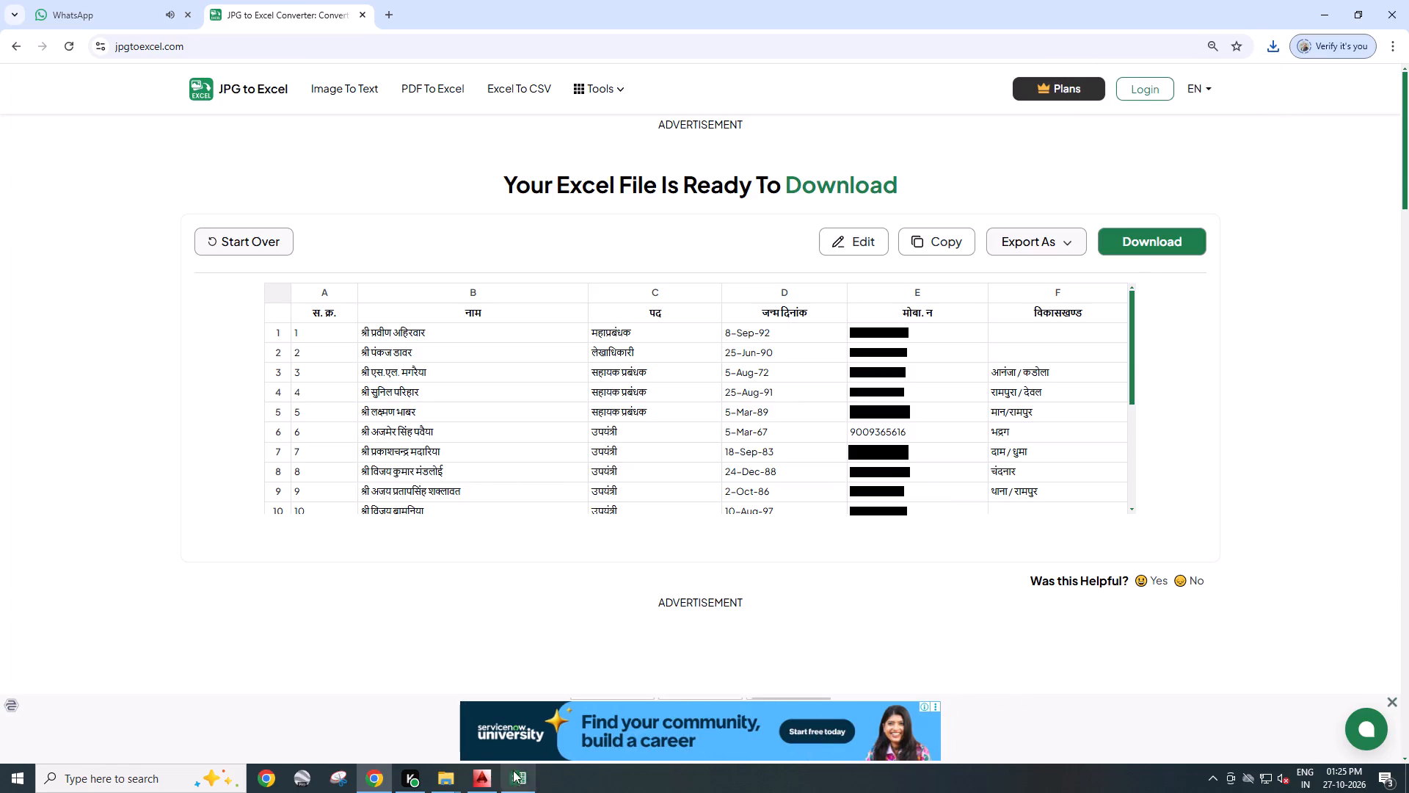
# In File Explorer, move the newly downloaded Excel file from Downloads into the JHABUA_BRIDGE_24-07-2026 folder.
pyautogui.click(454, 775)
pyautogui.click(341, 709)
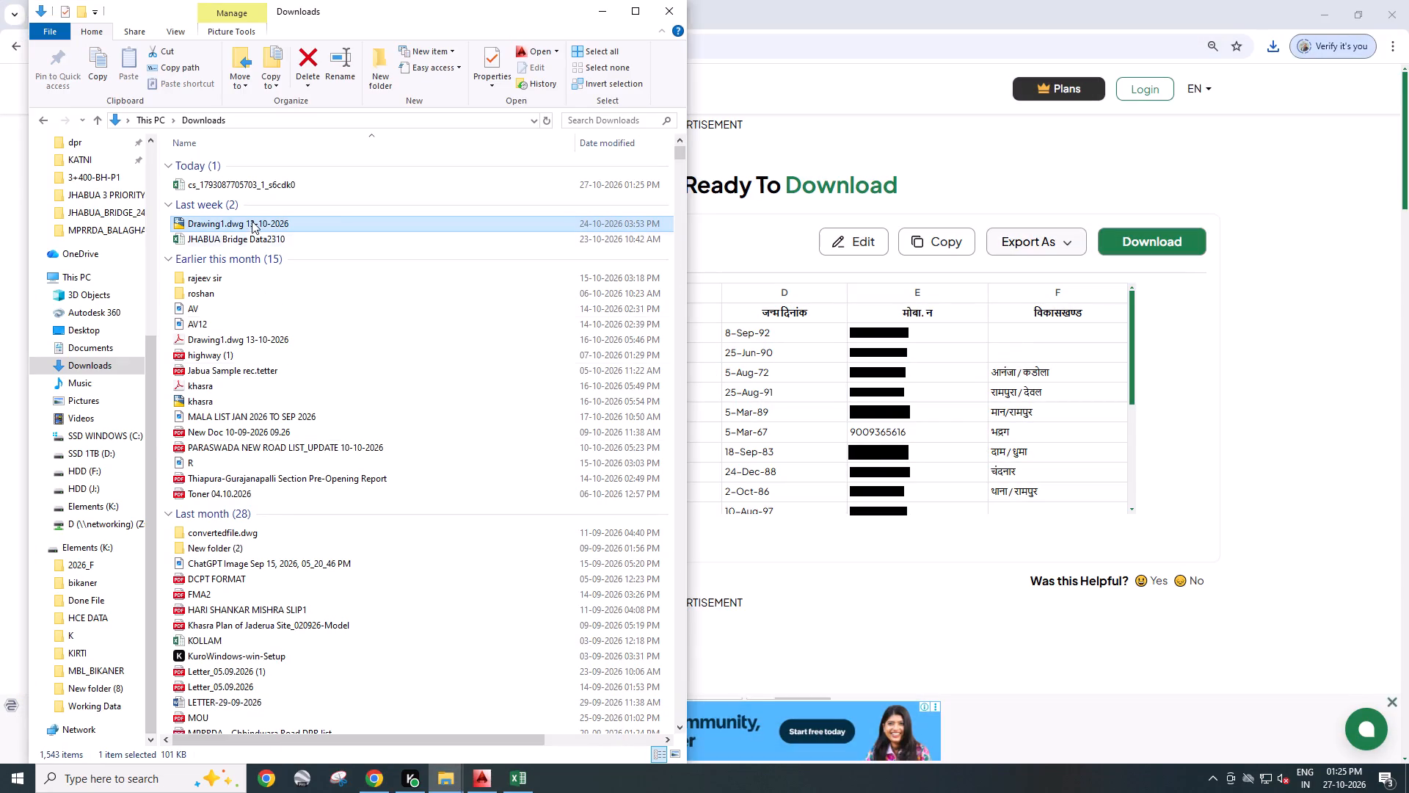
pyautogui.click(272, 236)
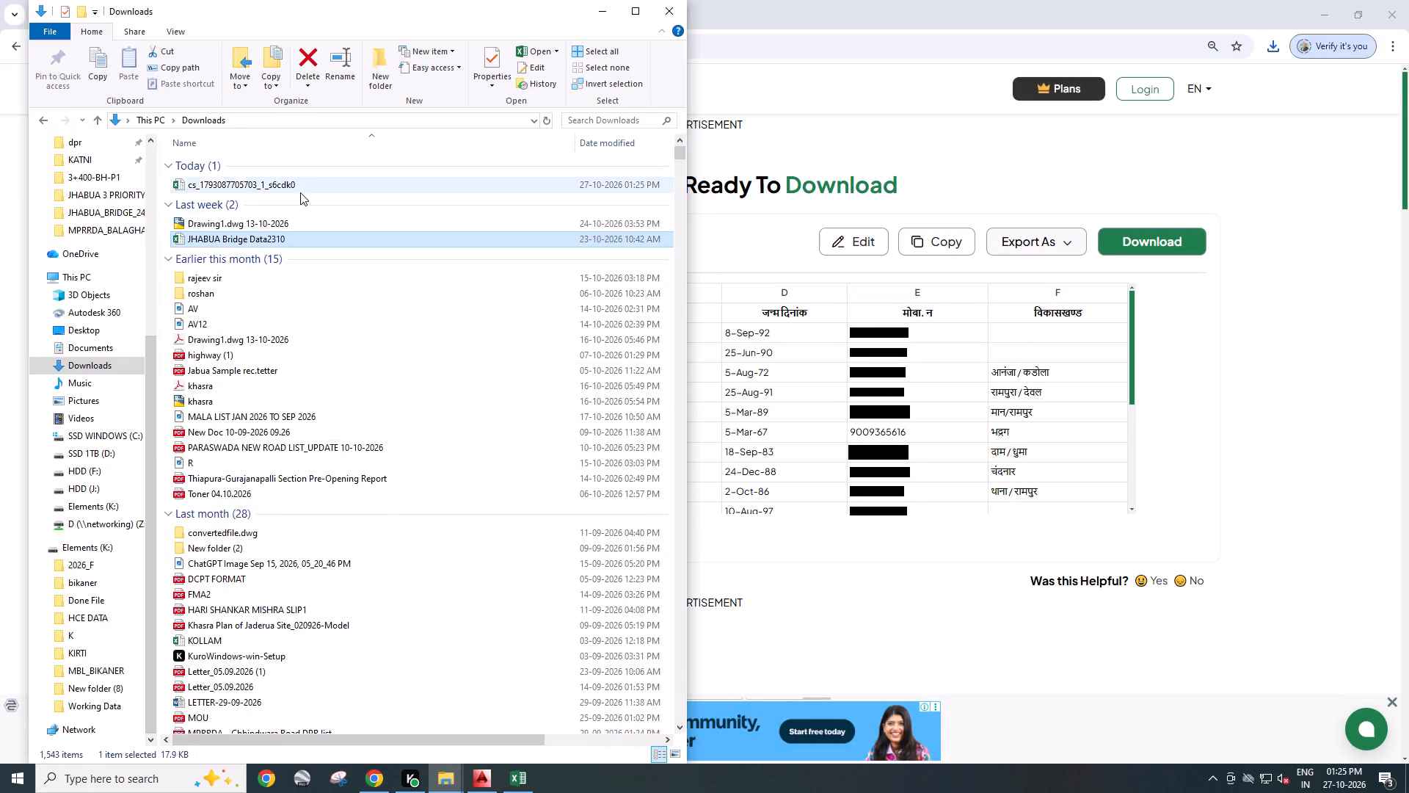
pyautogui.click(297, 192)
pyautogui.hotkey('ctrl', 'x')
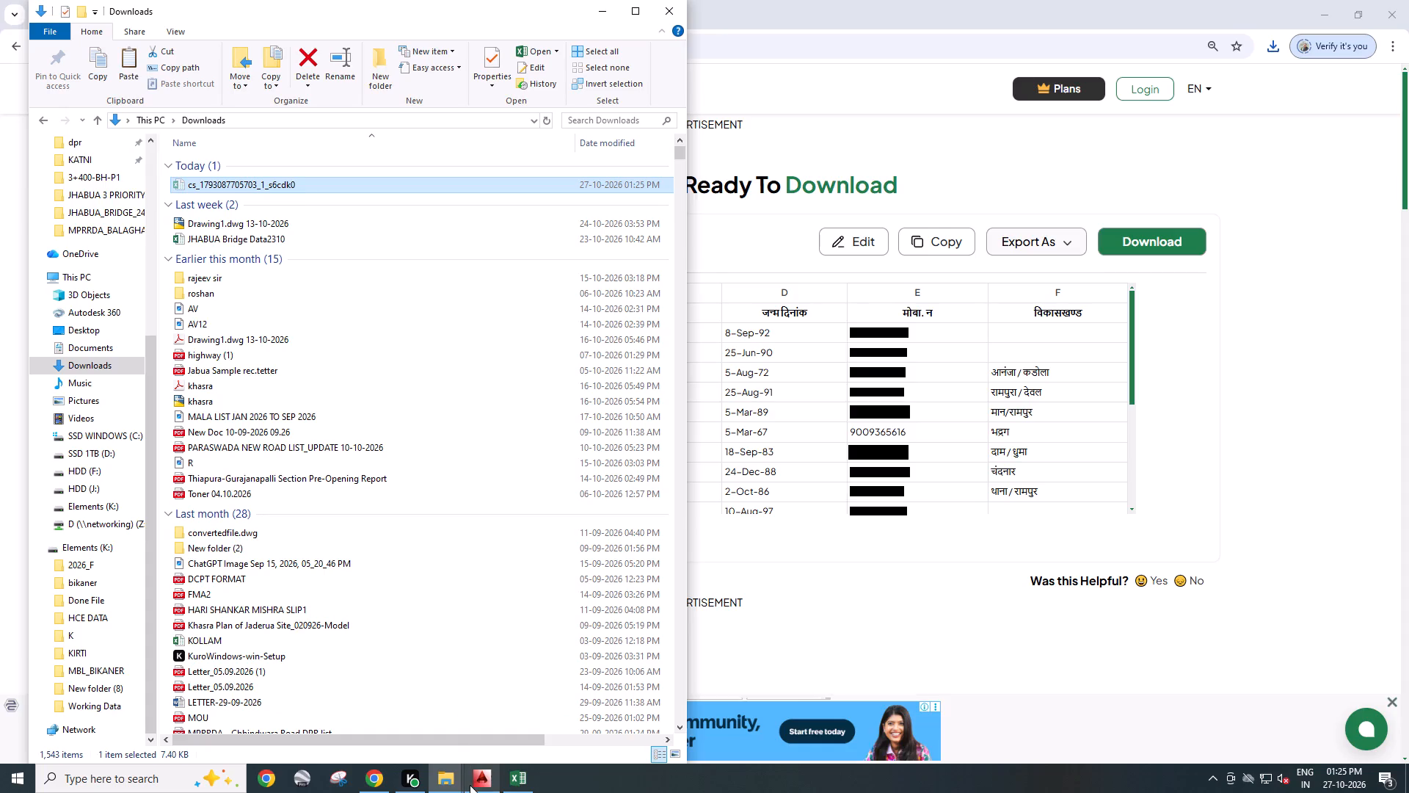
pyautogui.click(454, 783)
pyautogui.click(532, 726)
pyautogui.click(422, 596)
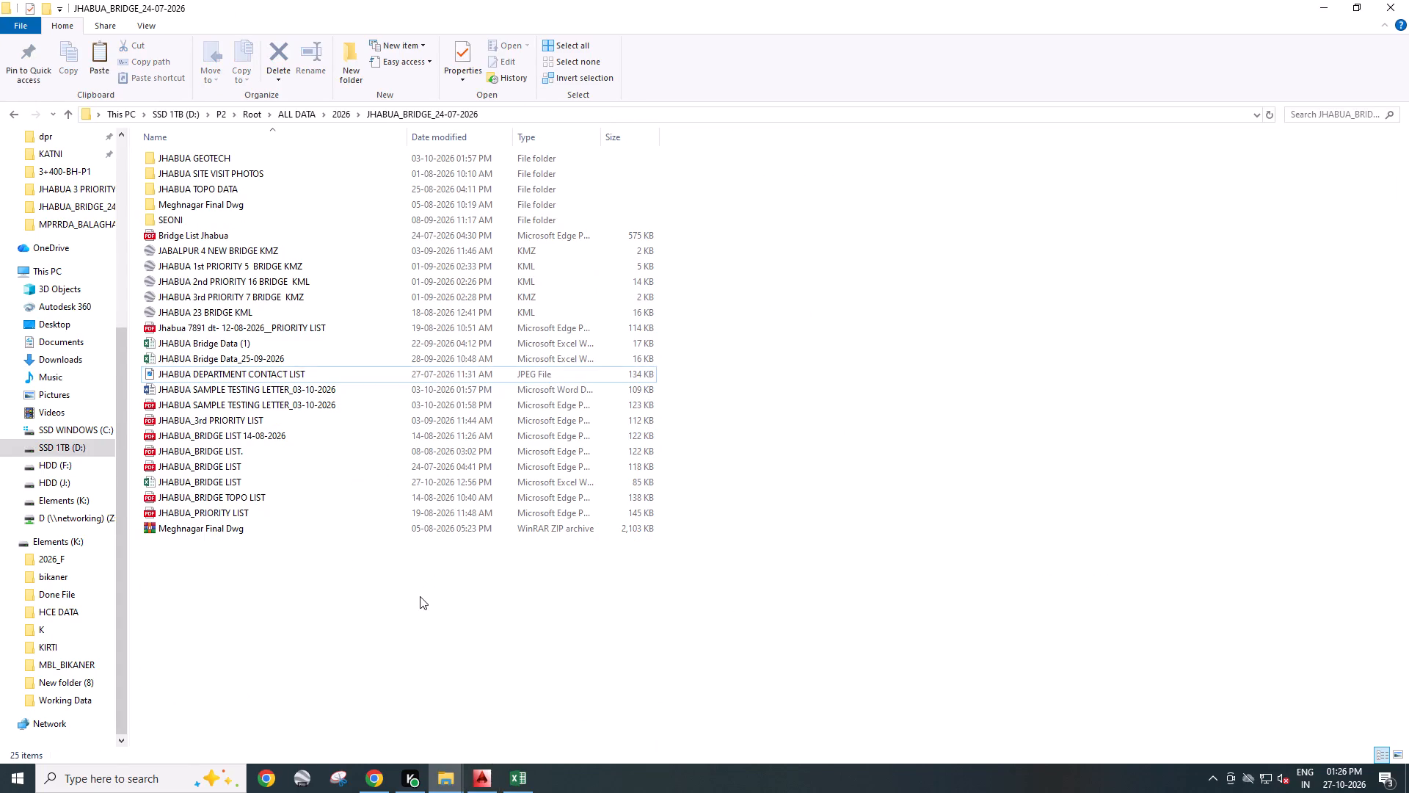
pyautogui.hotkey('ctrl', 'v')
# Rename the moved Excel file JHABUA DEPARTMENT CONTACT LIST, reusing the name of the contact list image.
pyautogui.click(307, 378)
pyautogui.press('F2')
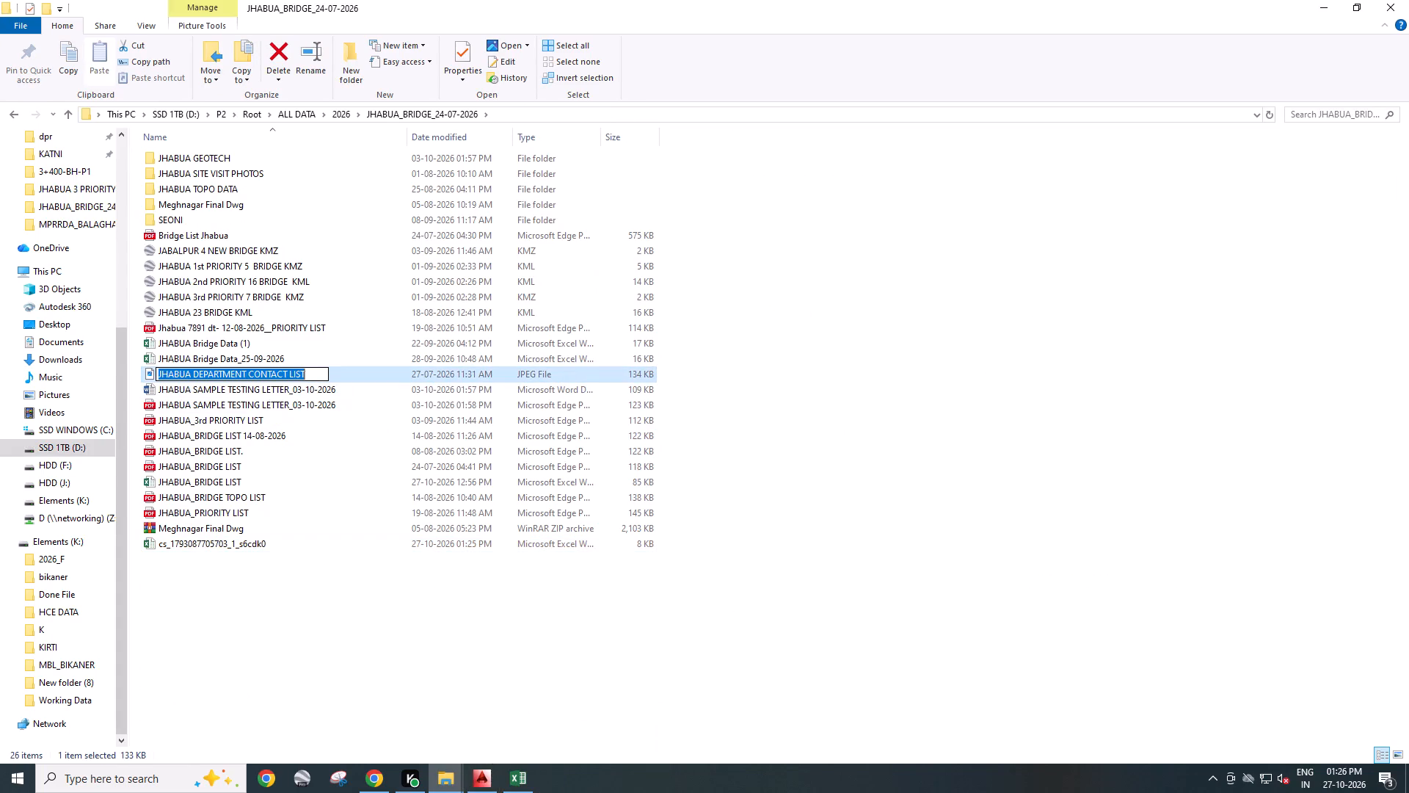
pyautogui.hotkey('ctrl', 'c')
pyautogui.click(297, 545)
pyautogui.press('F2')
pyautogui.hotkey('ctrl', 'v')
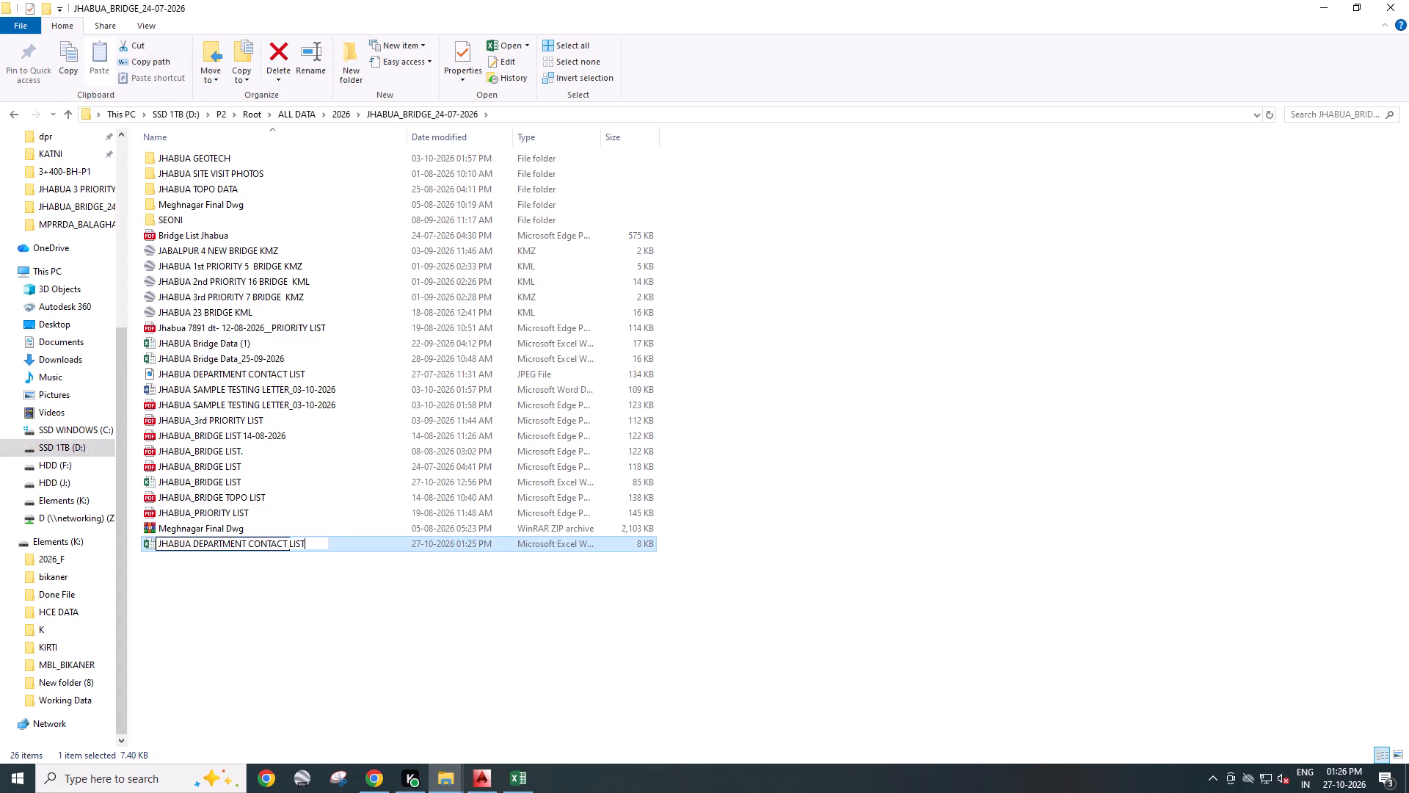
pyautogui.click(313, 656)
# Open the JHABUA DEPARTMENT CONTACT LIST workbook in Excel and enable editing.
pyautogui.doubleClick(273, 387)
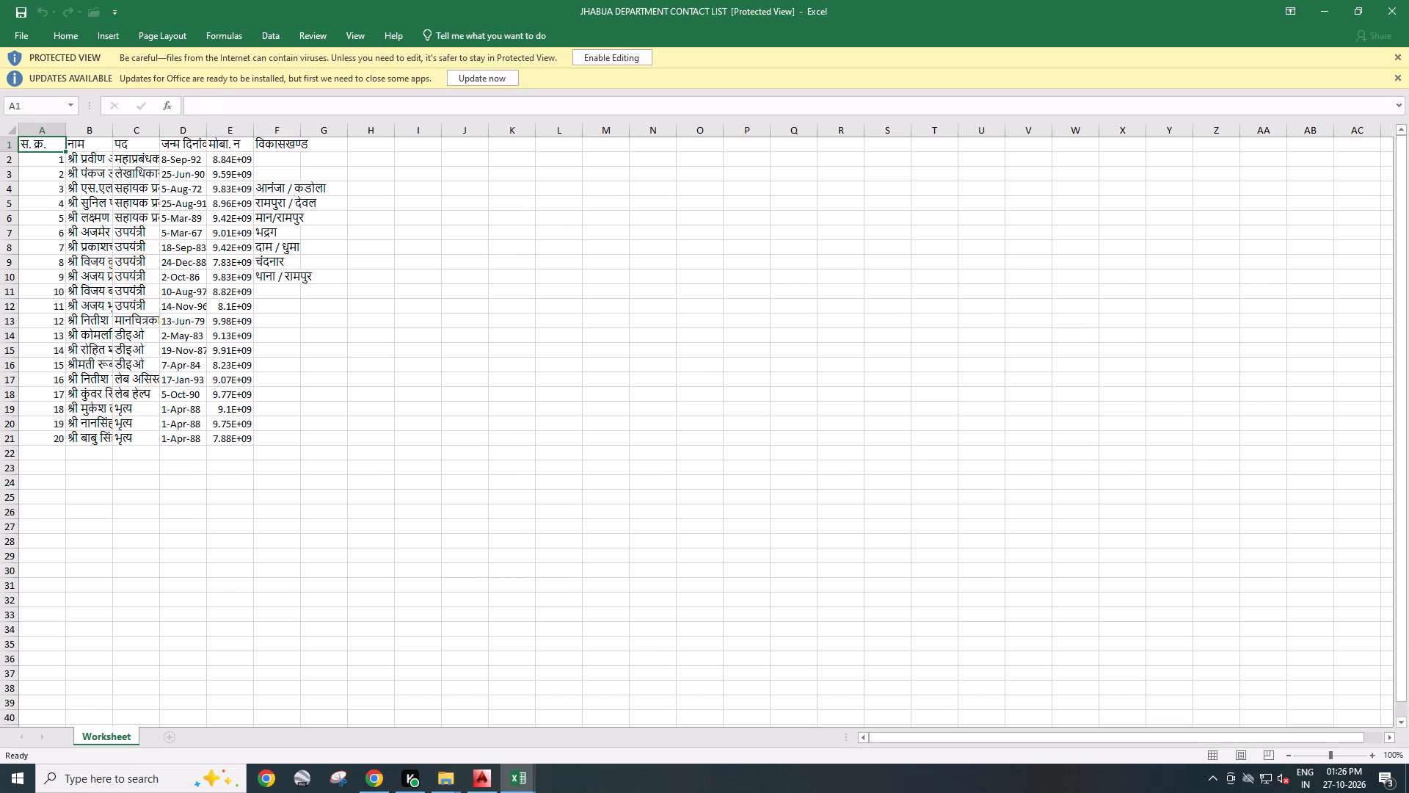
pyautogui.click(605, 48)
pyautogui.click(613, 53)
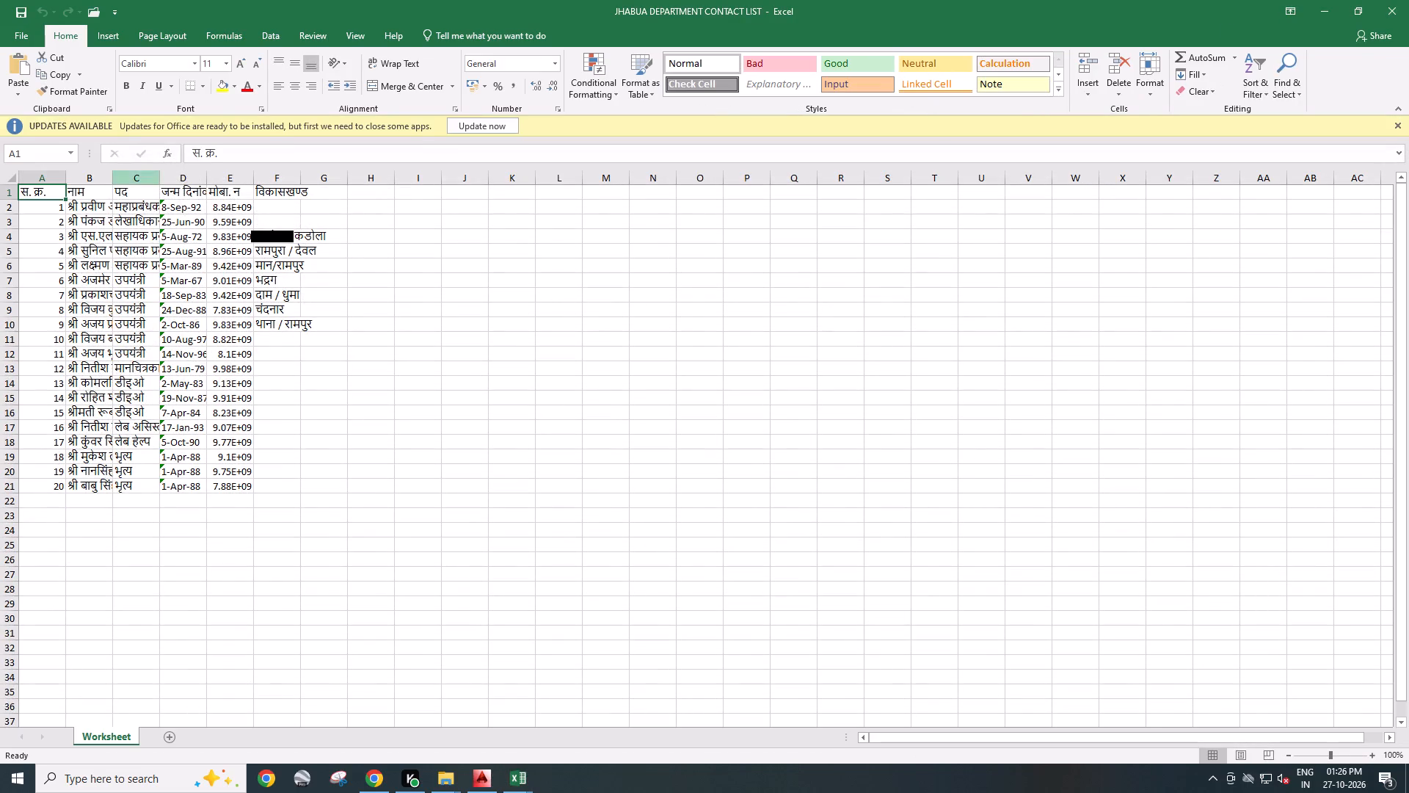
# Autofit columns B to F so the names, designations, birth dates, mobile numbers and blocks fit their contents.
pyautogui.doubleClick(161, 179)
pyautogui.doubleClick(117, 175)
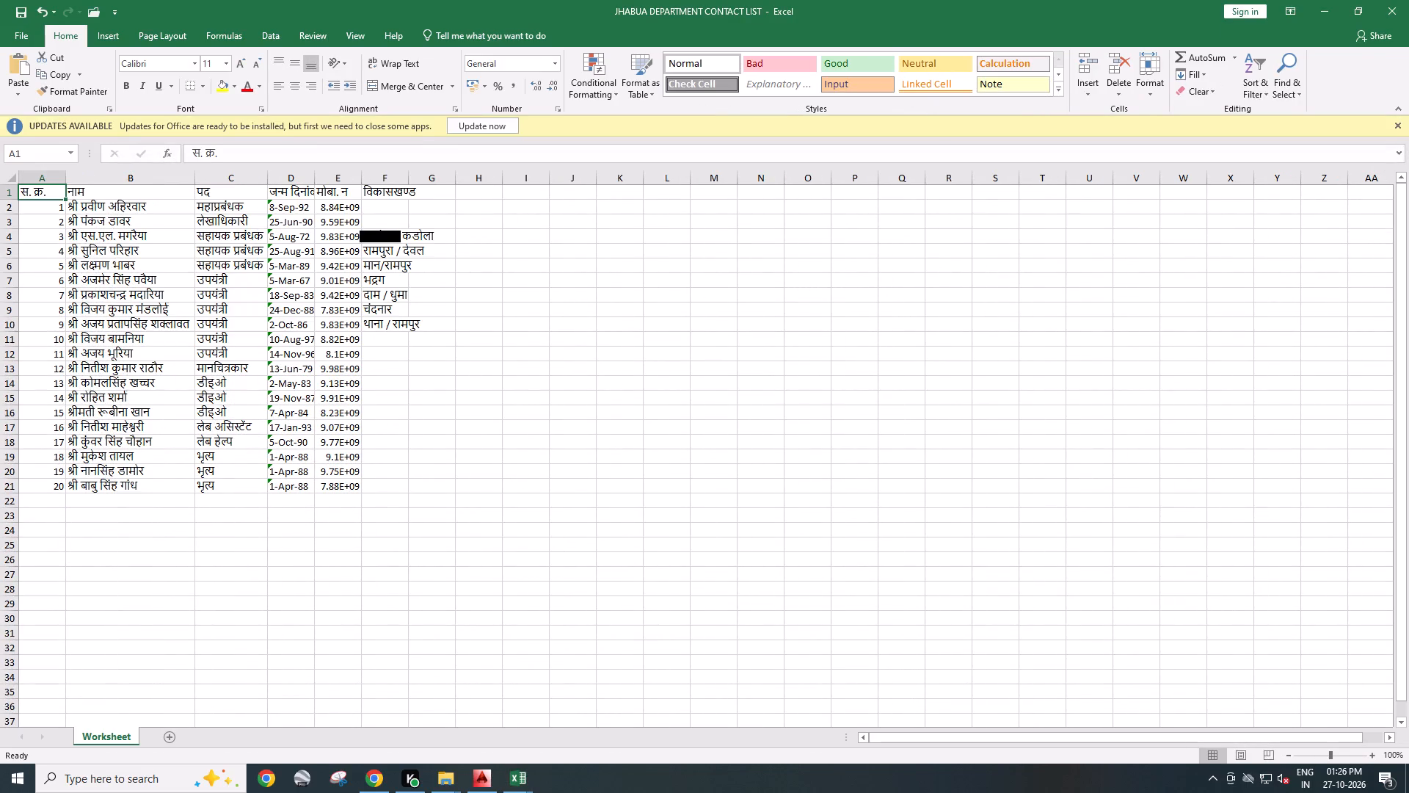
pyautogui.doubleClick(314, 181)
pyautogui.doubleClick(368, 178)
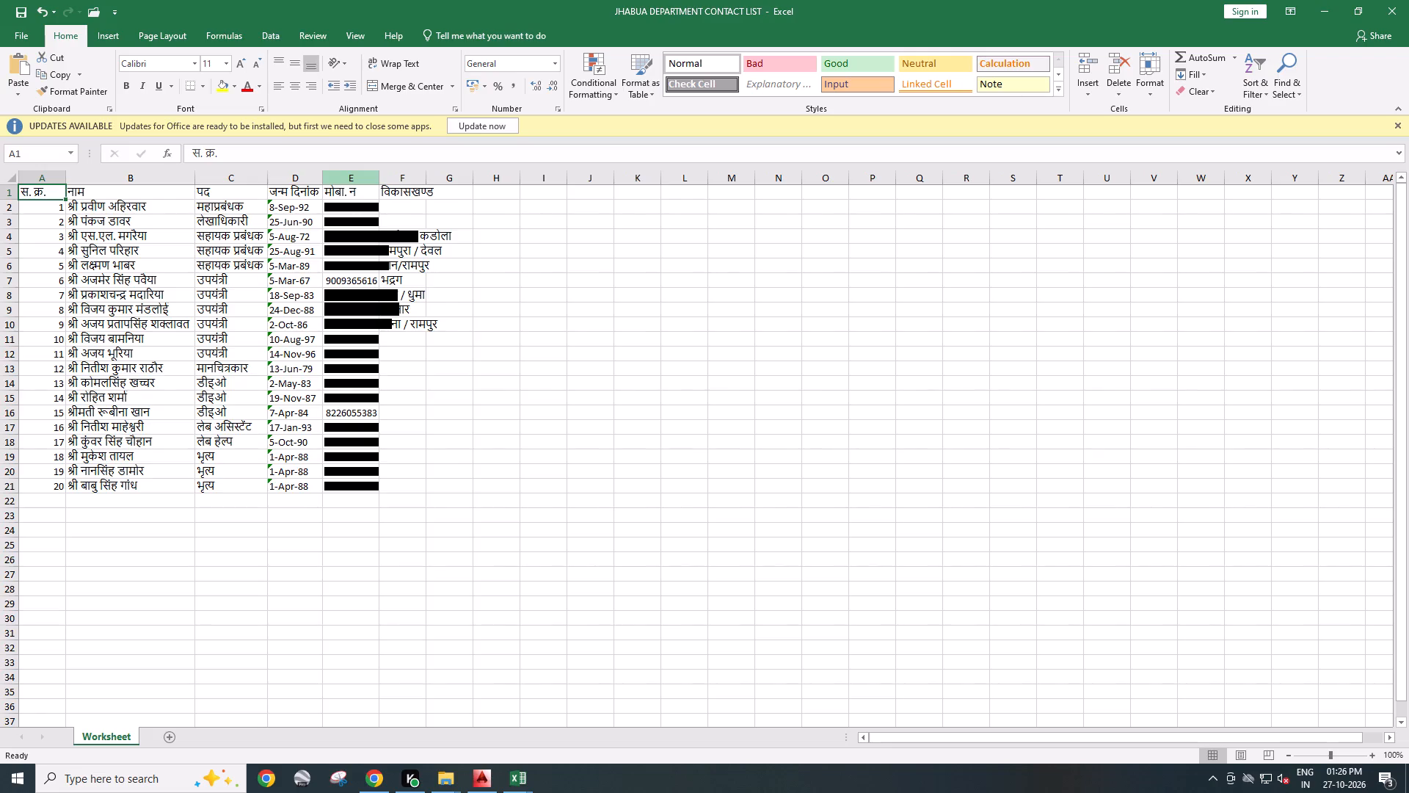
pyautogui.scroll(1, 456, 278)
pyautogui.doubleClick(425, 173)
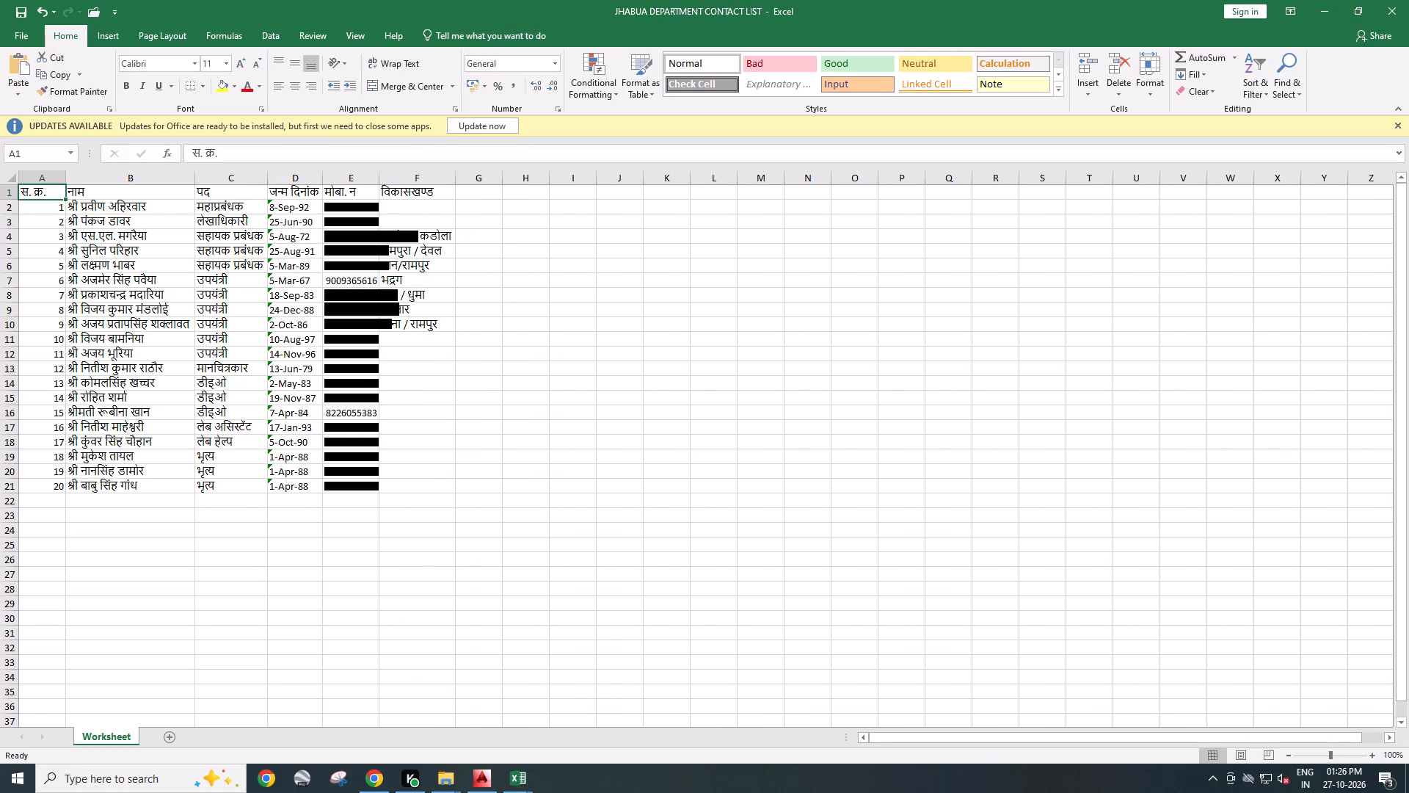
pyautogui.keyDown('ctrl'); pyautogui.scroll(1, 45, 300); pyautogui.keyUp('ctrl')
pyautogui.scroll(2, 45, 300)
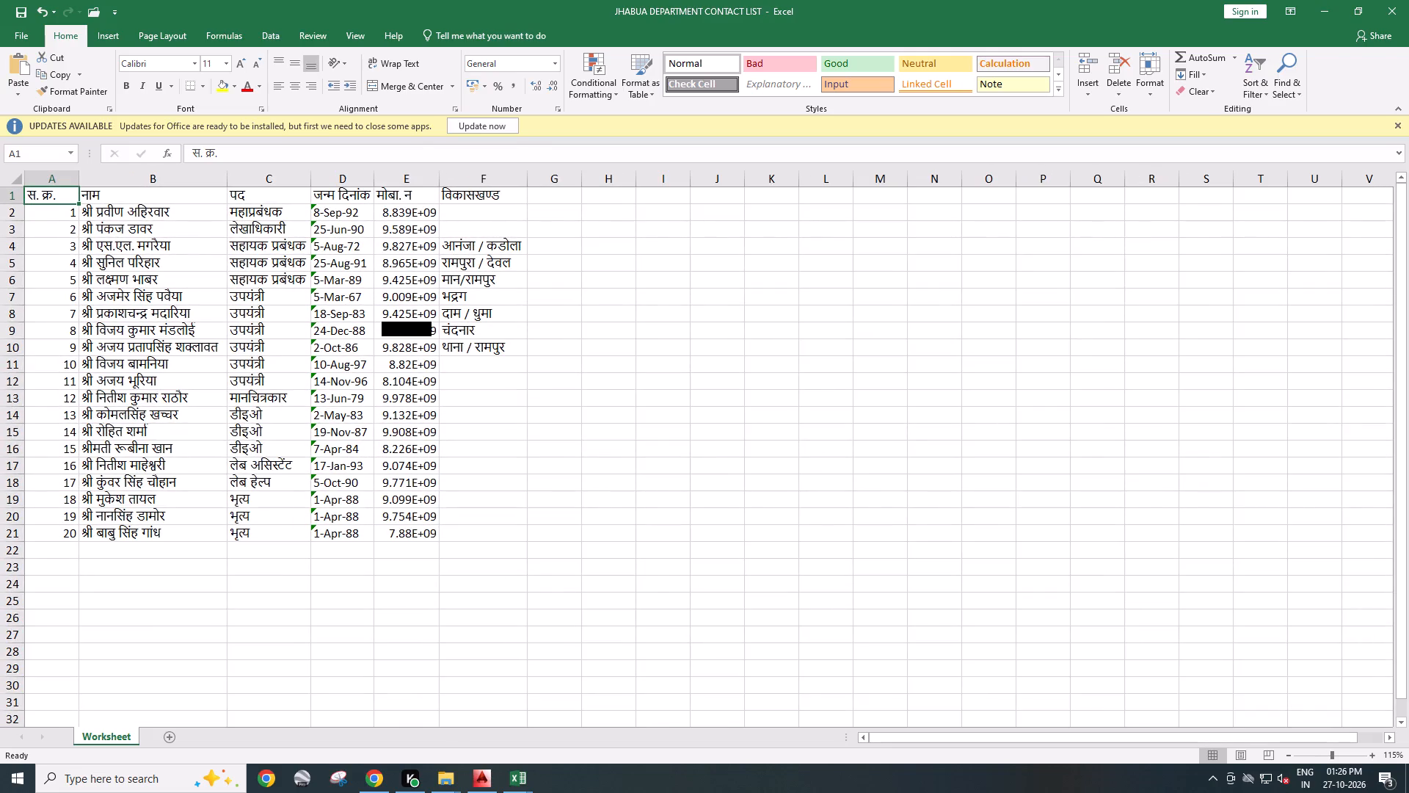
pyautogui.scroll(2, 123, 343)
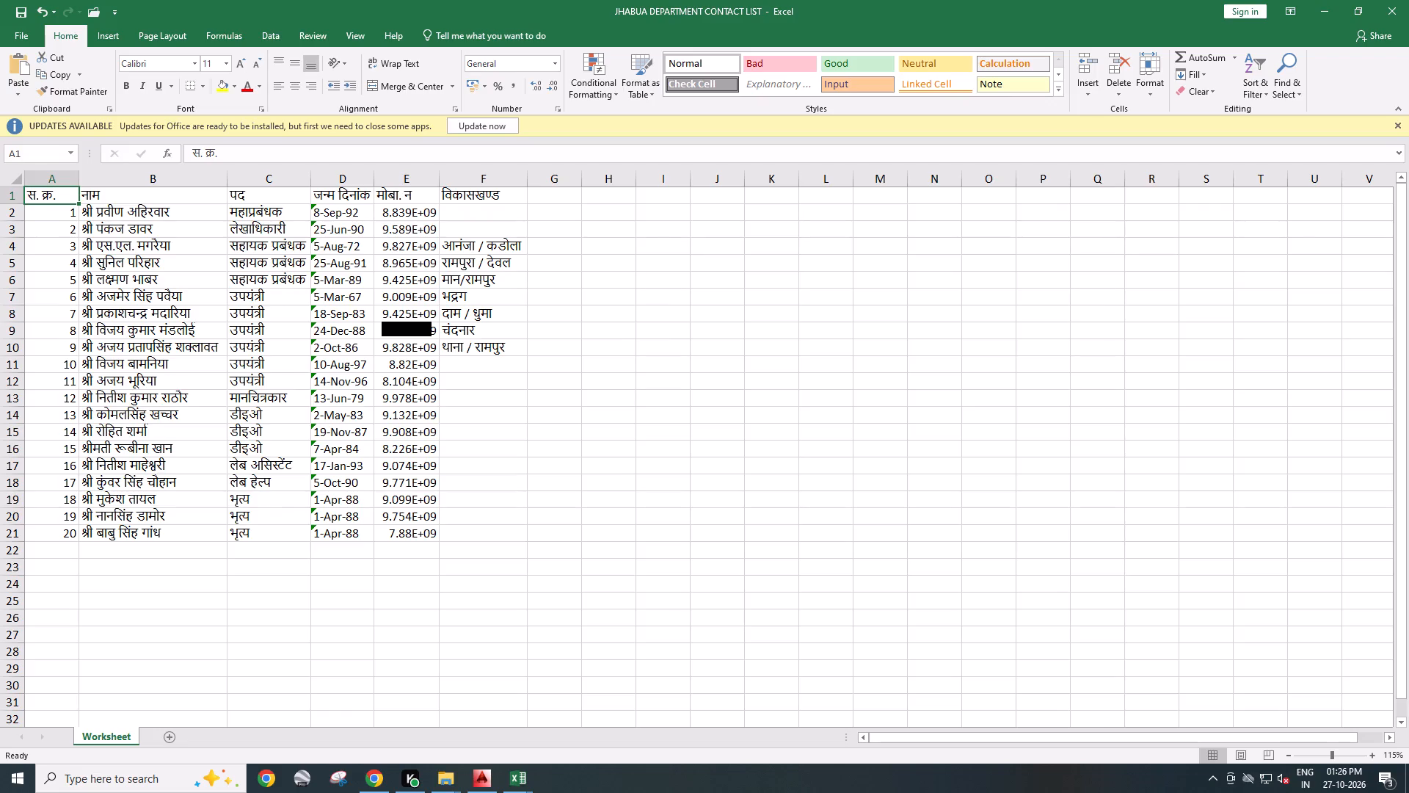
pyautogui.scroll(1, 327, 327)
pyautogui.doubleClick(440, 174)
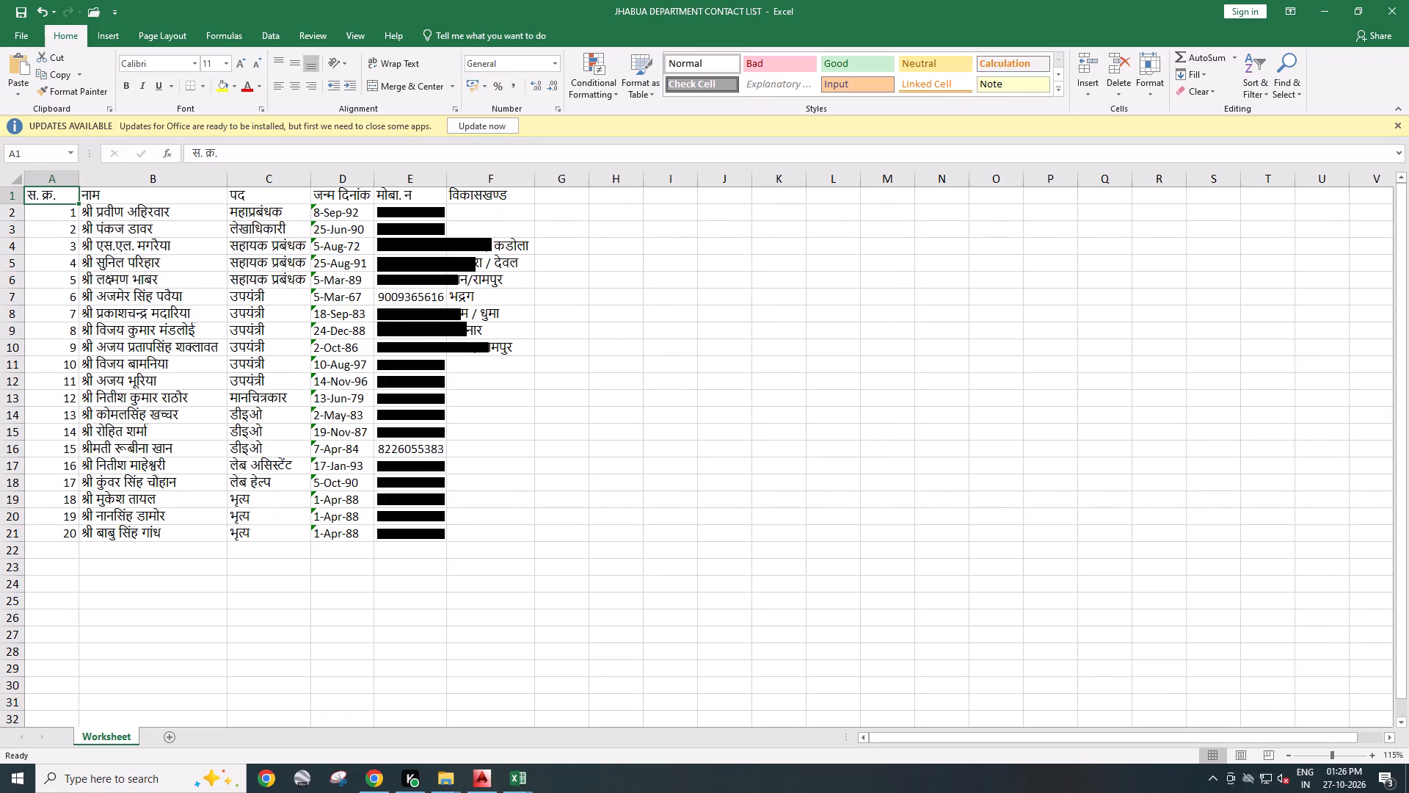
# Enter the note JHABUA AM in cell G6, beside the assistant manager with serial number 5.
pyautogui.click(443, 211)
pyautogui.press('Return')
pyautogui.press('Return')
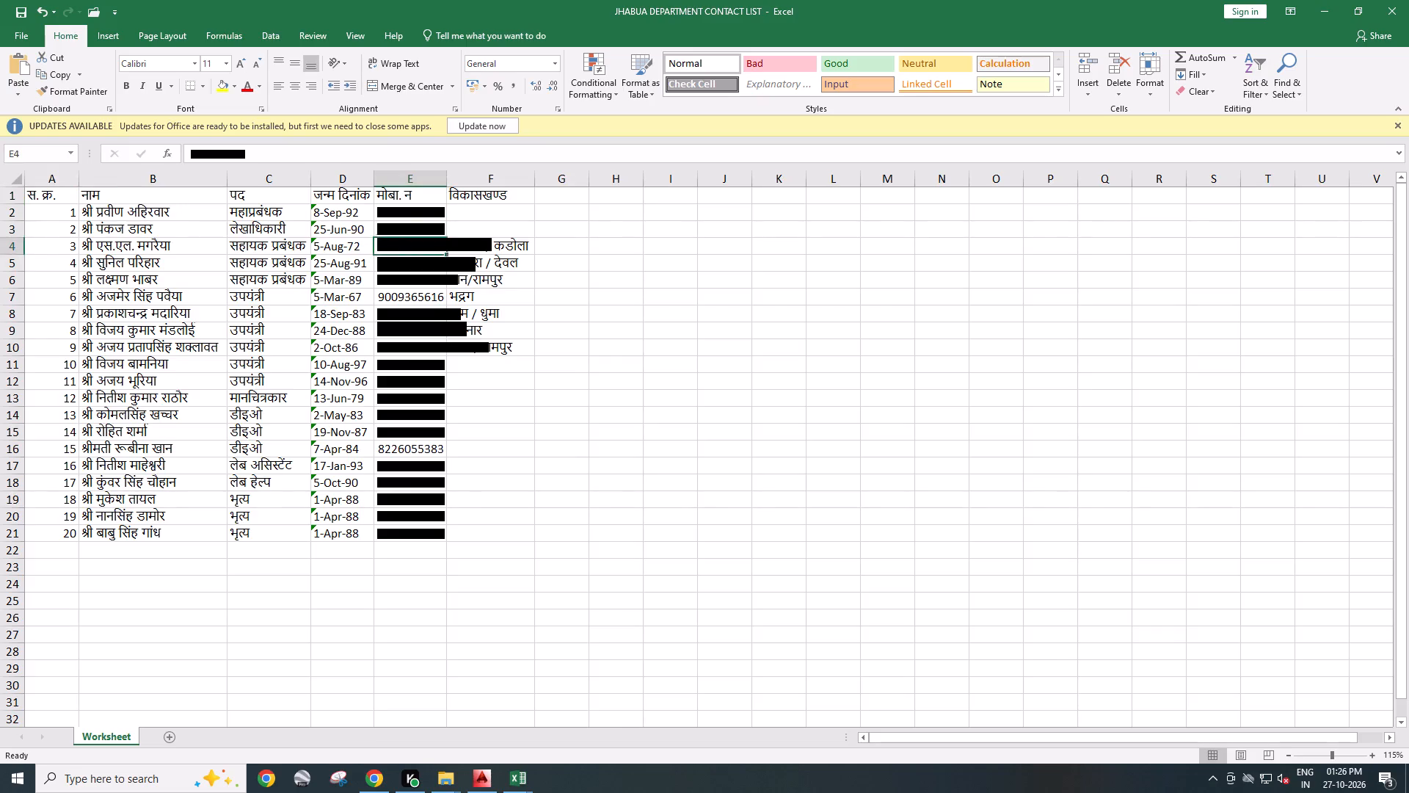
pyautogui.press('Return')
pyautogui.press('Return')
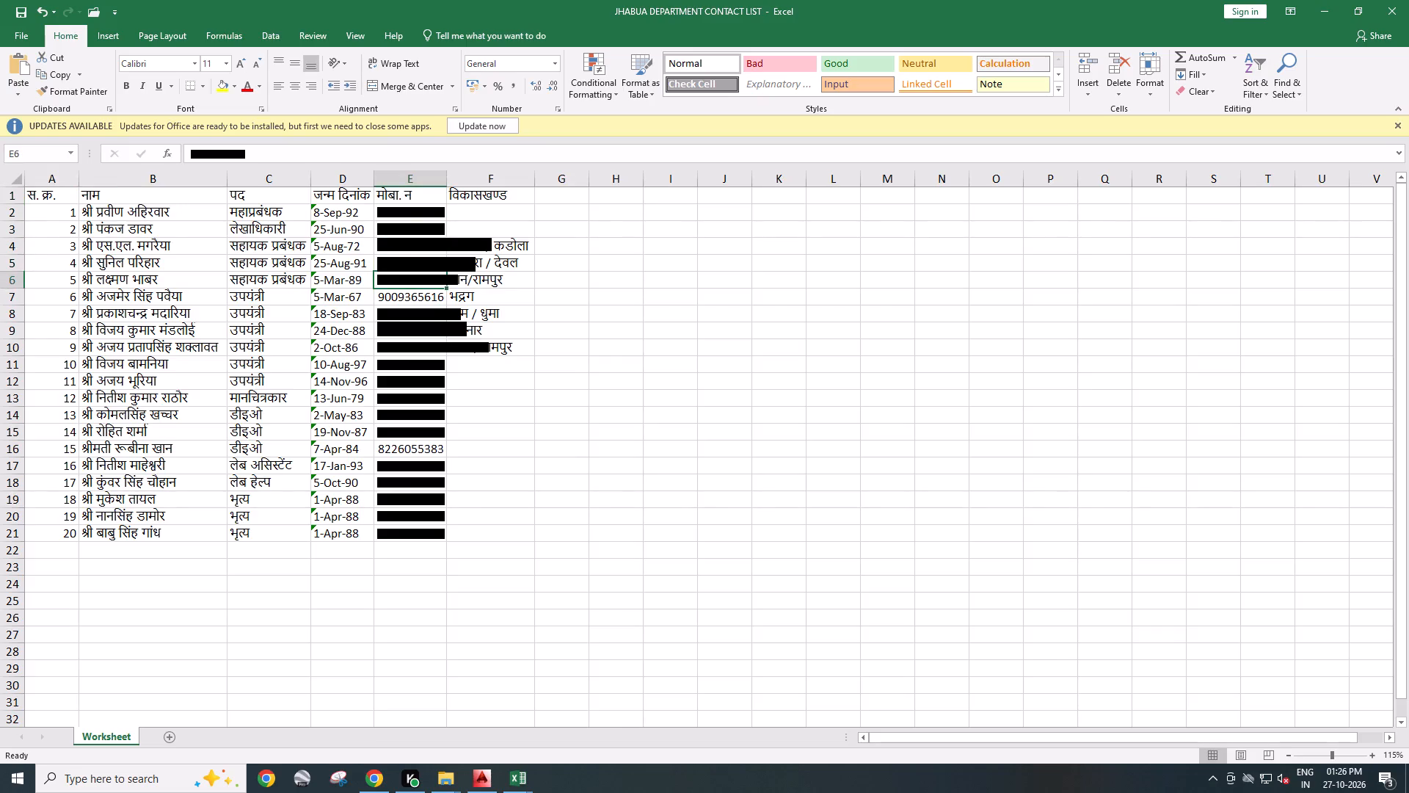
pyautogui.press('Return')
pyautogui.press('Return')
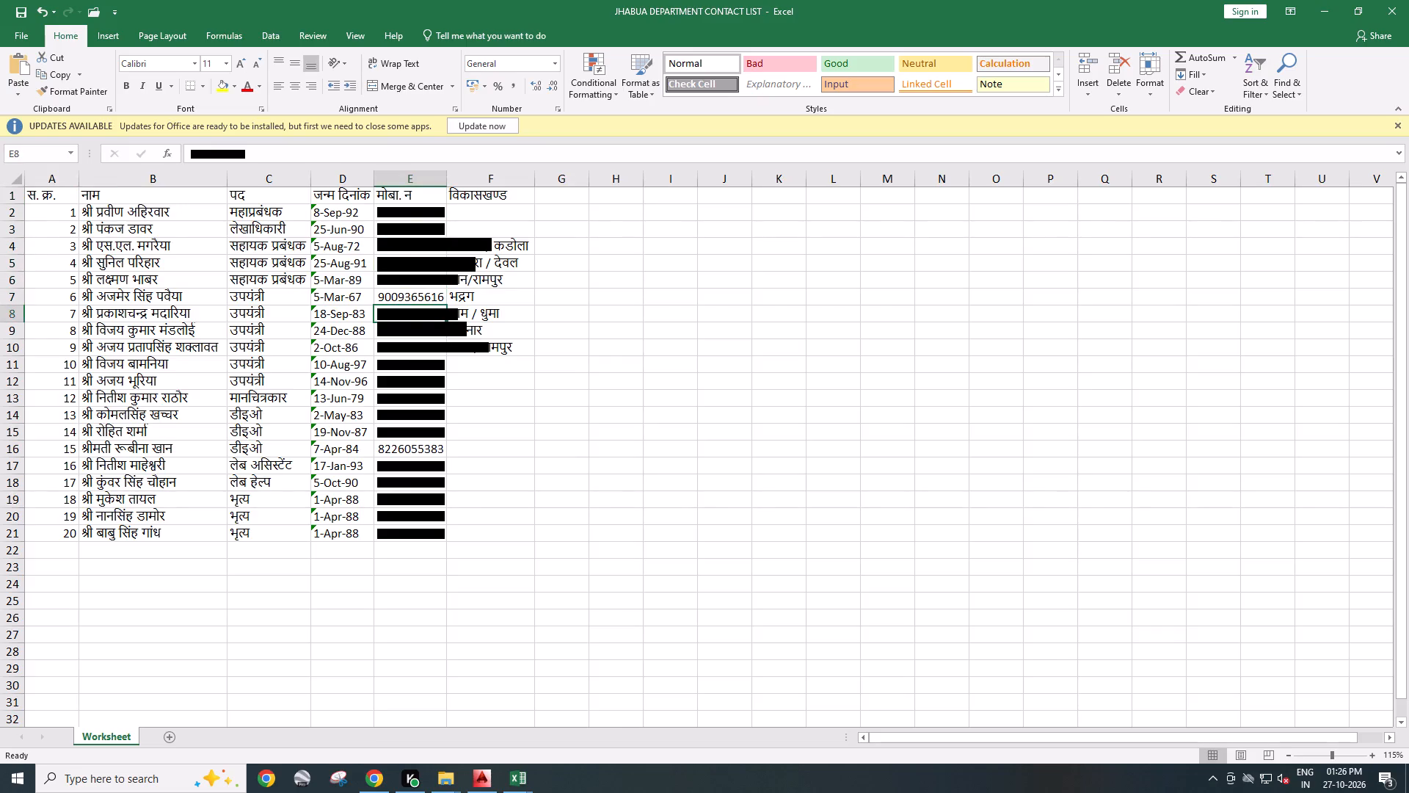
pyautogui.press('Right')
pyautogui.press('Up')
pyautogui.press('Up')
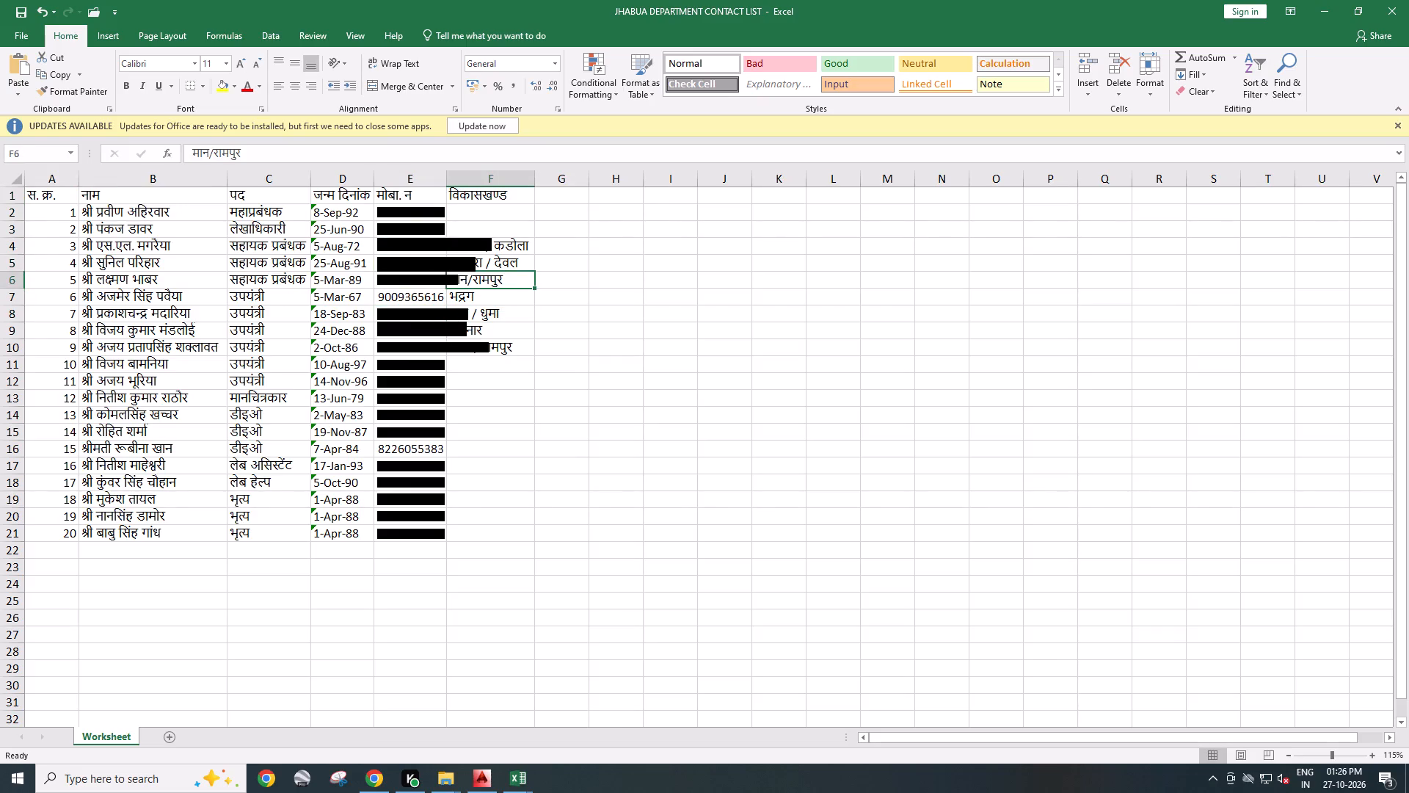
pyautogui.press('Right')
pyautogui.write('JHABUA')
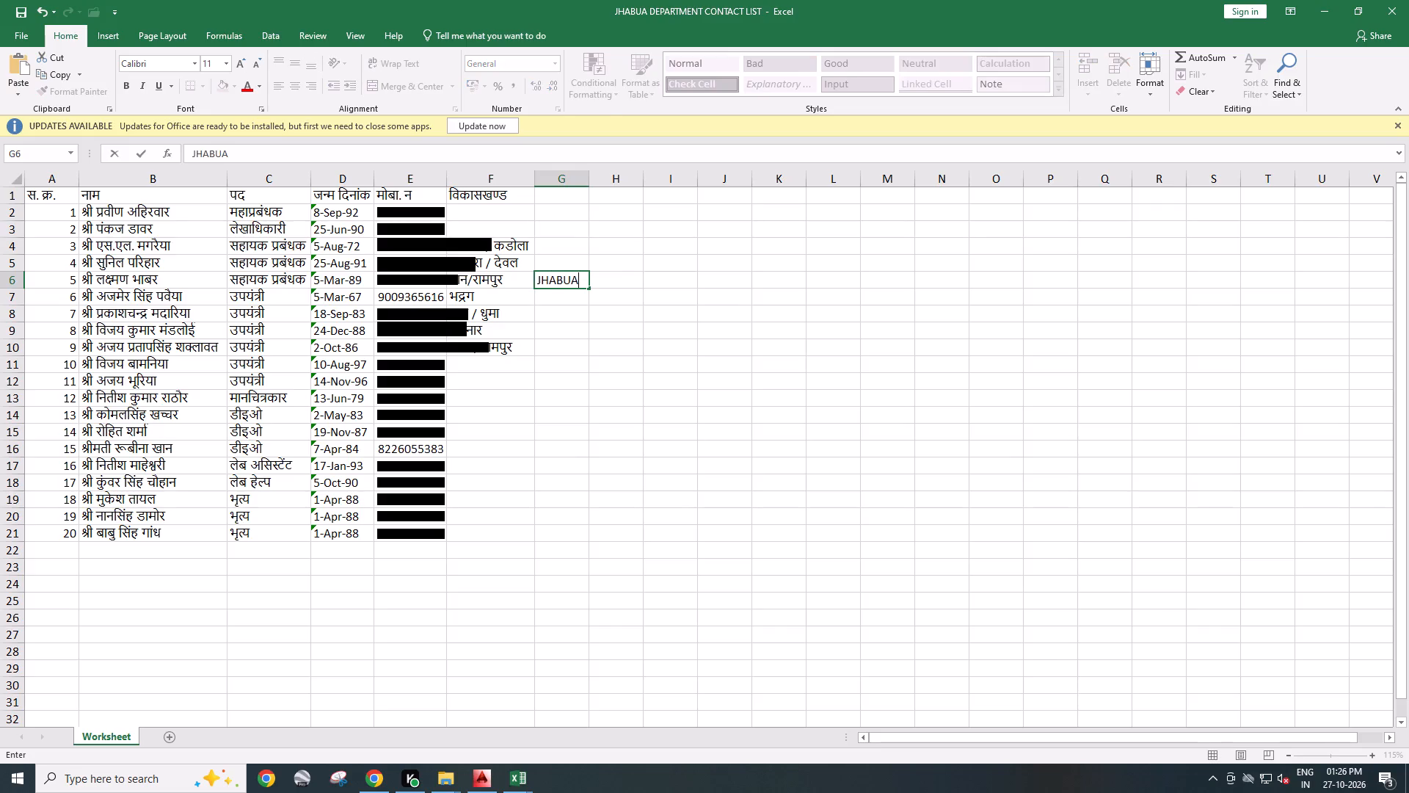
pyautogui.press('space')
pyautogui.write('AM')
pyautogui.press('Up')
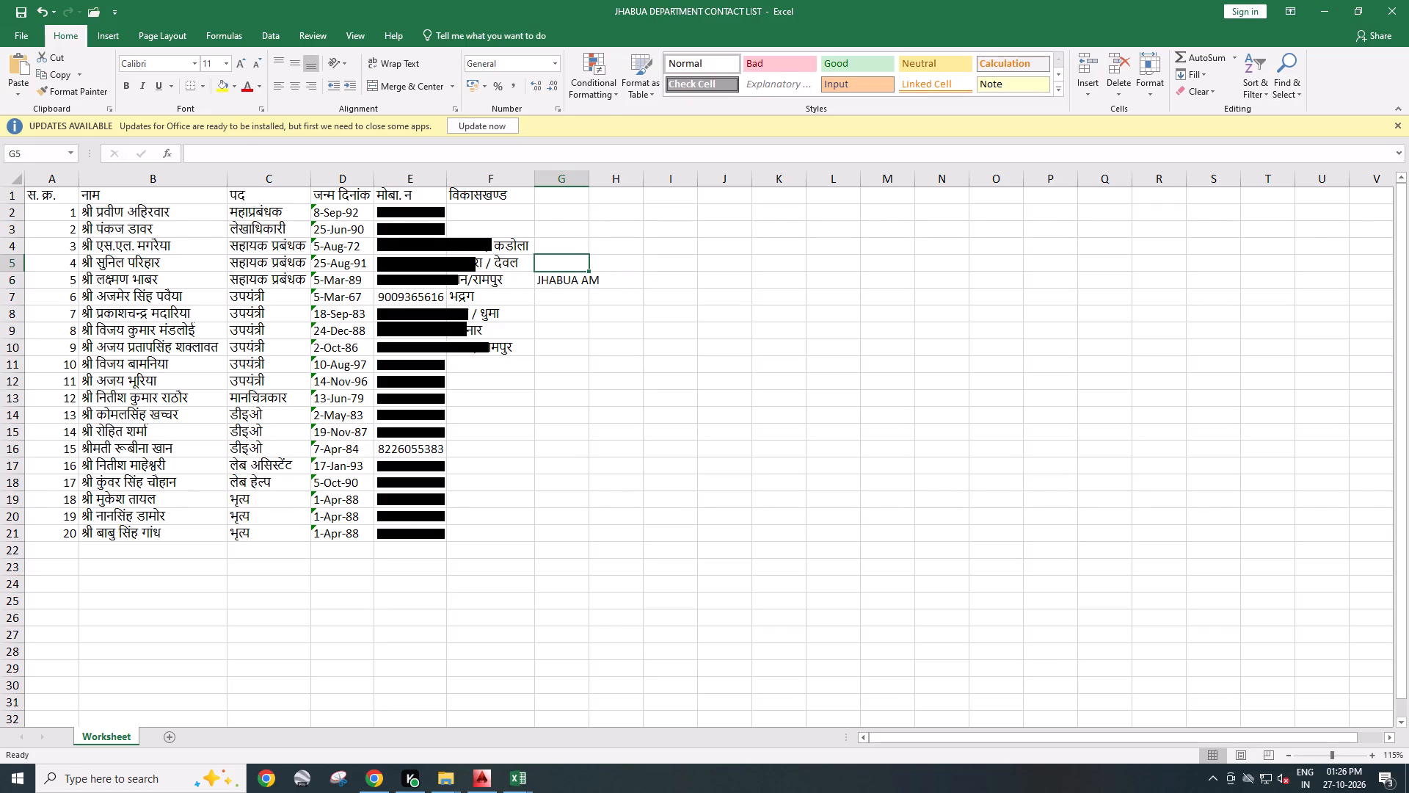
# Enter RAMA in cell G8, beside the staff member with serial number 7.
pyautogui.press('Down')
pyautogui.press('Left')
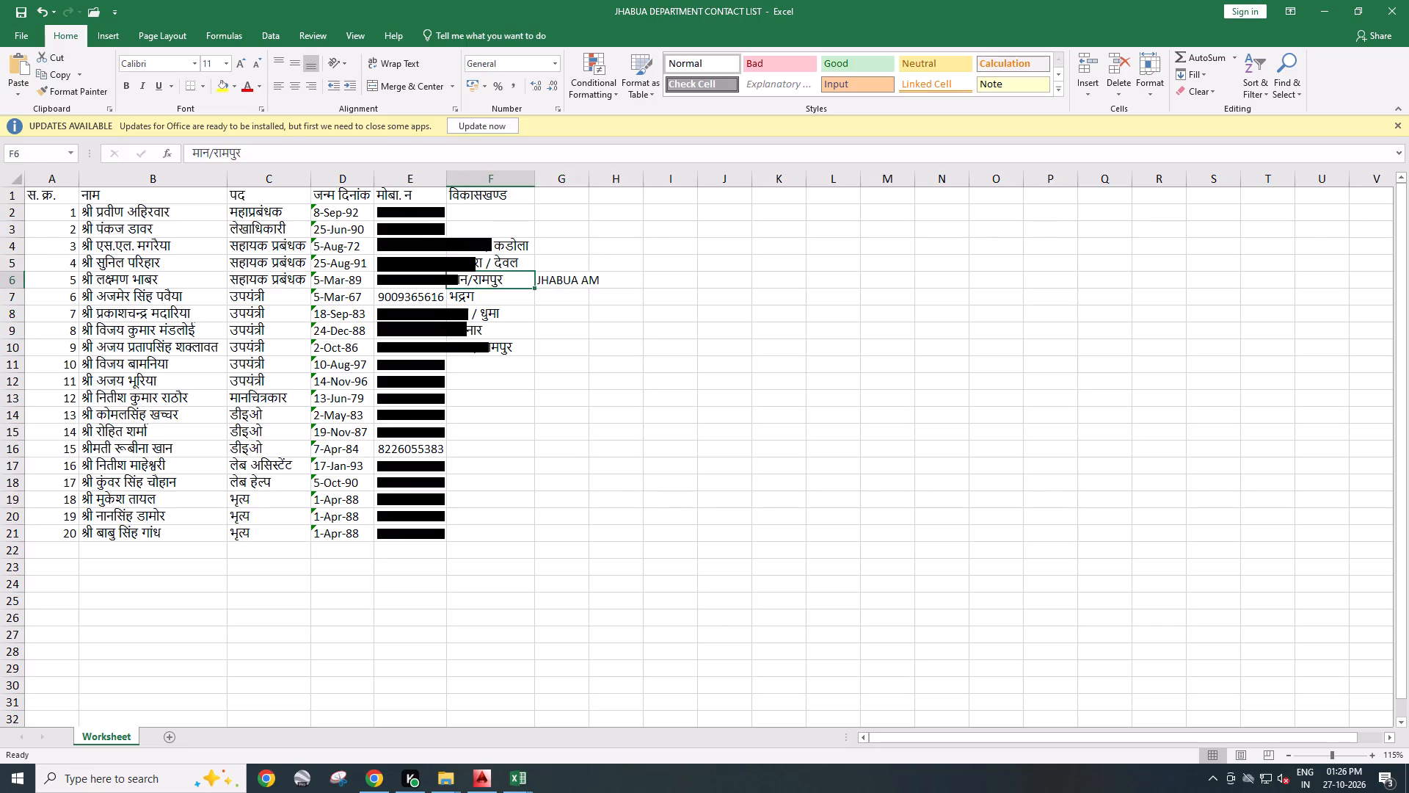
pyautogui.press('Left')
pyautogui.press('Down')
pyautogui.press('Down')
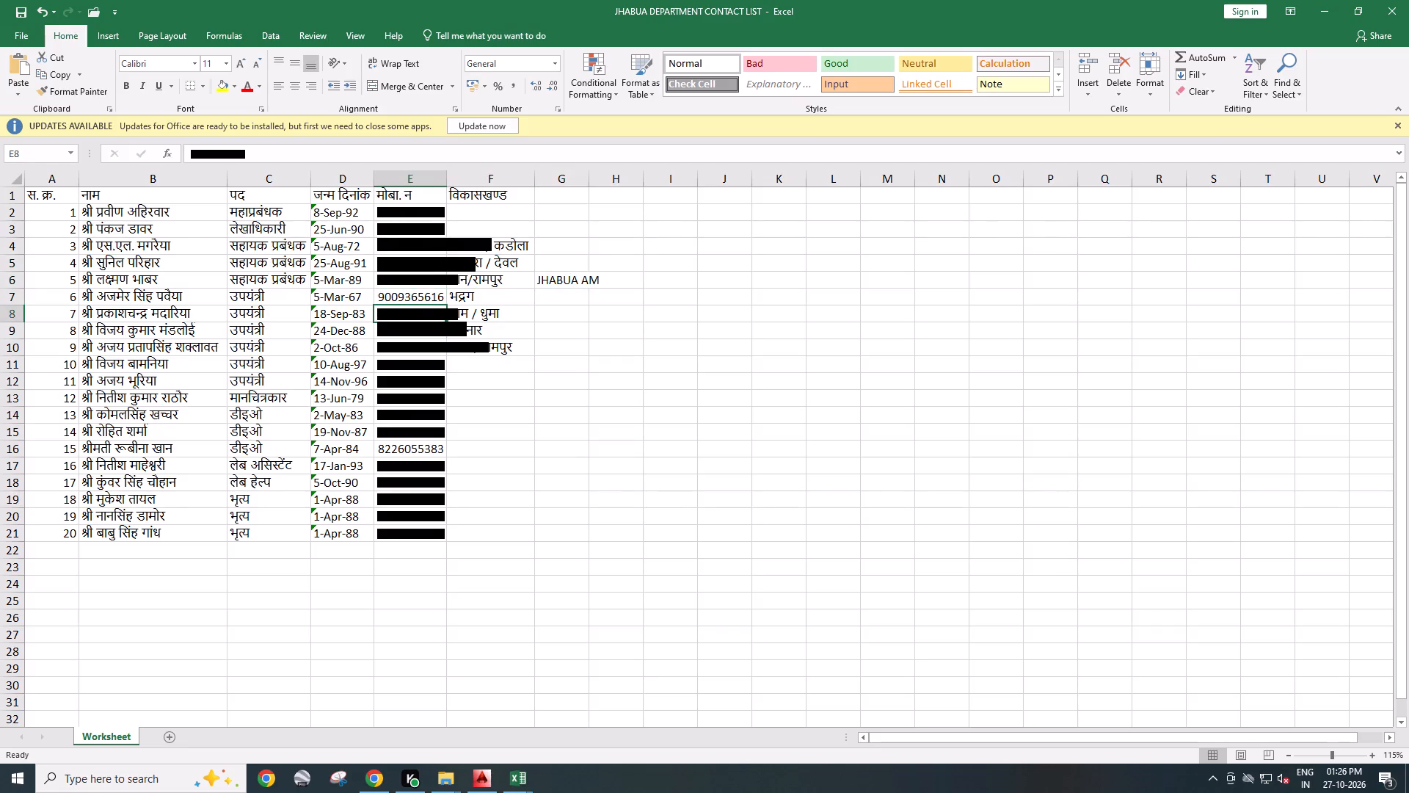
pyautogui.press('Right')
pyautogui.press('Right')
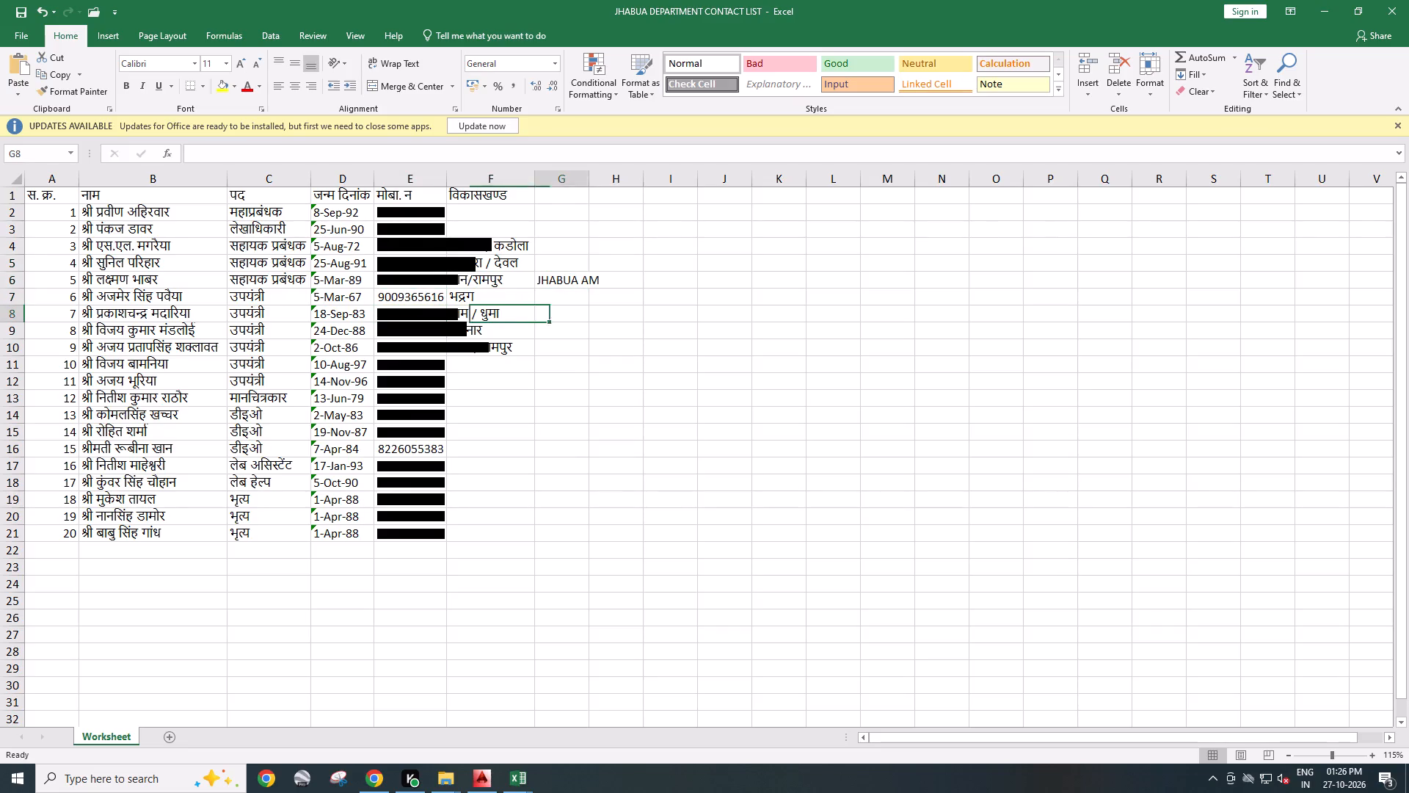
pyautogui.write('RAMA')
pyautogui.press('space')
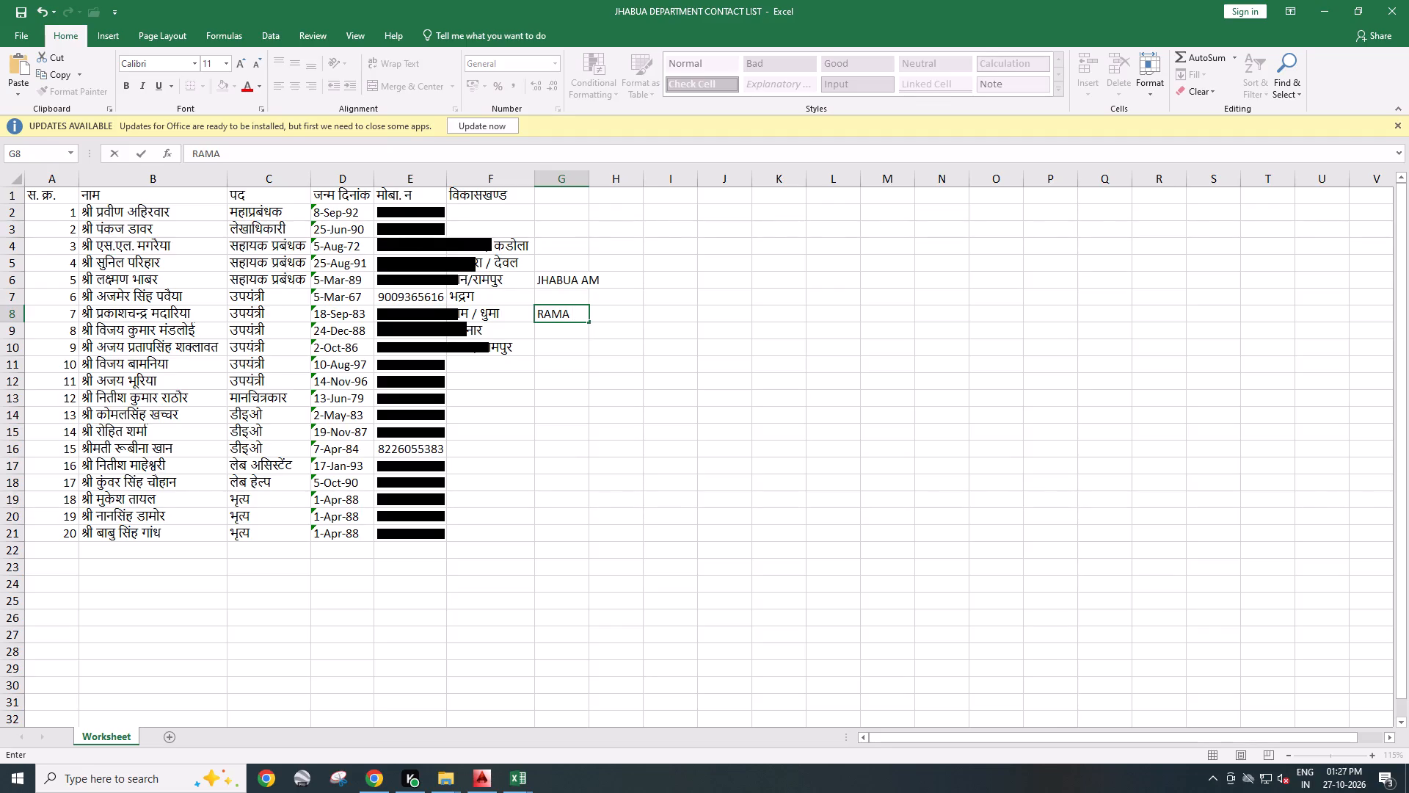
# Copy the designation उपयंत्री from cell C8 and translate it from Hindi to English with Google's translator in a new Chrome tab.
pyautogui.click(252, 316)
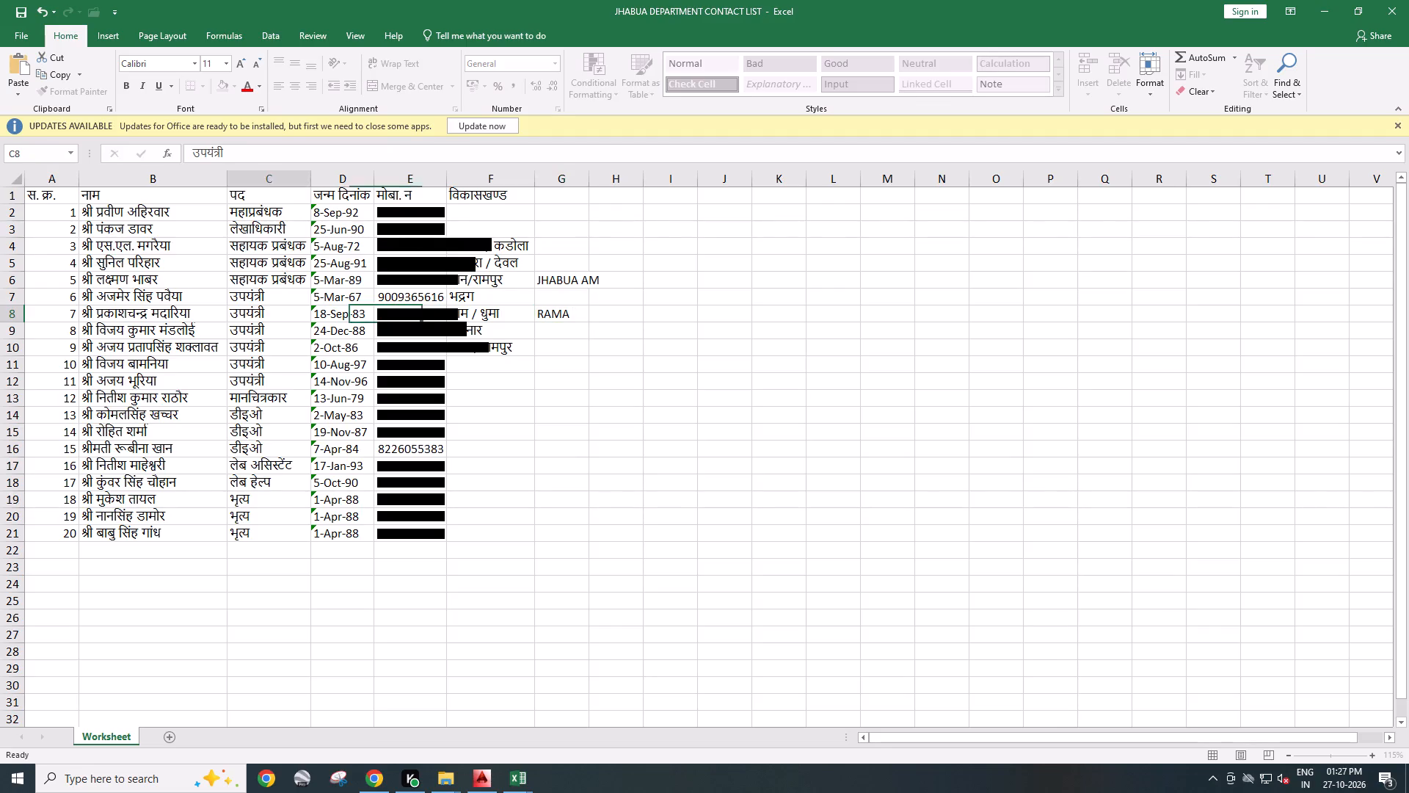
pyautogui.moveTo(250, 153); pyautogui.dragTo(151, 165)
pyautogui.hotkey('ctrl', 'c')
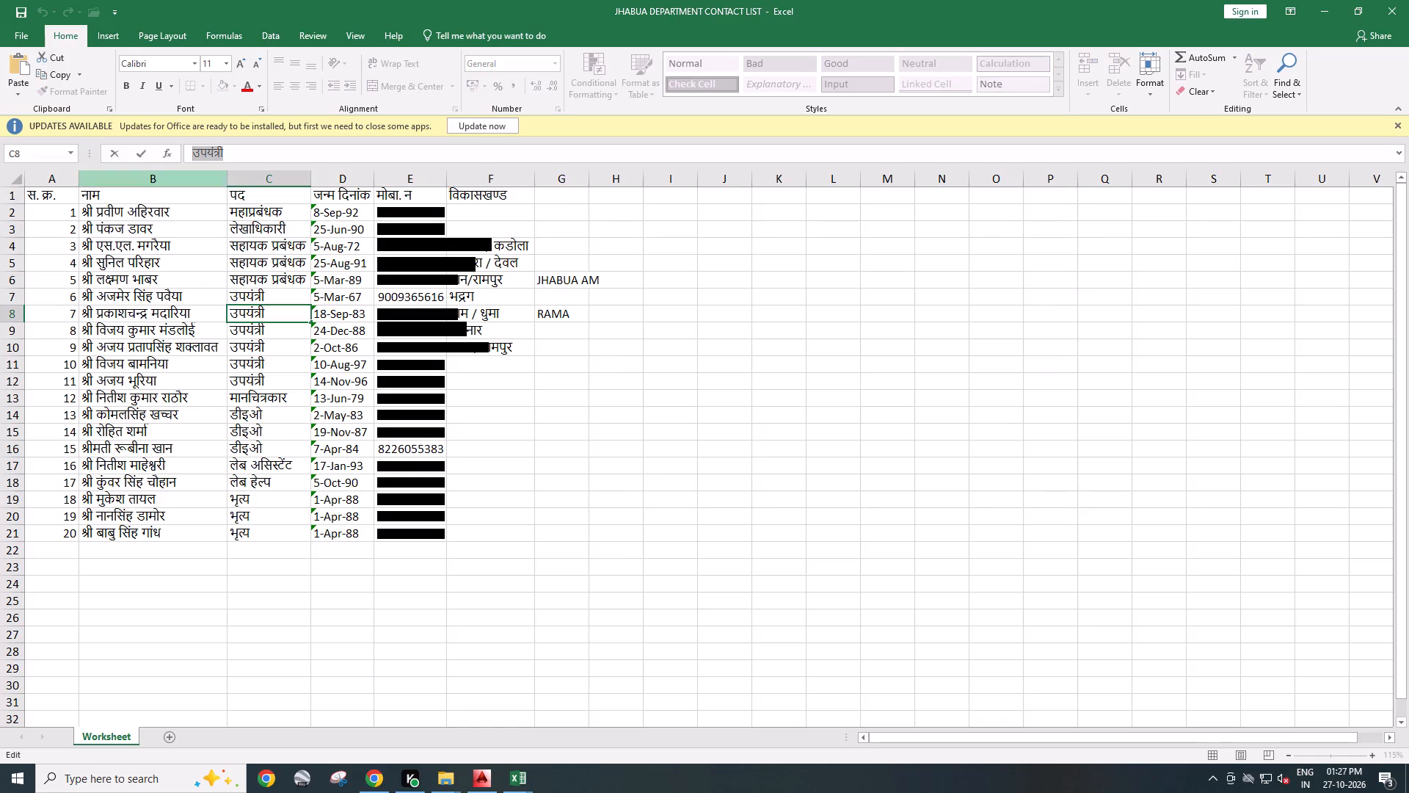
pyautogui.click(371, 775)
pyautogui.click(396, 15)
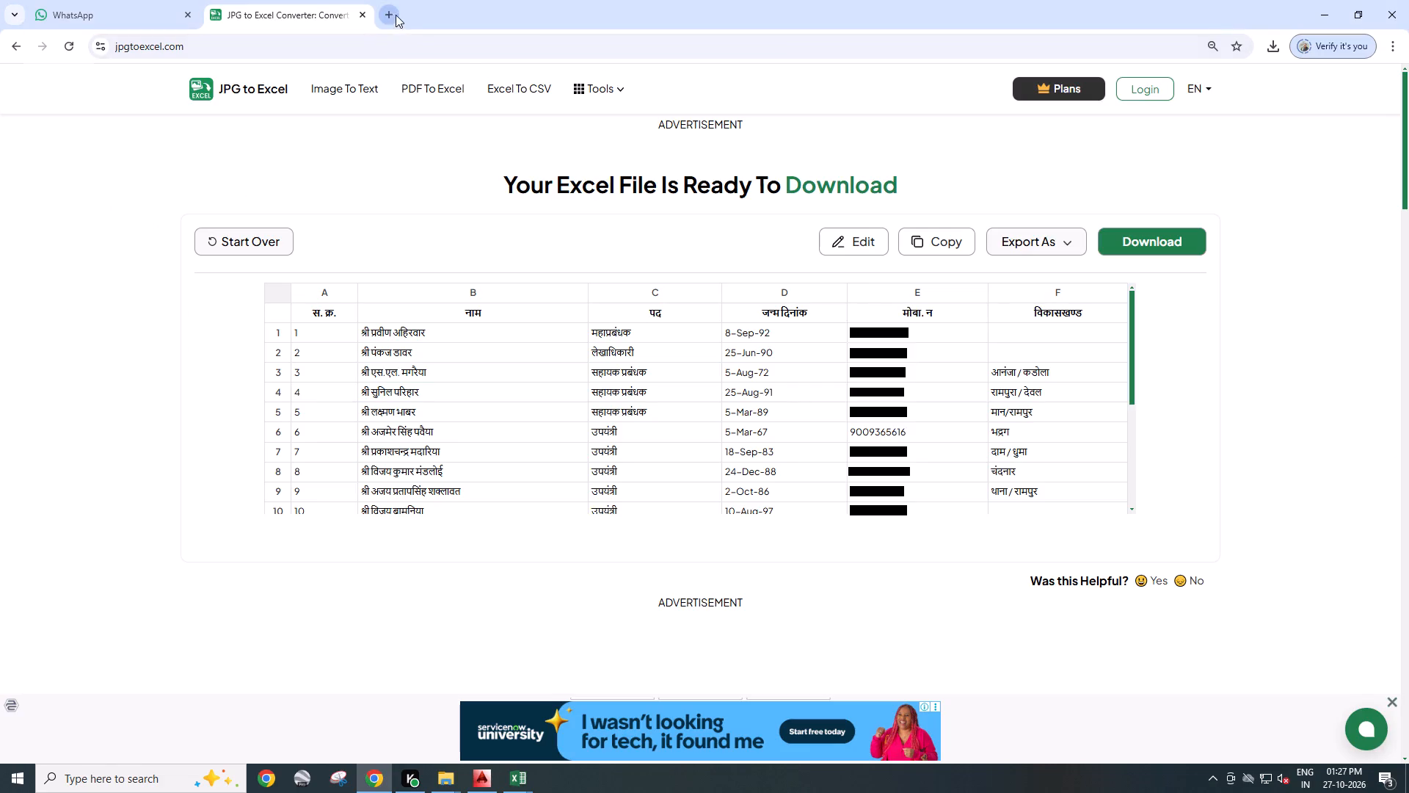
pyautogui.click(571, 292)
pyautogui.write('TRA')
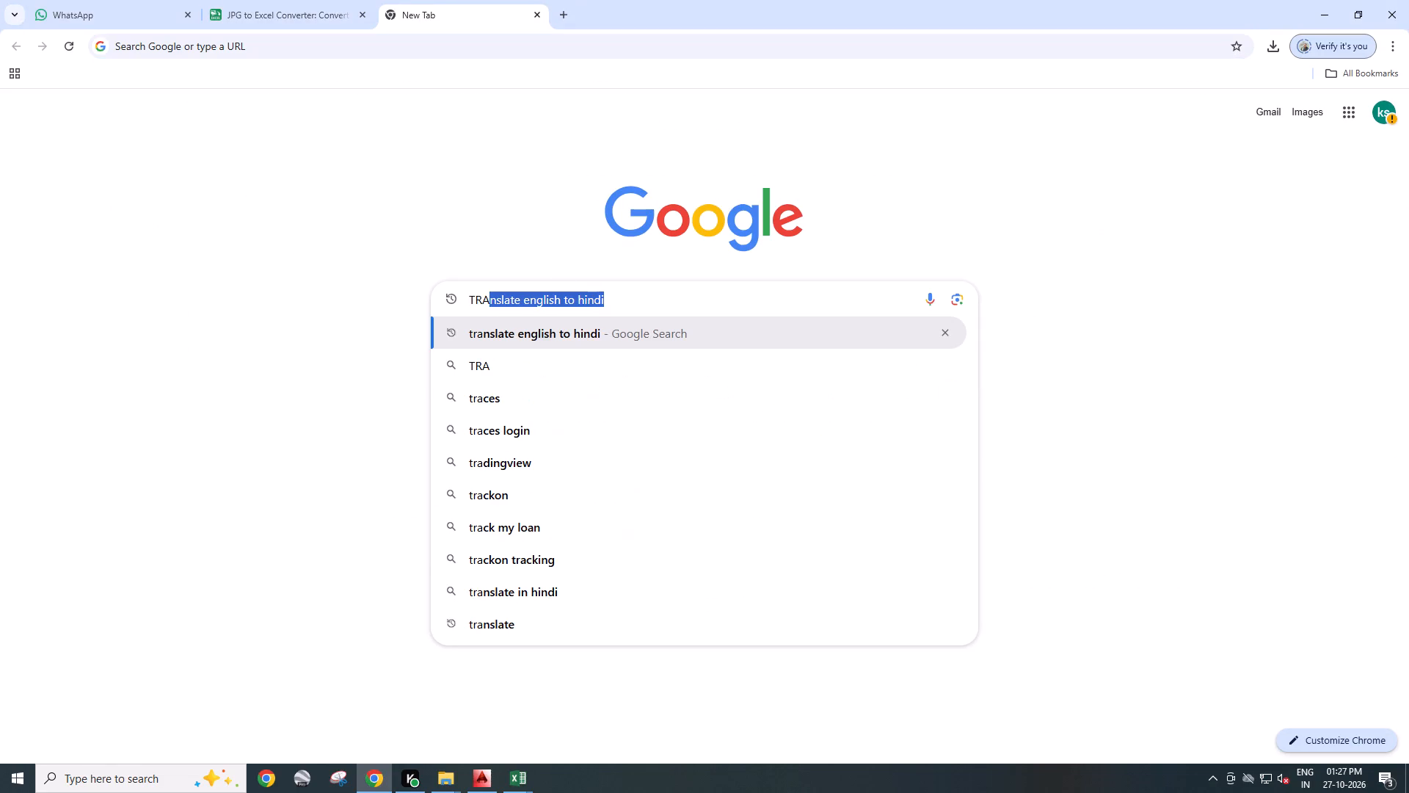
pyautogui.press('Return')
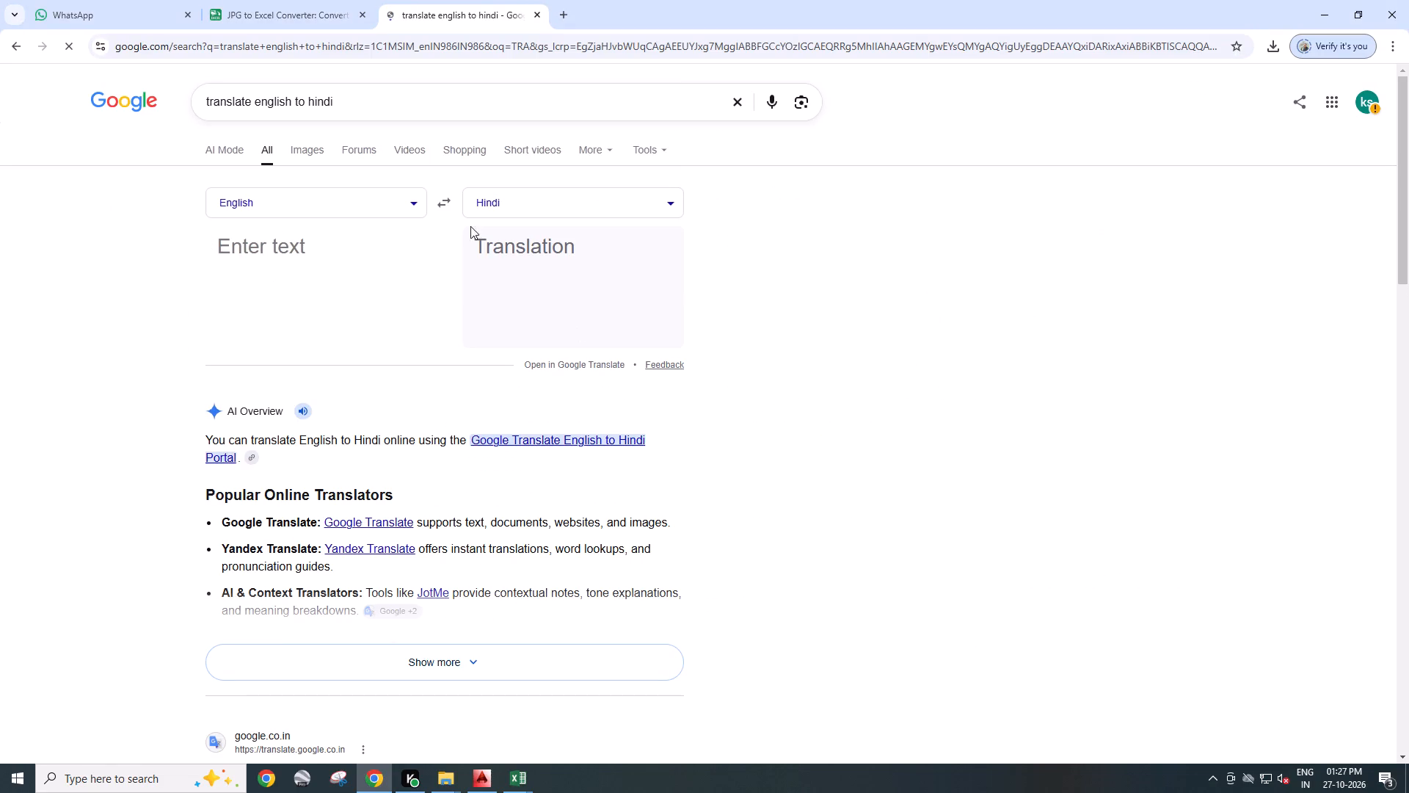
pyautogui.click(451, 203)
pyautogui.click(337, 238)
pyautogui.hotkey('ctrl', 'v')
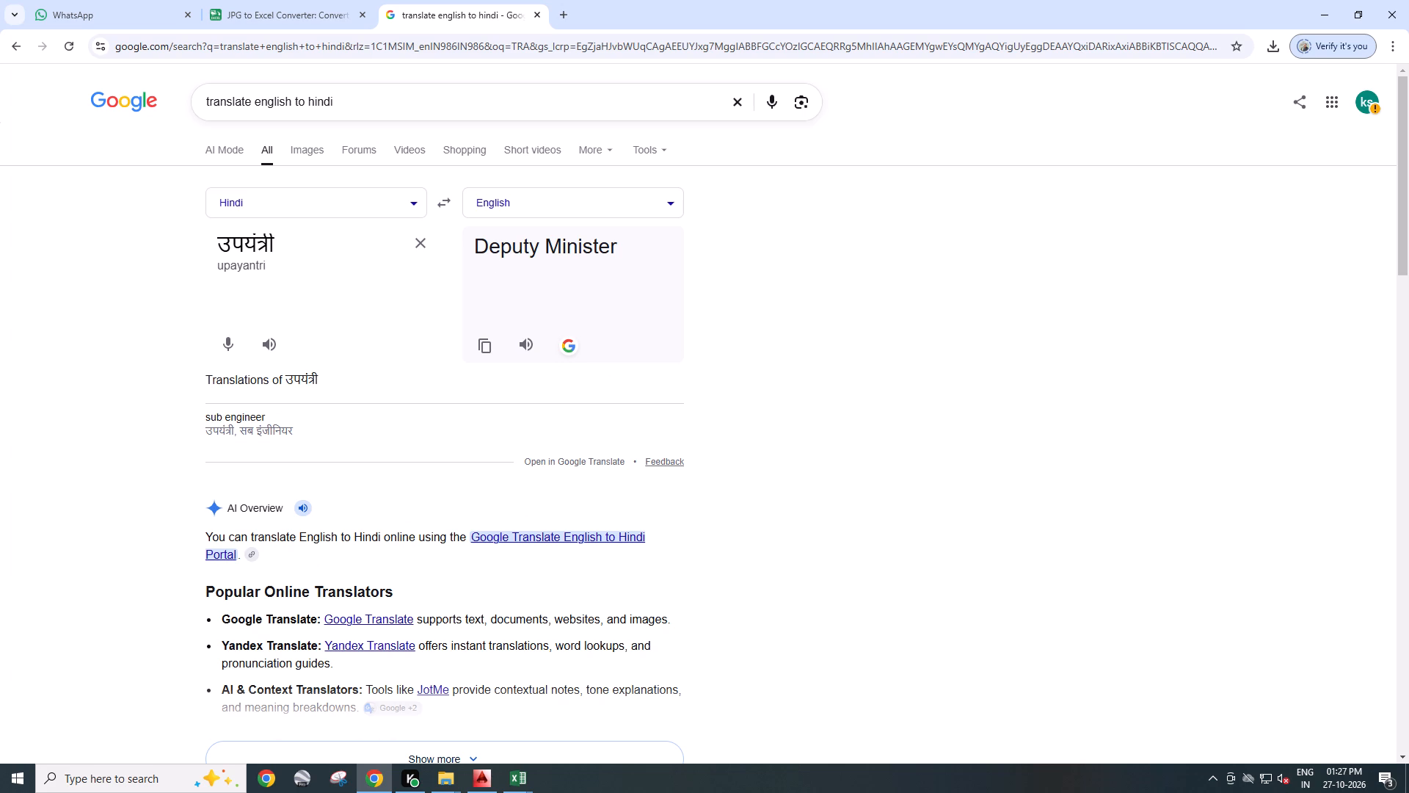
# Copy the alternative translation sub engineer from Chrome and append it to the RAMA note in cell G8 in Excel.
pyautogui.click(1351, 11)
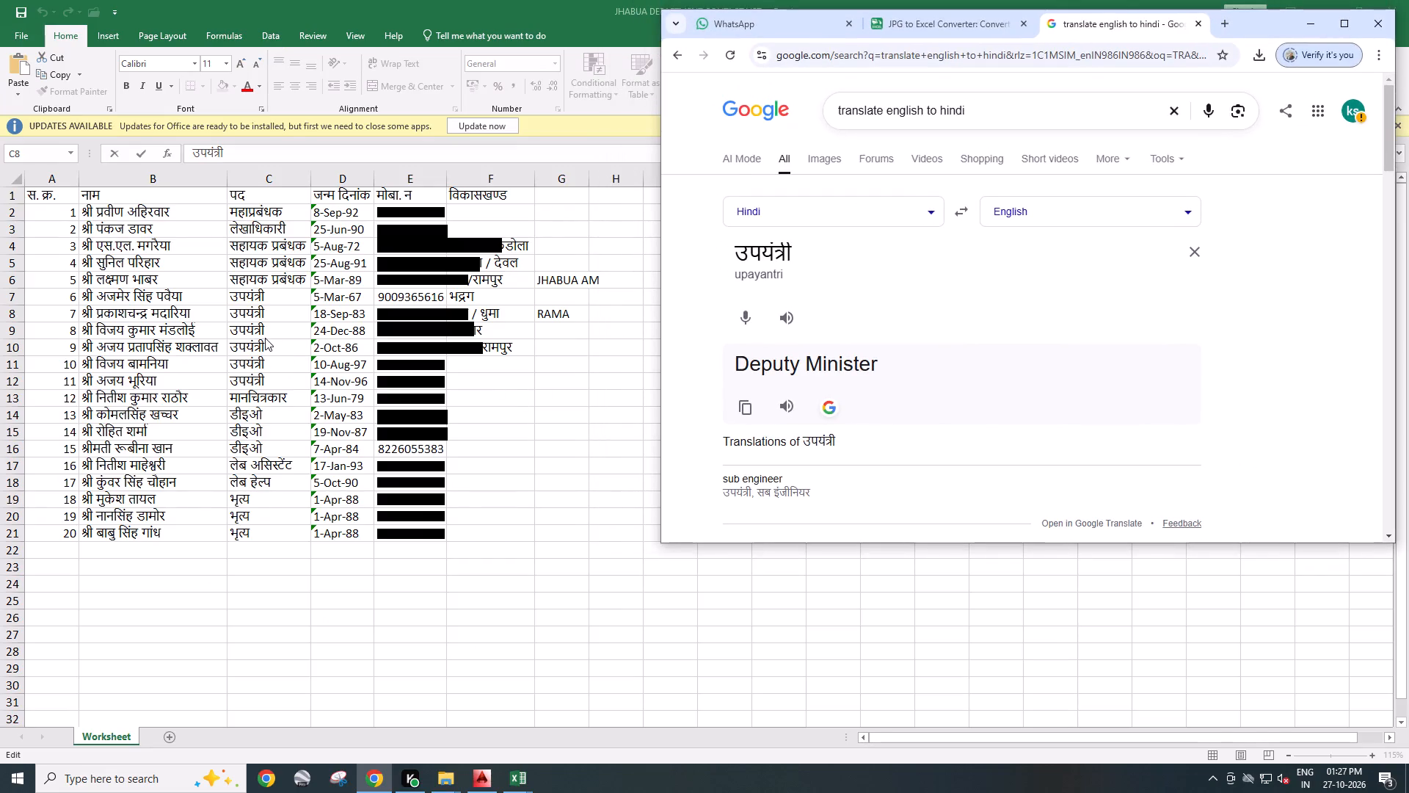
pyautogui.scroll(-1, 903, 441)
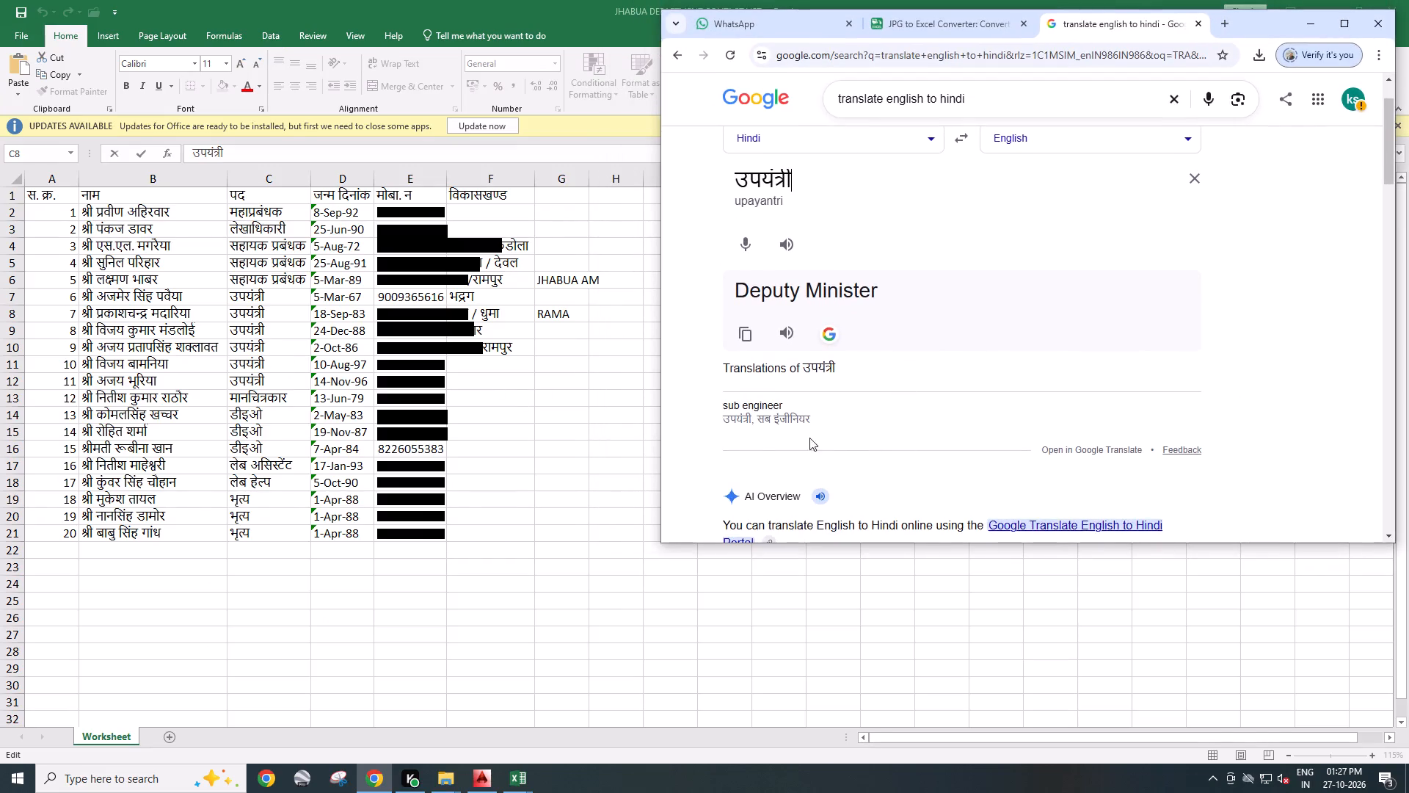
pyautogui.moveTo(721, 402); pyautogui.dragTo(791, 404)
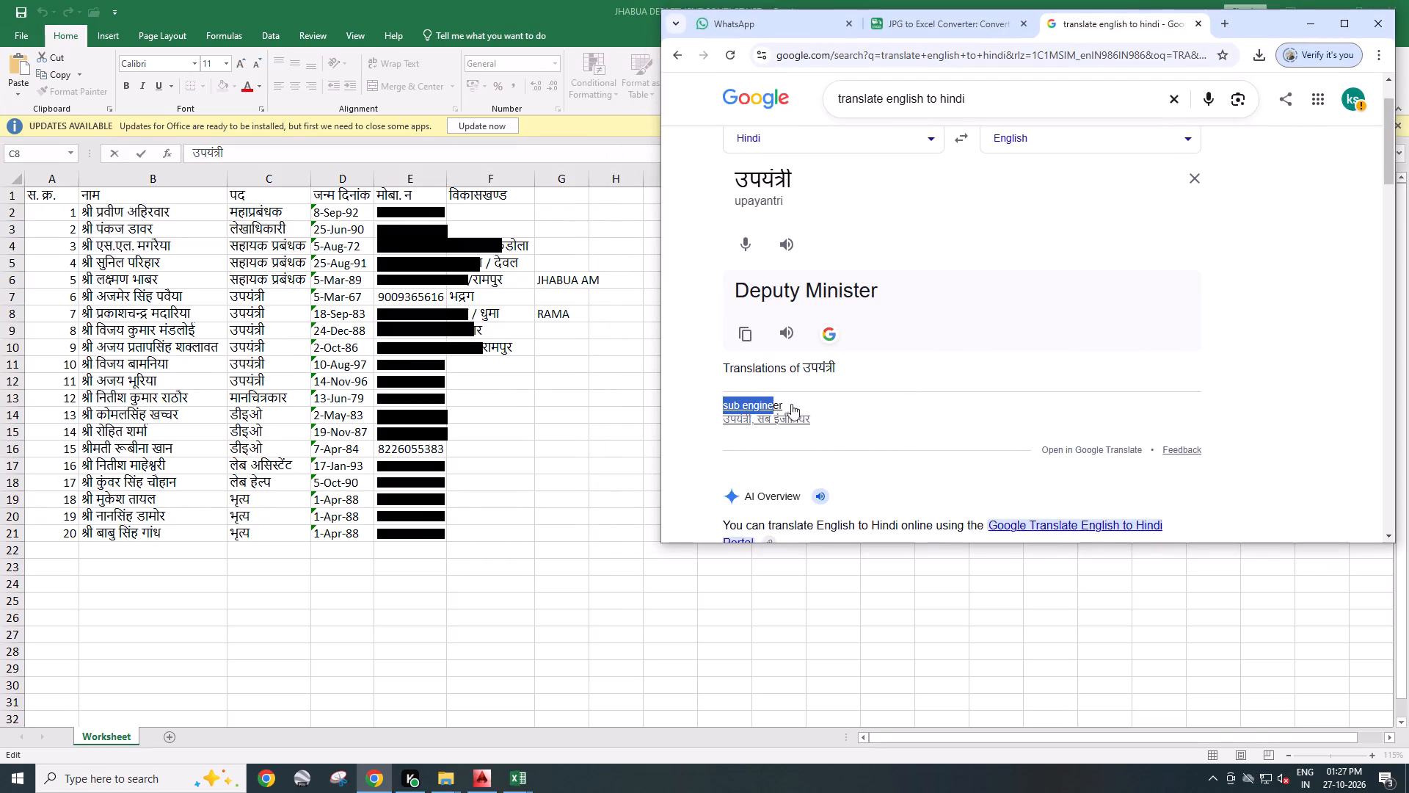
pyautogui.moveTo(791, 404); pyautogui.dragTo(805, 404)
pyautogui.hotkey('ctrl', 'c')
pyautogui.click(403, 372)
pyautogui.doubleClick(580, 311)
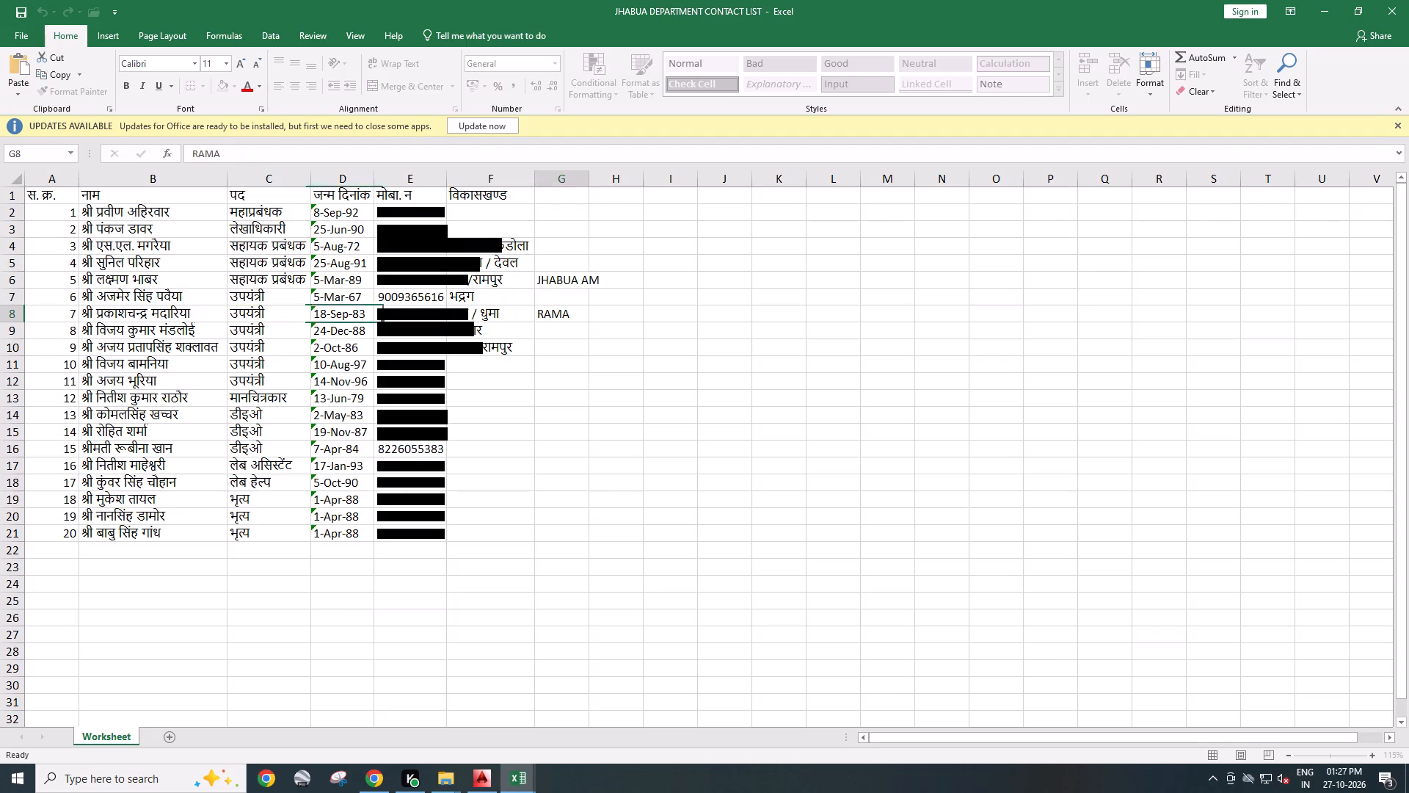
pyautogui.hotkey('ctrl', 'v')
pyautogui.click(614, 426)
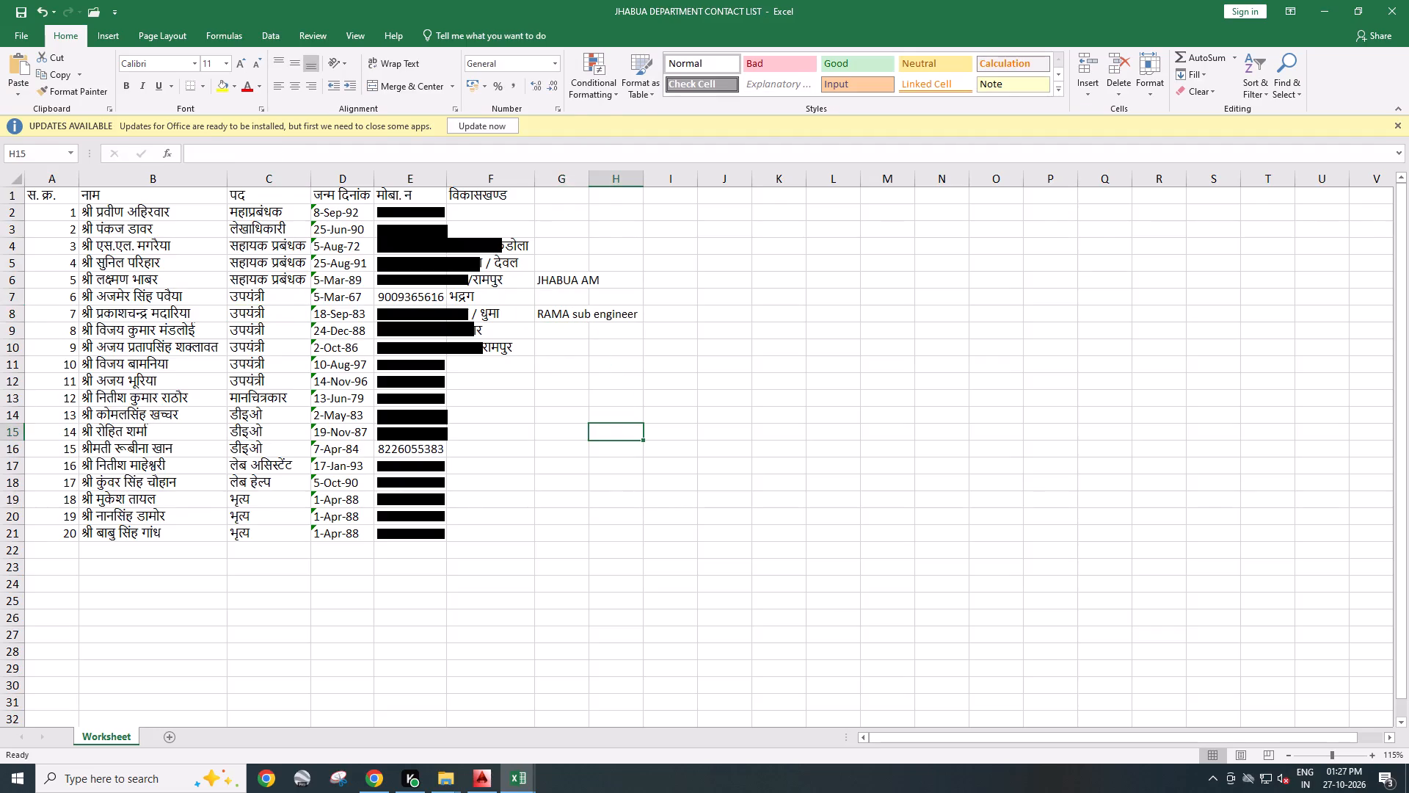
# Copy sub engineer from the G8 note into cell C7 and fill it down through C12 to replace the Hindi designations.
pyautogui.doubleClick(585, 311)
pyautogui.moveTo(571, 312); pyautogui.dragTo(682, 314)
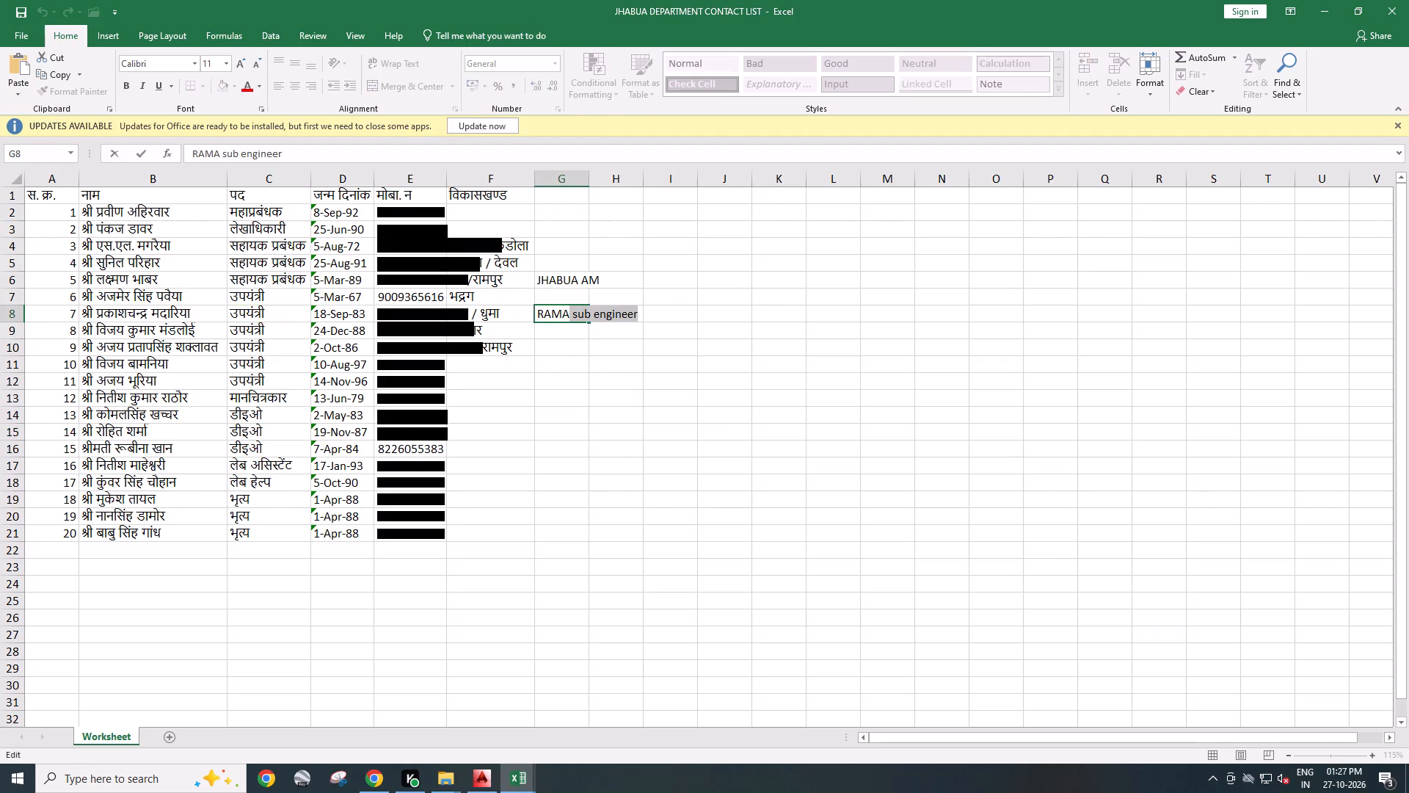
pyautogui.hotkey('ctrl', 'c')
pyautogui.click(276, 299)
pyautogui.hotkey('ctrl', 'v')
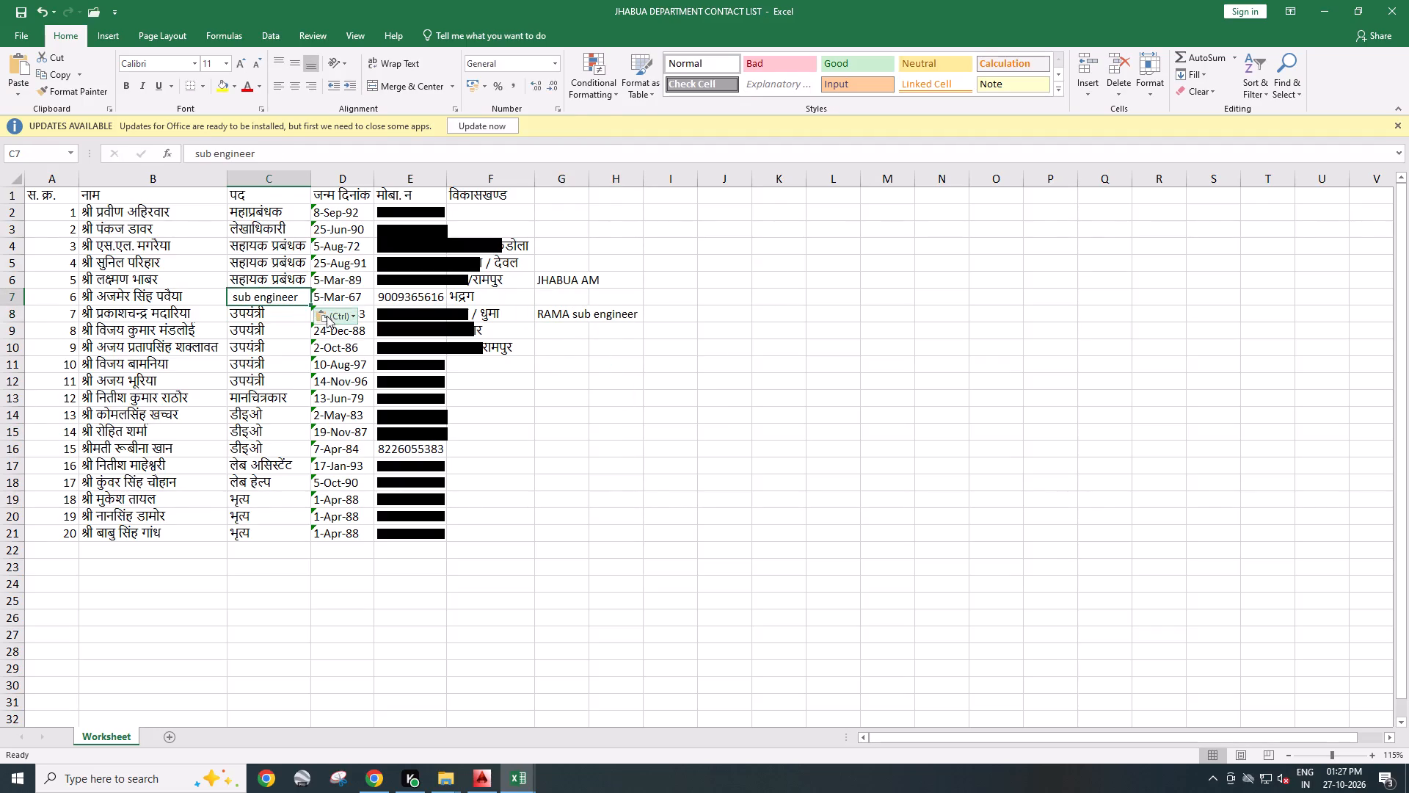
pyautogui.moveTo(312, 305); pyautogui.dragTo(313, 382)
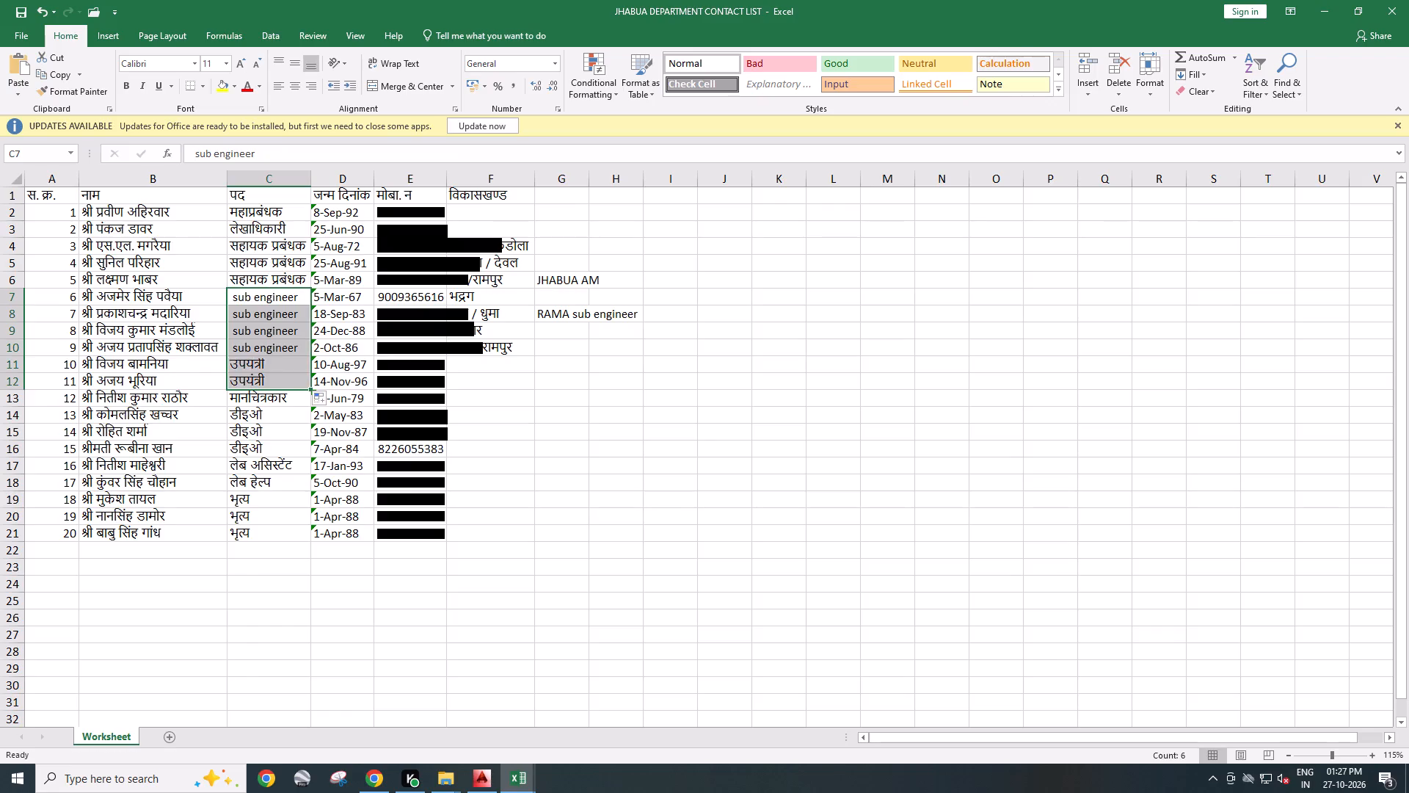
# Change the designation in C7 to Sub Engineer, refill it down through C12 and save the workbook.
pyautogui.doubleClick(236, 298)
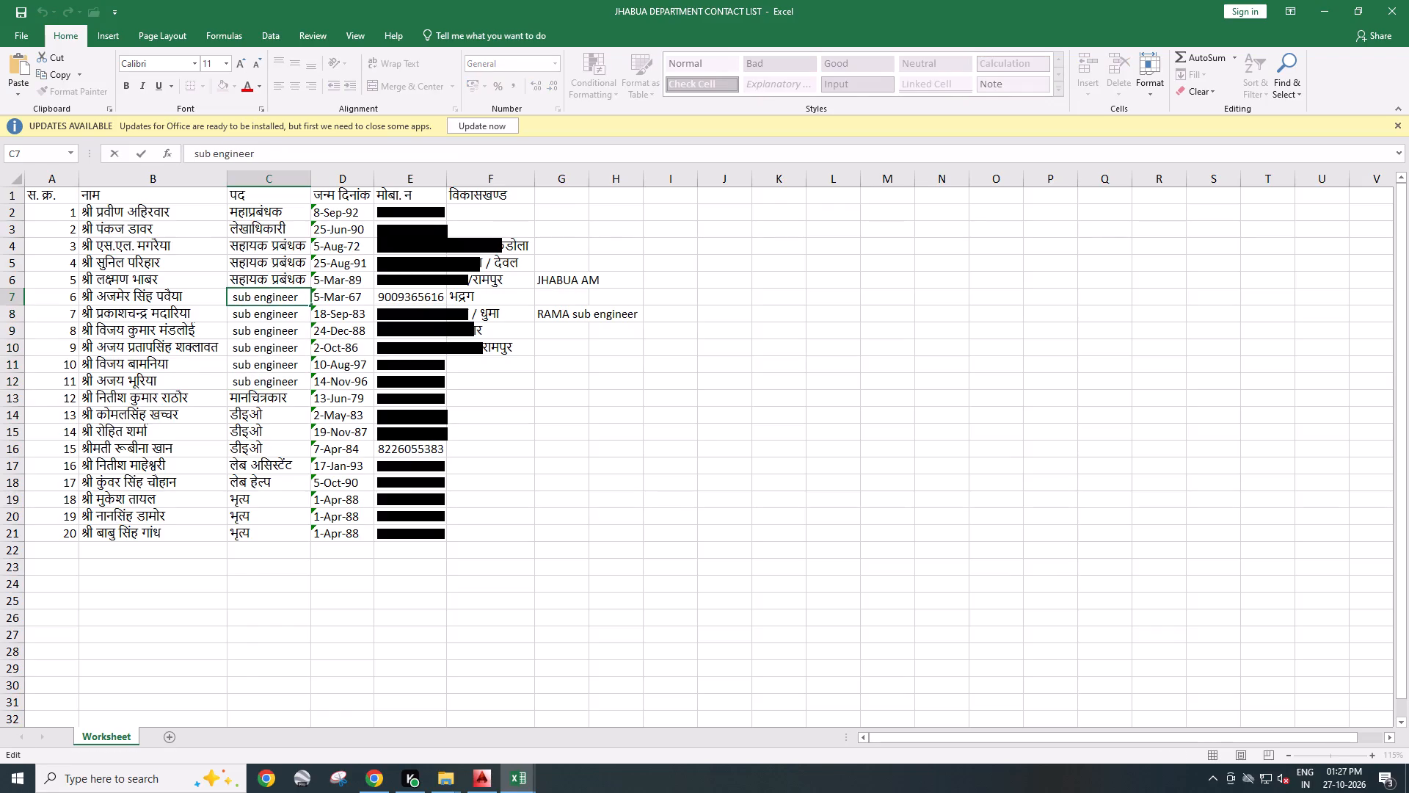
pyautogui.press('BackSpace')
pyautogui.press('s')
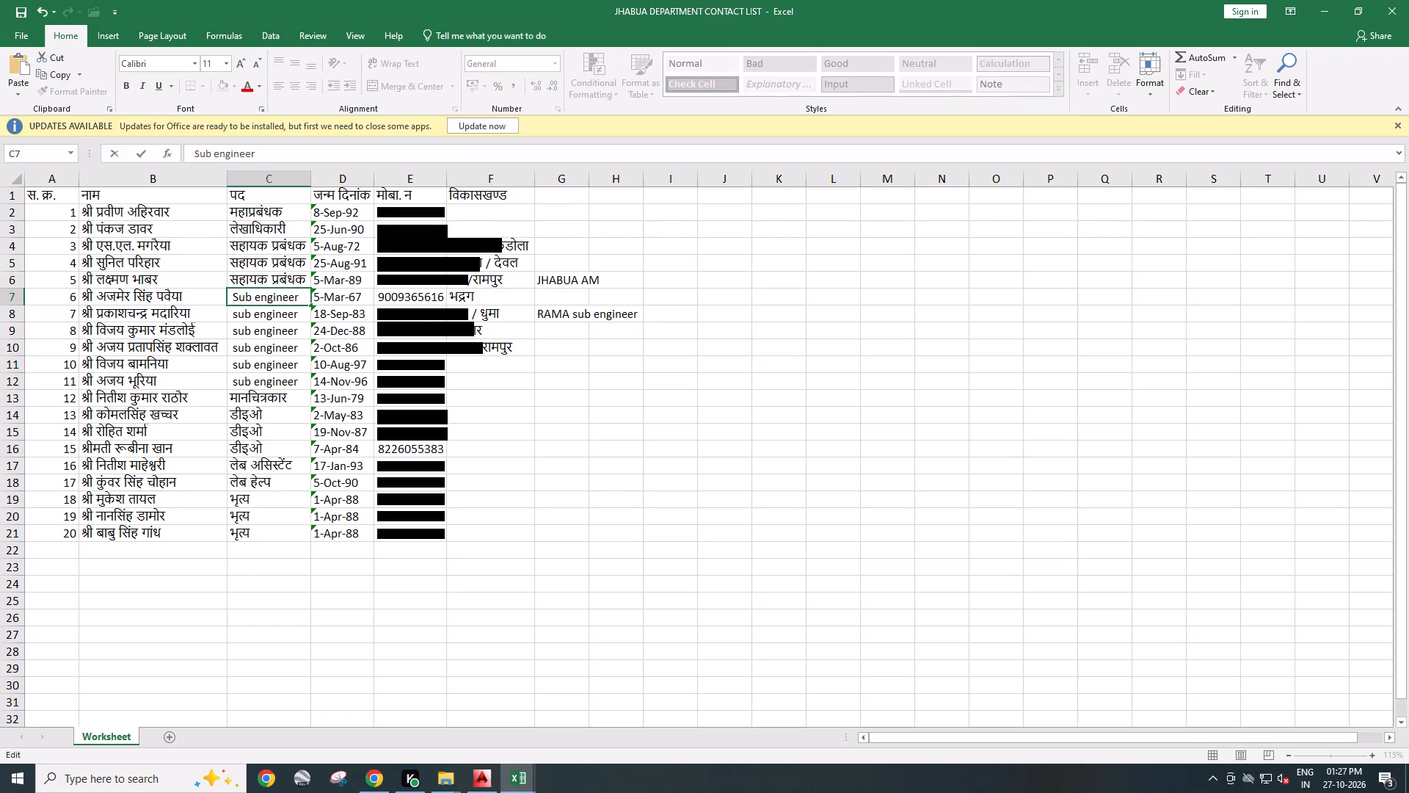
pyautogui.click(257, 297)
pyautogui.press('Delete')
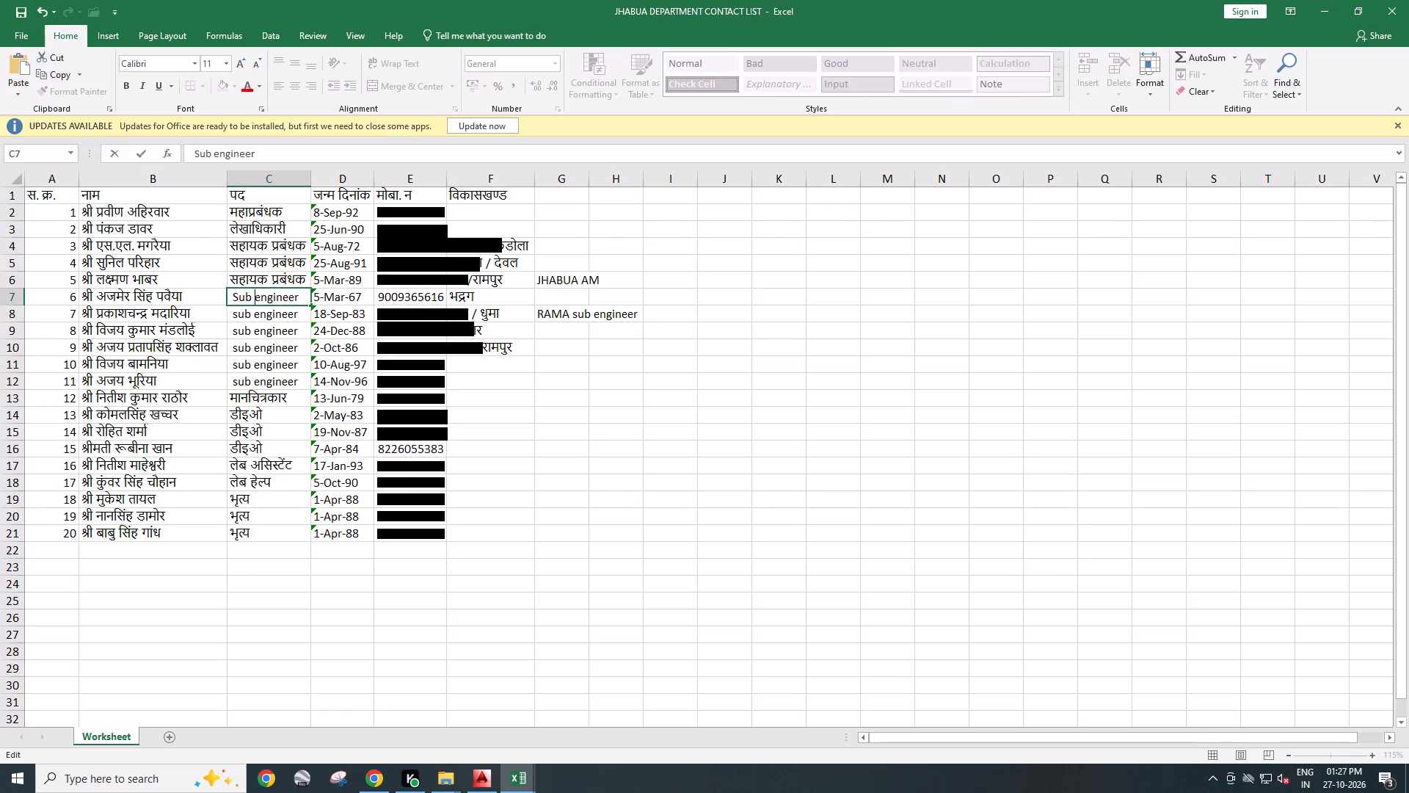
pyautogui.press('e')
pyautogui.click(277, 342)
pyautogui.click(299, 303)
pyautogui.moveTo(309, 305); pyautogui.dragTo(316, 383)
pyautogui.hotkey('ctrl', 's')
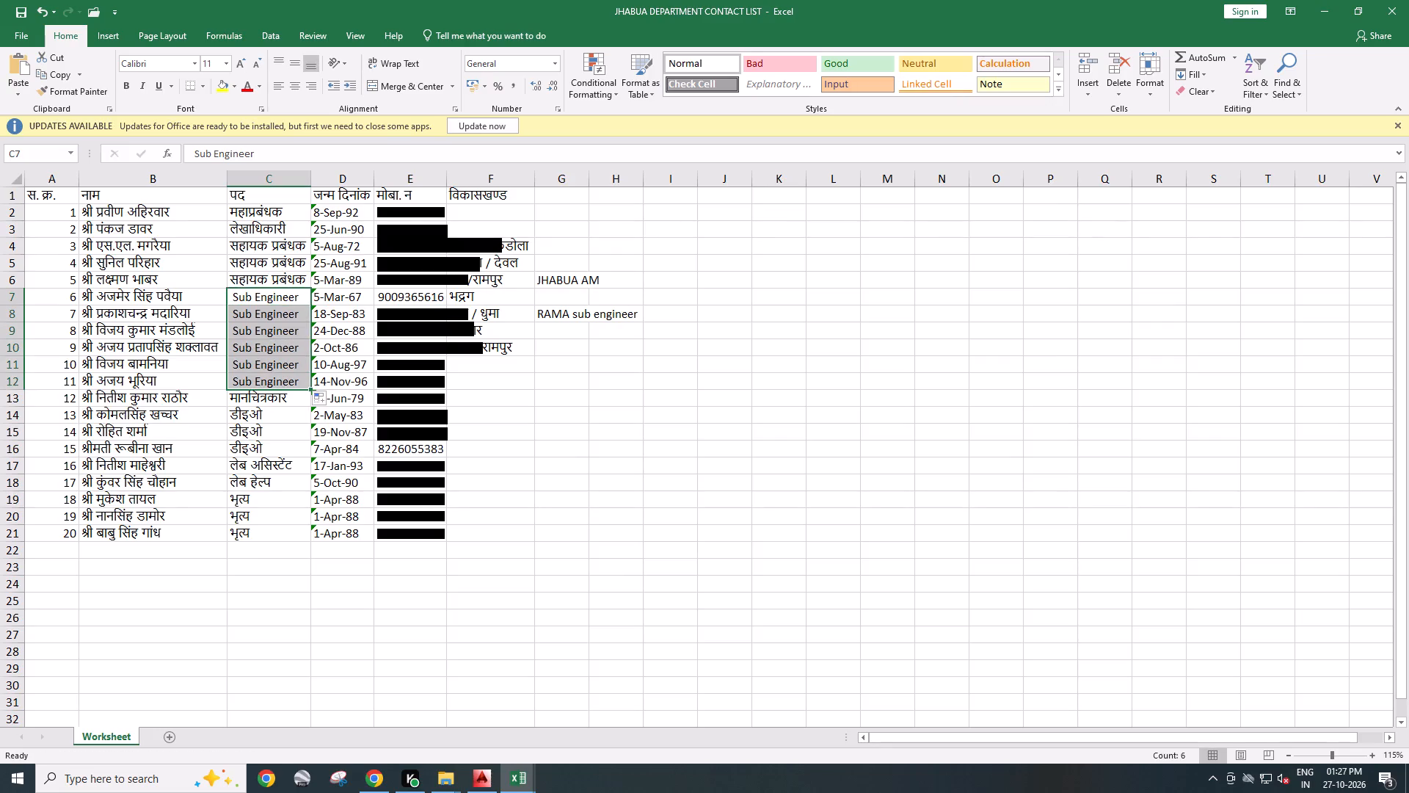
# Copy the designation सहायक प्रबंधक from cell C6 and translate it into English in the Chrome translator.
pyautogui.click(308, 351)
pyautogui.scroll(2, 277, 258)
pyautogui.click(278, 278)
pyautogui.hotkey('ctrl', 'c')
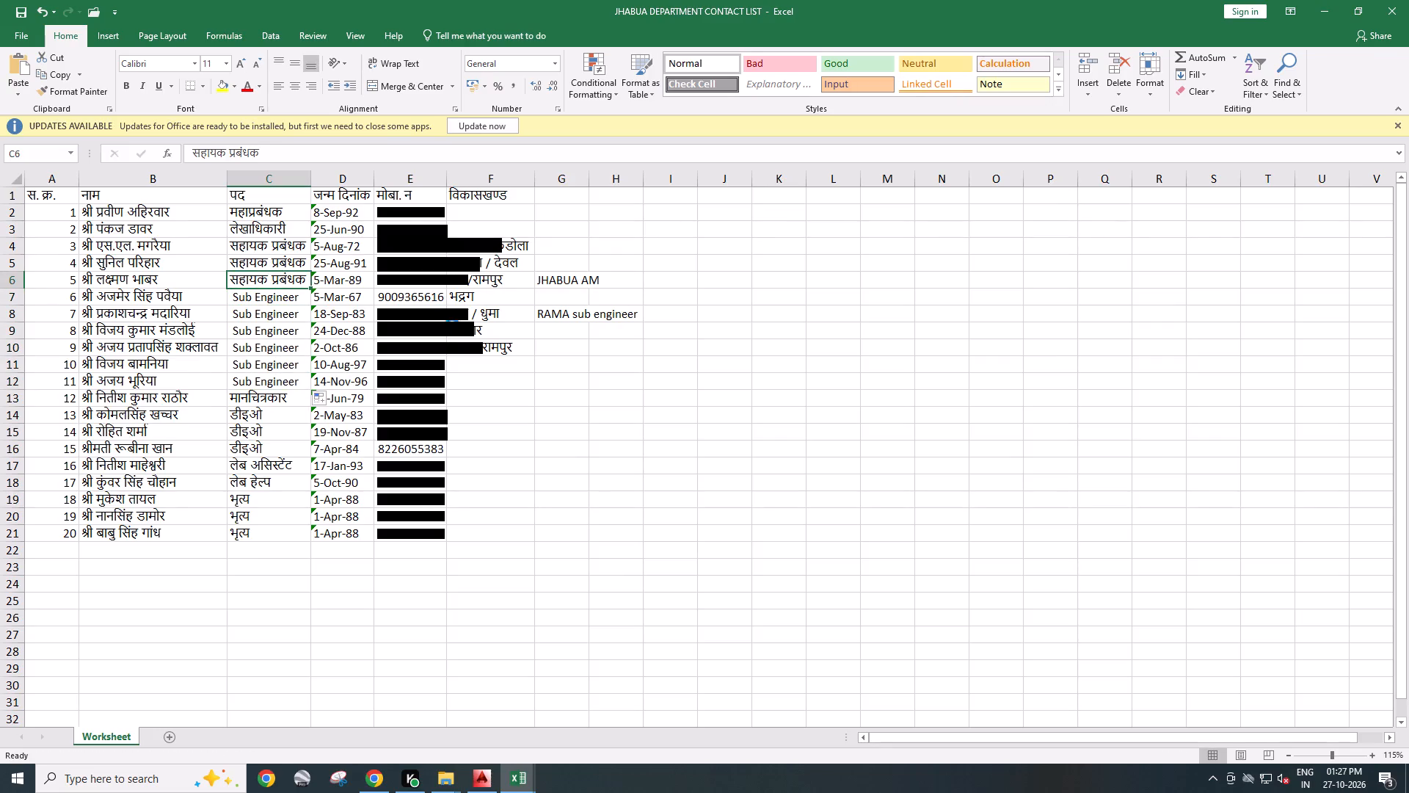
pyautogui.hotkey('alt', 'Tab')
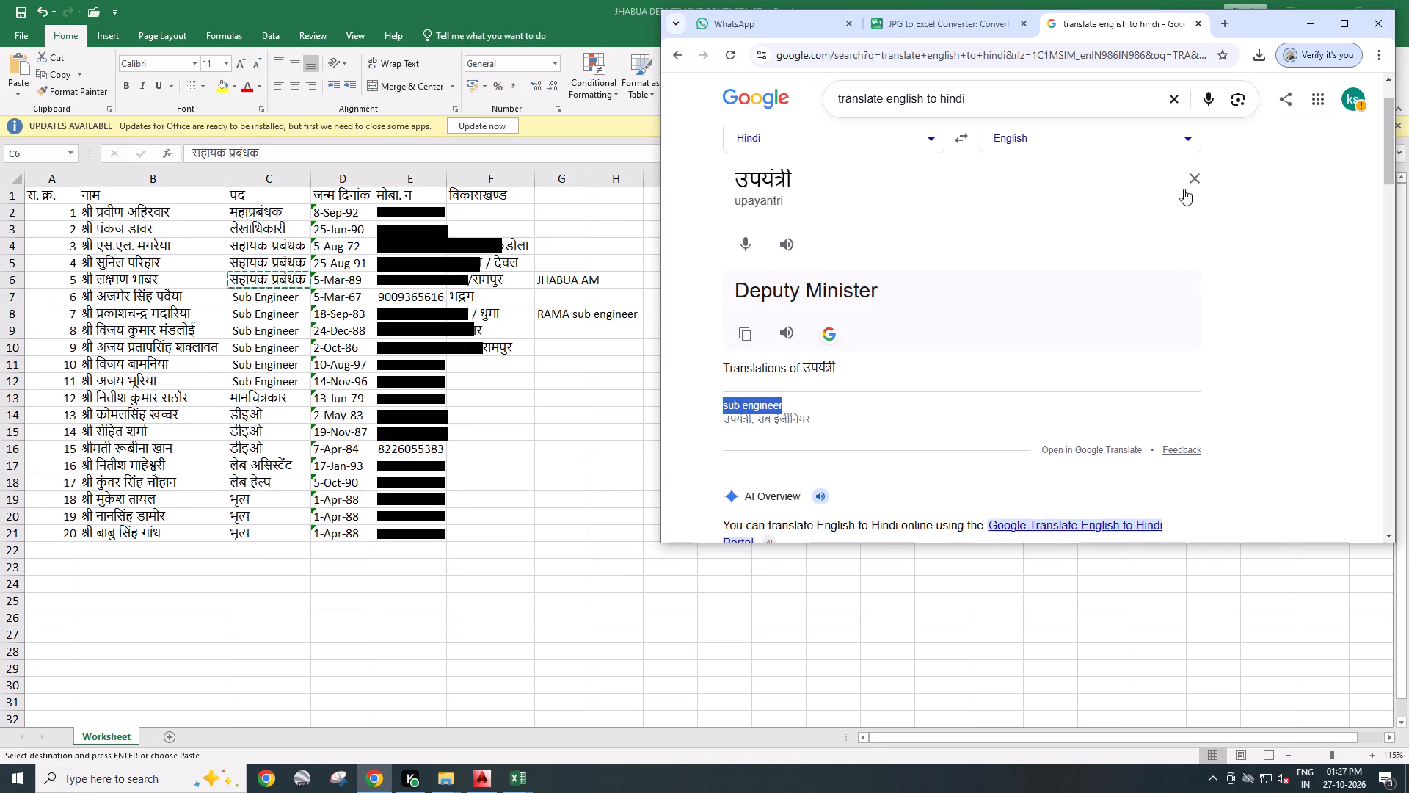
pyautogui.click(1191, 177)
pyautogui.hotkey('ctrl', 'v')
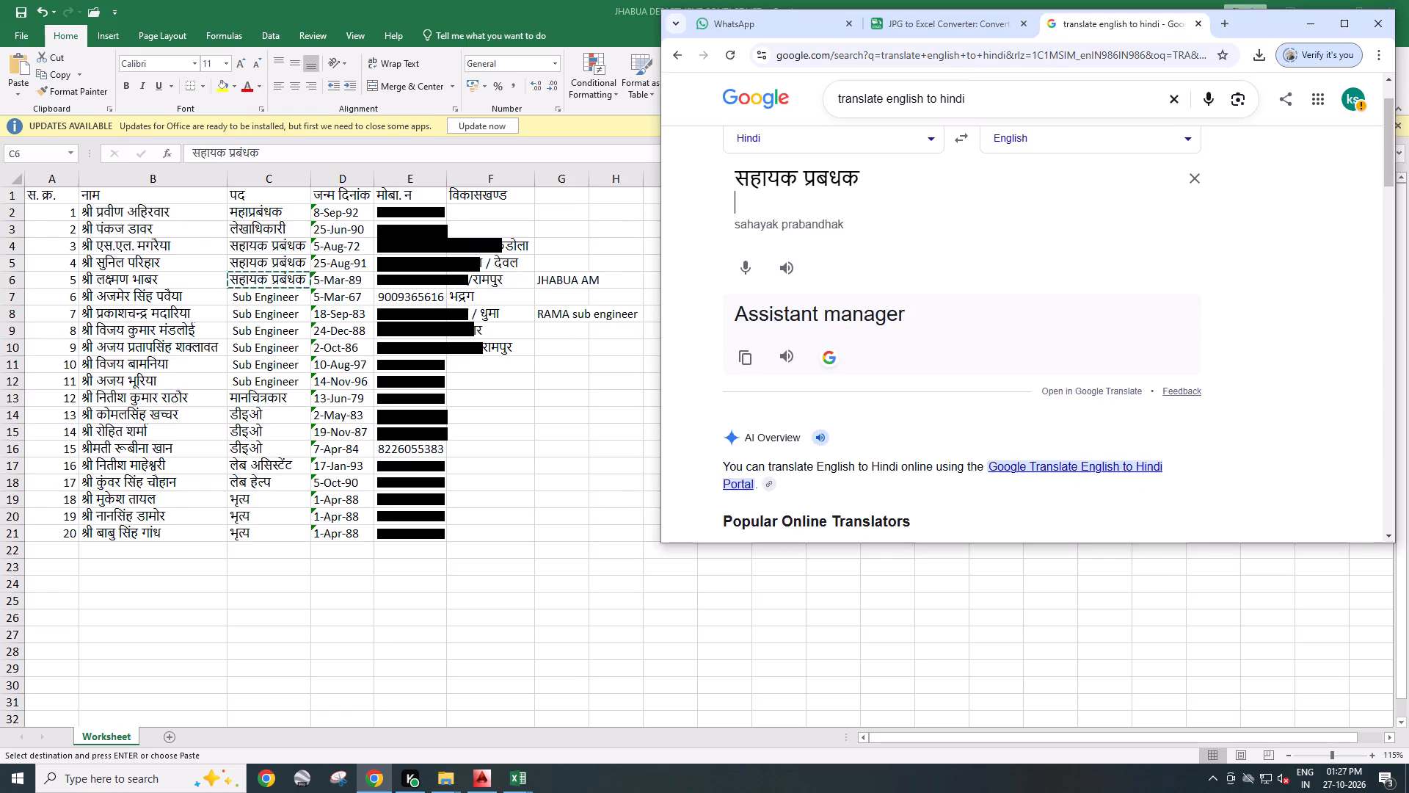
# Paste the translation Assistant manager into cell C4 in Excel and apply cell C7's formatting to it.
pyautogui.moveTo(735, 316); pyautogui.dragTo(947, 301)
pyautogui.hotkey('ctrl', 'c')
pyautogui.click(434, 305)
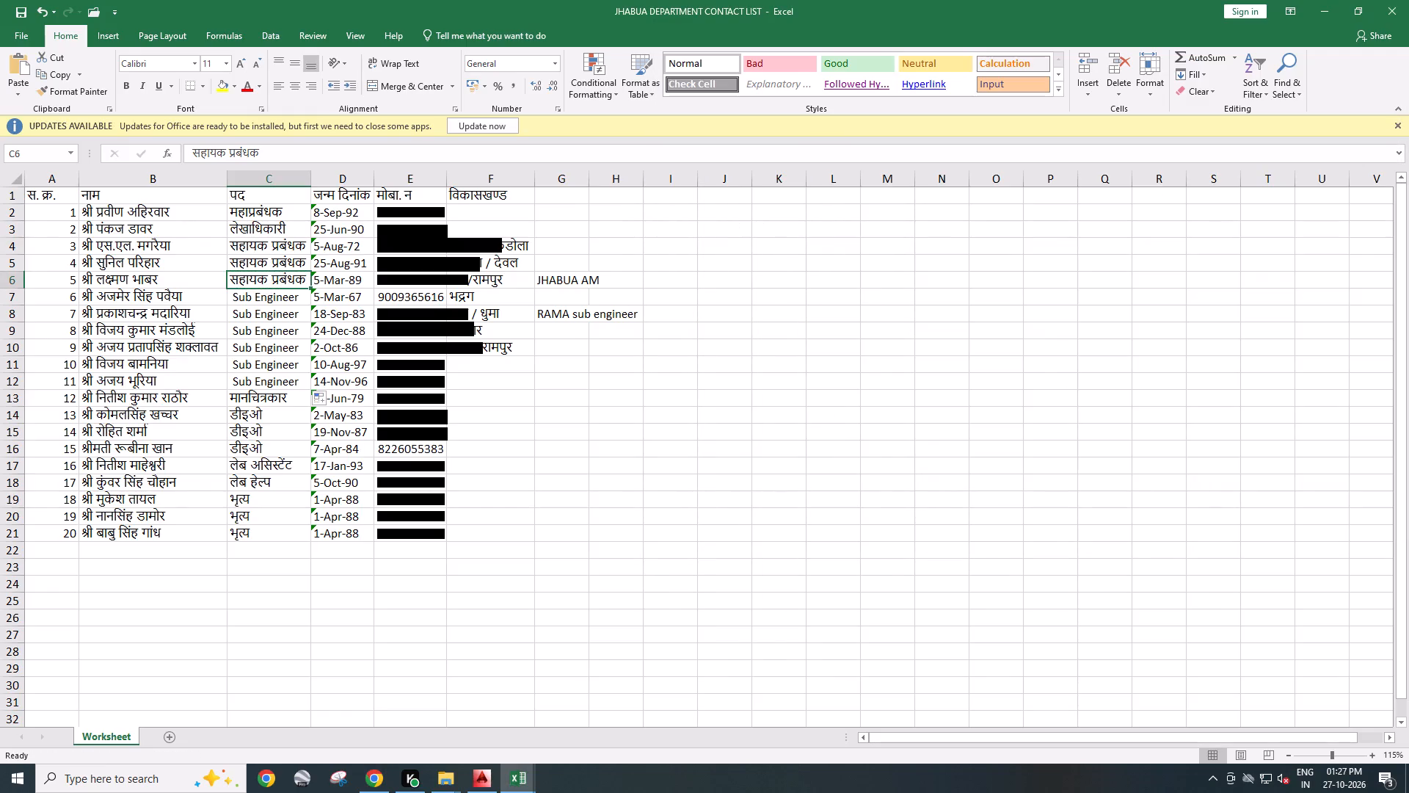
pyautogui.click(272, 248)
pyautogui.hotkey('ctrl', 'v')
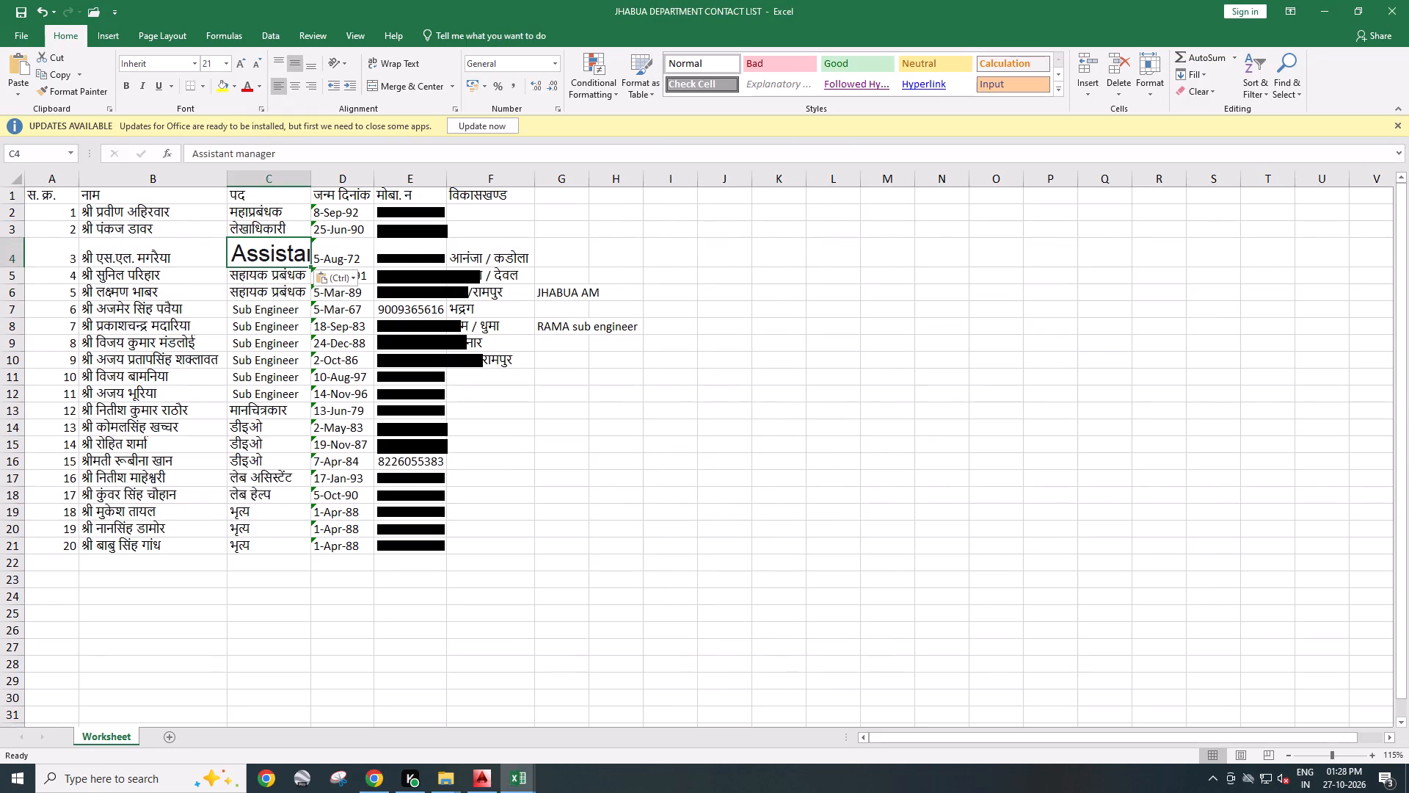
pyautogui.click(263, 310)
pyautogui.click(79, 95)
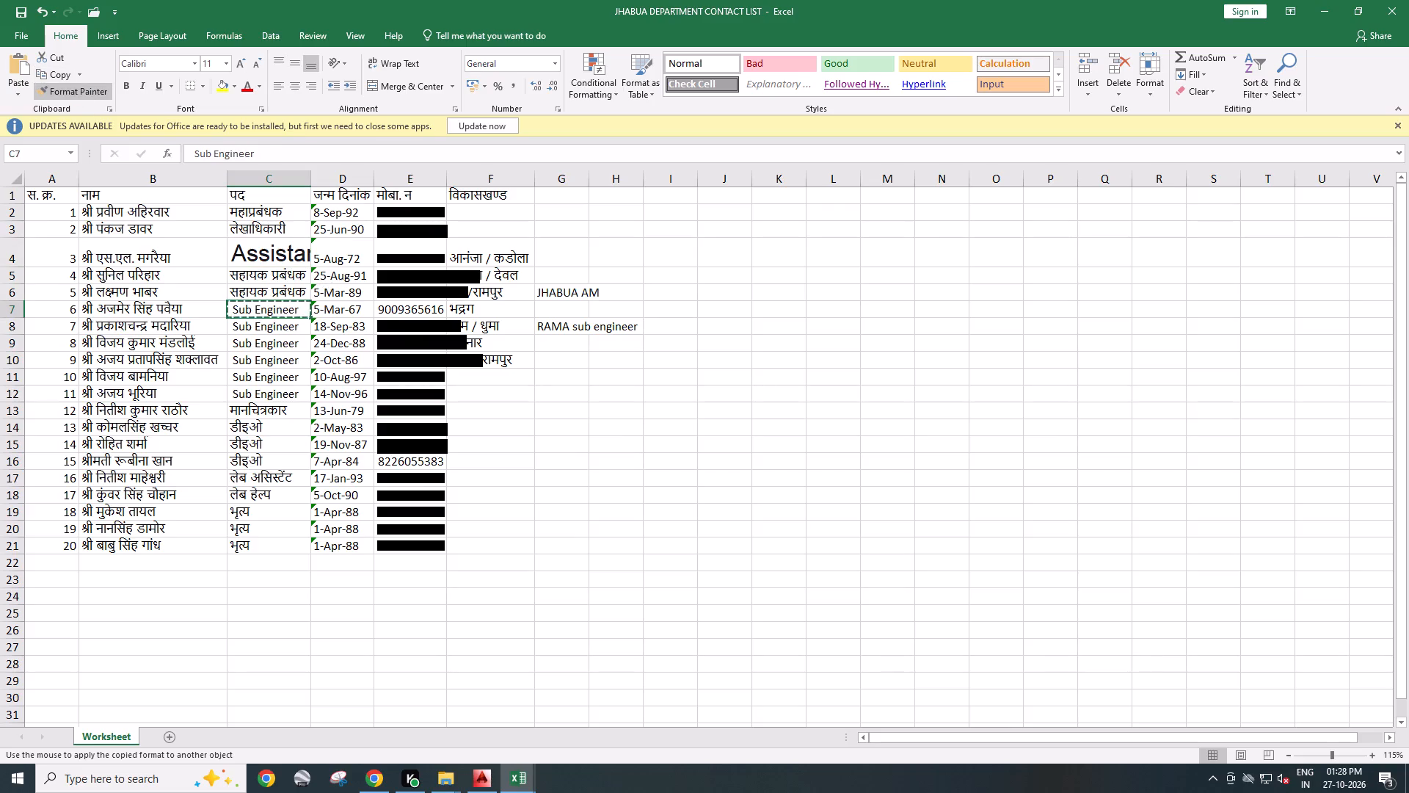
pyautogui.click(284, 248)
# Capitalize the second word of the designation in C4 so it reads Assistant Manager.
pyautogui.click(243, 154)
pyautogui.press('BackSpace')
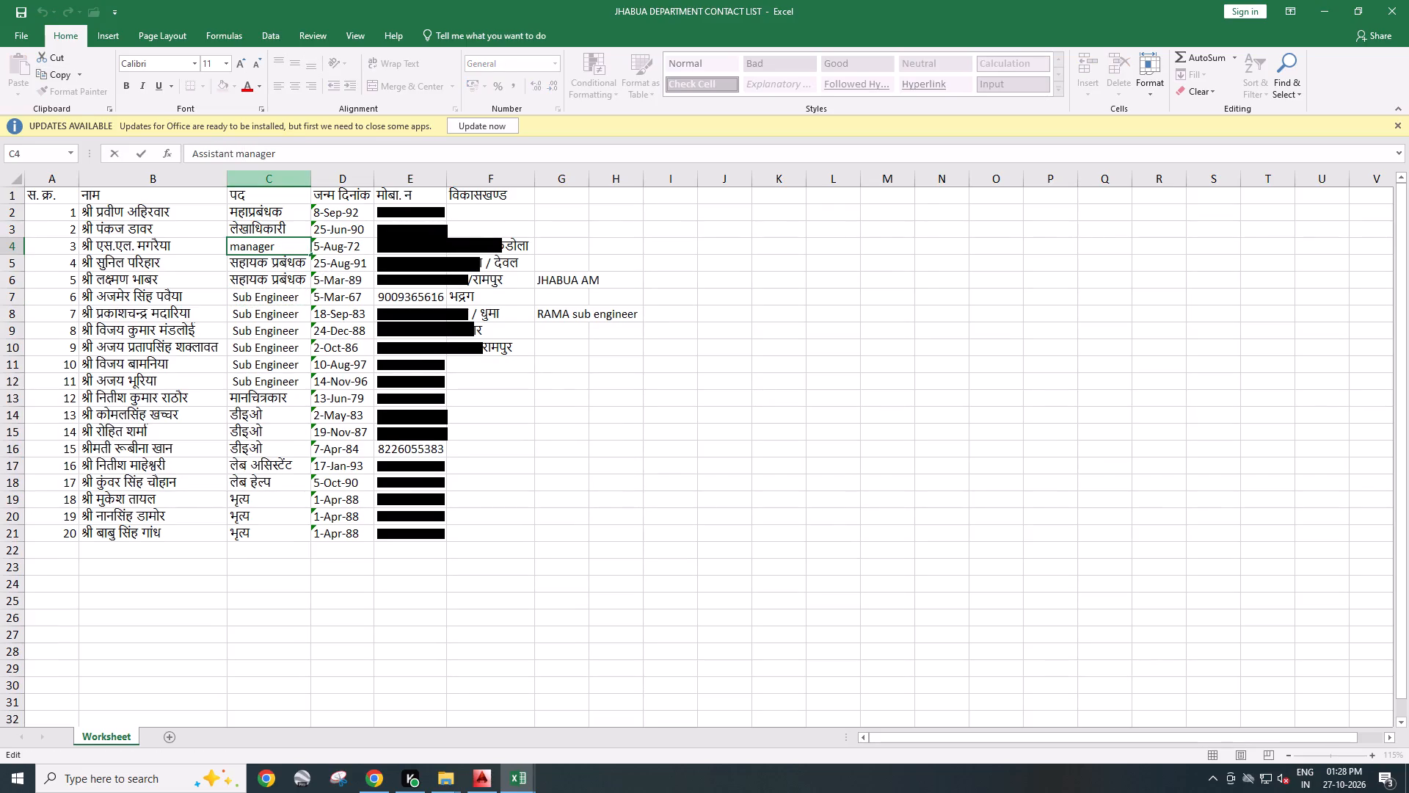
pyautogui.press('m')
pyautogui.click(392, 421)
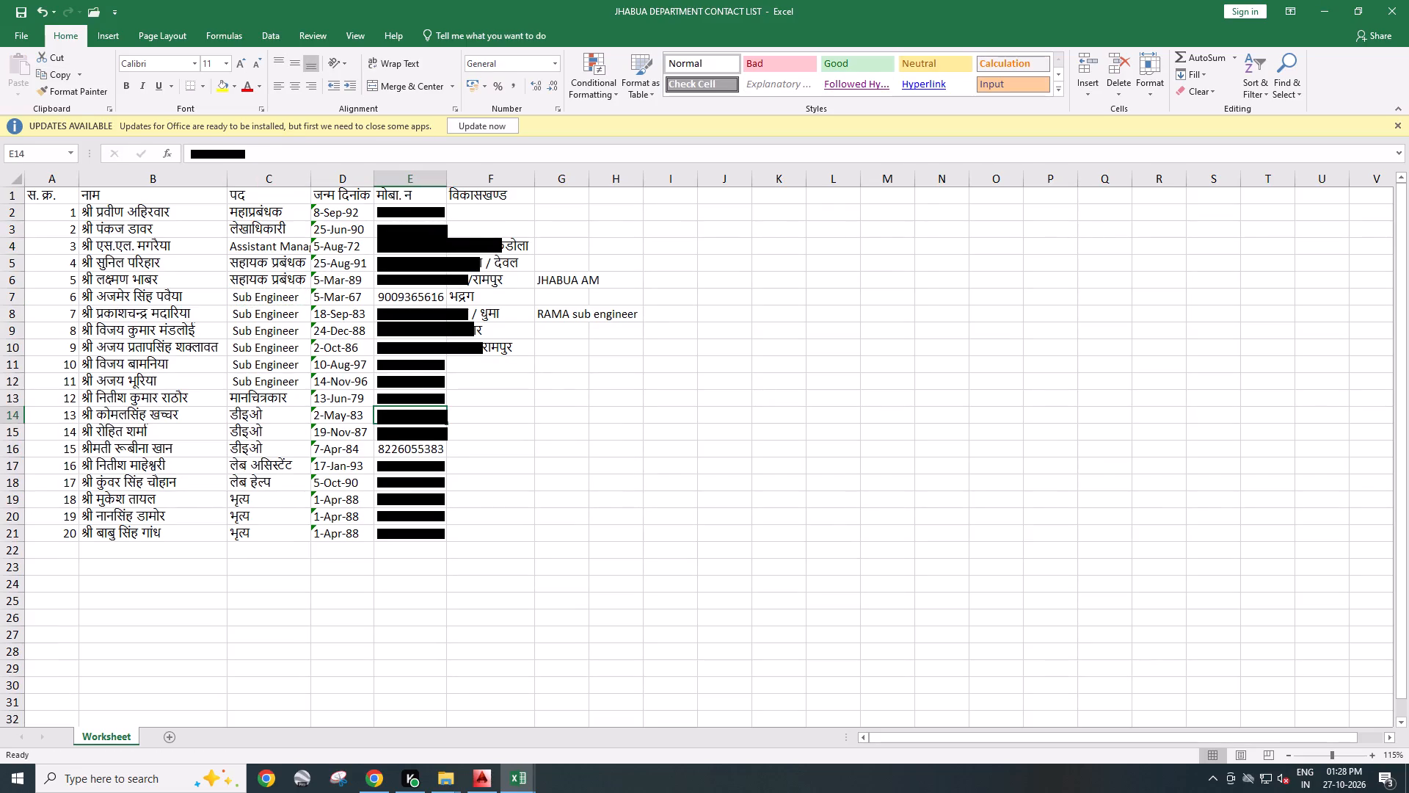
# Fill Assistant Manager down from C4 into C5 and C6 only, and save the workbook.
pyautogui.click(289, 249)
pyautogui.moveTo(314, 256); pyautogui.dragTo(315, 275)
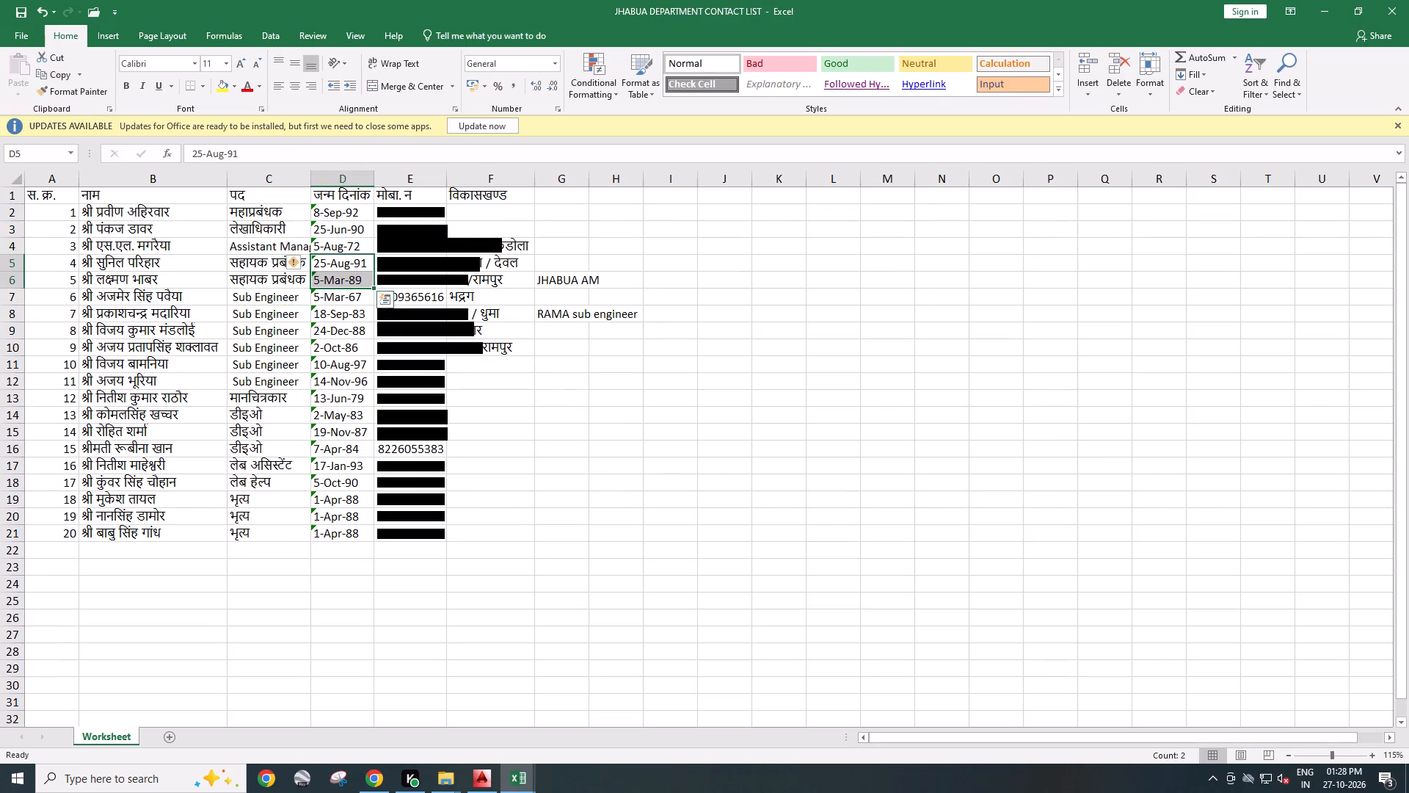
pyautogui.click(296, 245)
pyautogui.moveTo(309, 256); pyautogui.dragTo(311, 278)
pyautogui.click(311, 278)
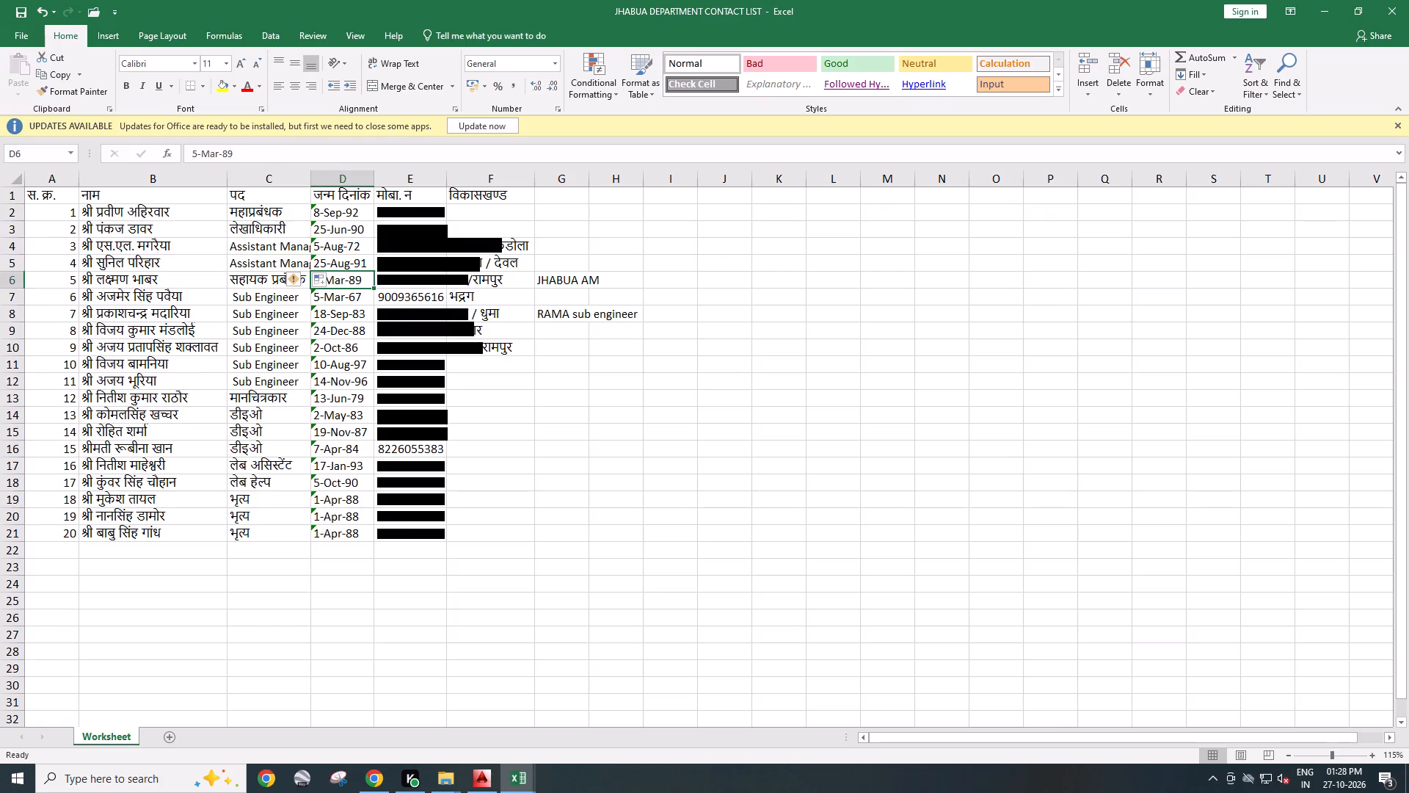
pyautogui.click(302, 263)
pyautogui.moveTo(308, 271); pyautogui.dragTo(307, 298)
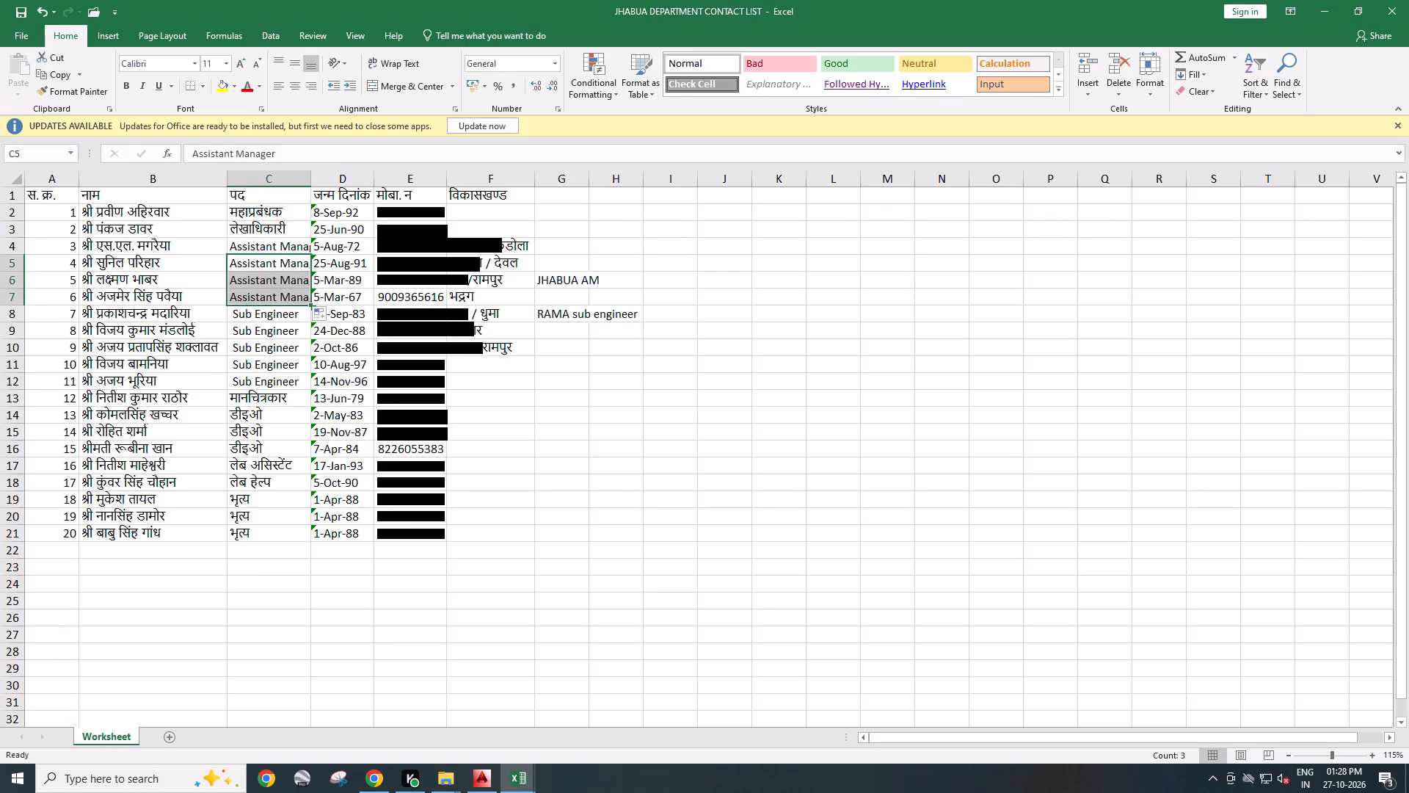
pyautogui.hotkey('ctrl', 'z')
pyautogui.moveTo(310, 269); pyautogui.dragTo(308, 283)
pyautogui.hotkey('ctrl', 's')
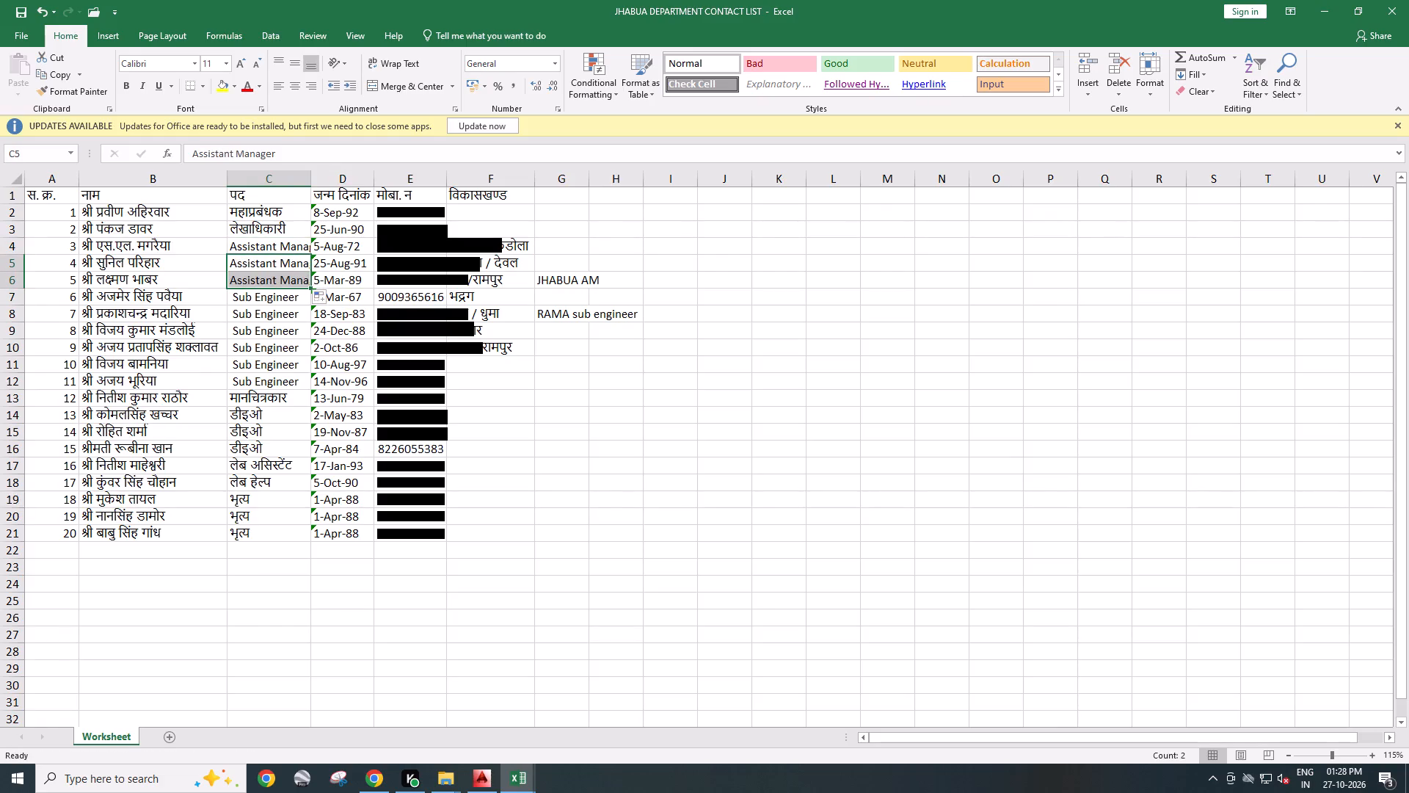
# Autofit the width of column C to its designations and save the workbook.
pyautogui.doubleClick(310, 175)
pyautogui.hotkey('ctrl', 's')
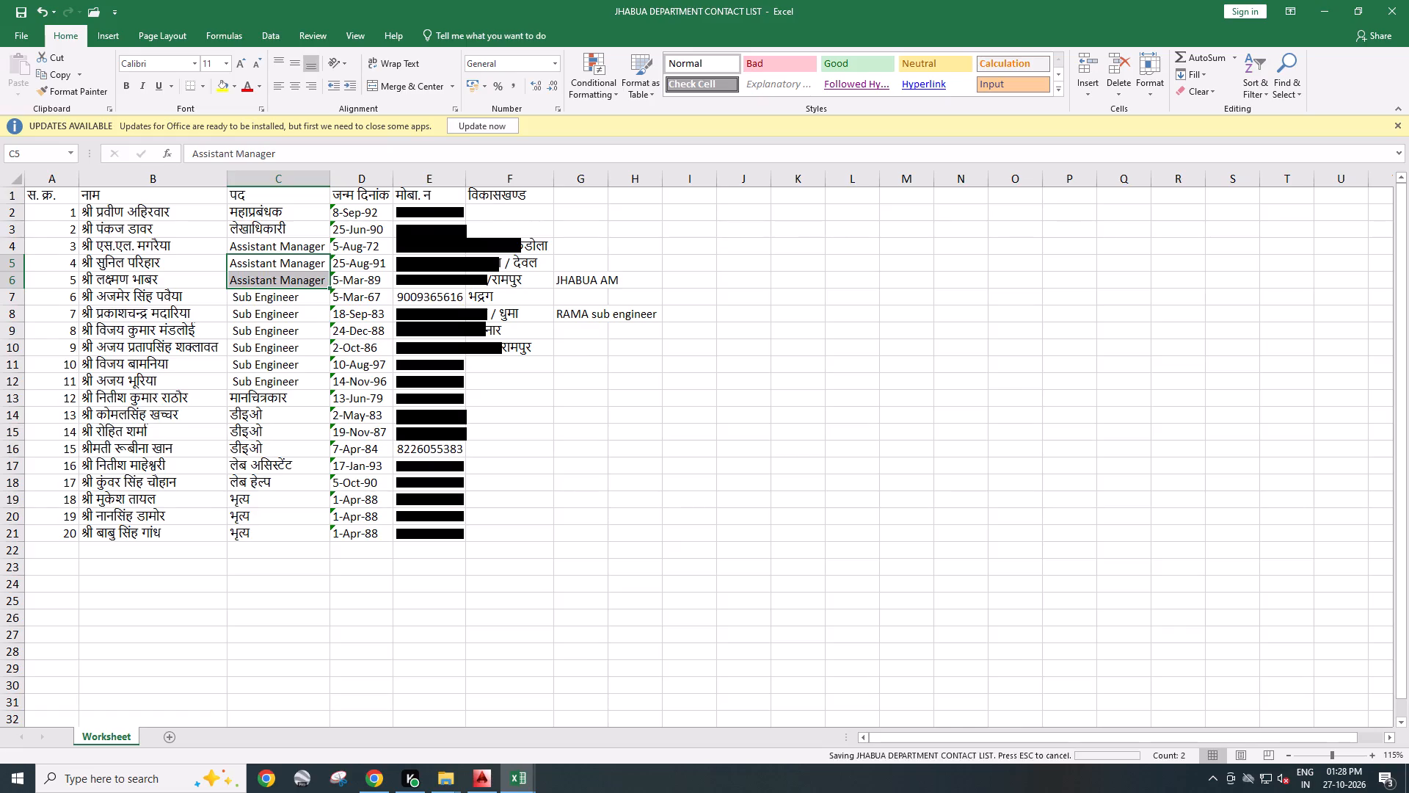
pyautogui.click(323, 338)
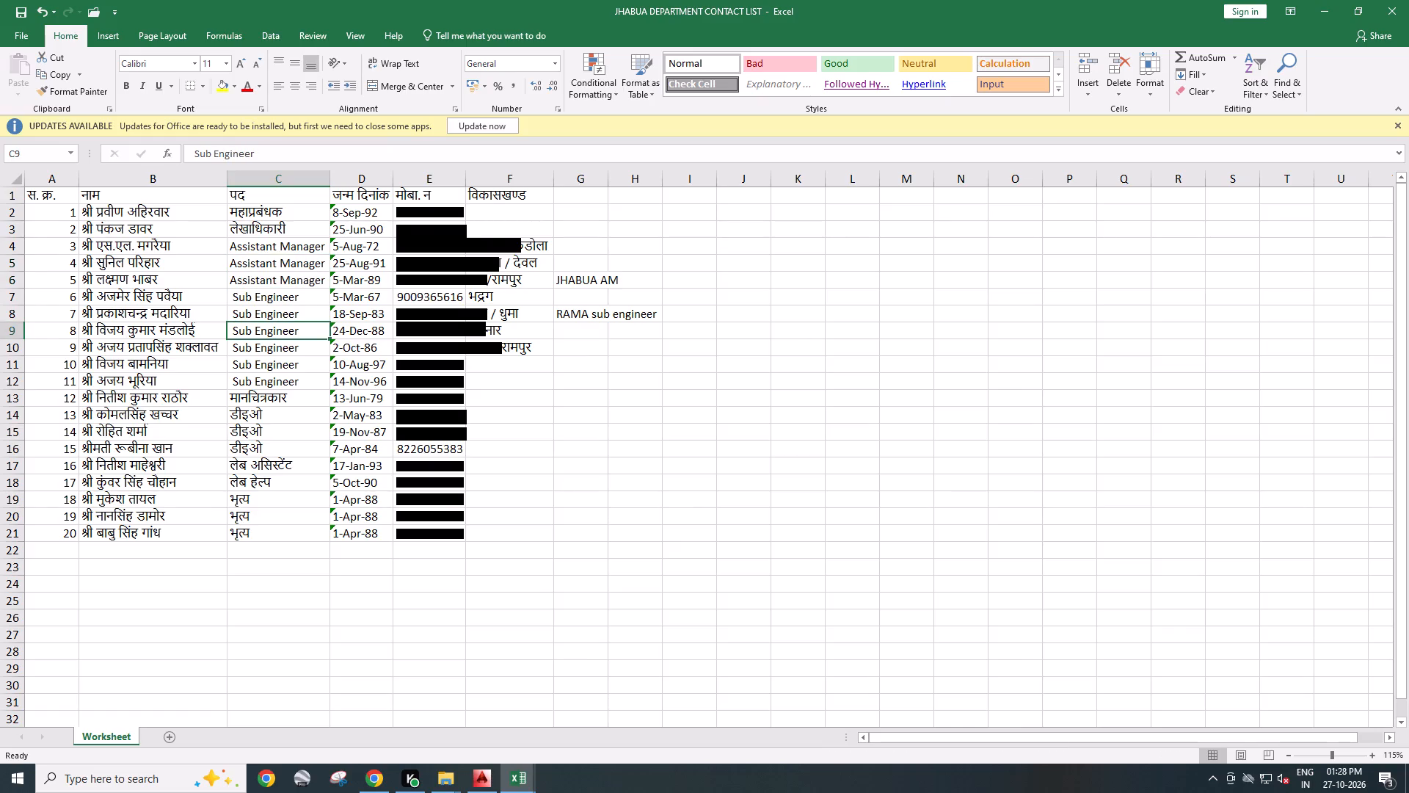
# Copy the designation मानचित्रकार from cell C13, translate it into English in the Chrome translator, and copy the translation cartographer.
pyautogui.click(287, 399)
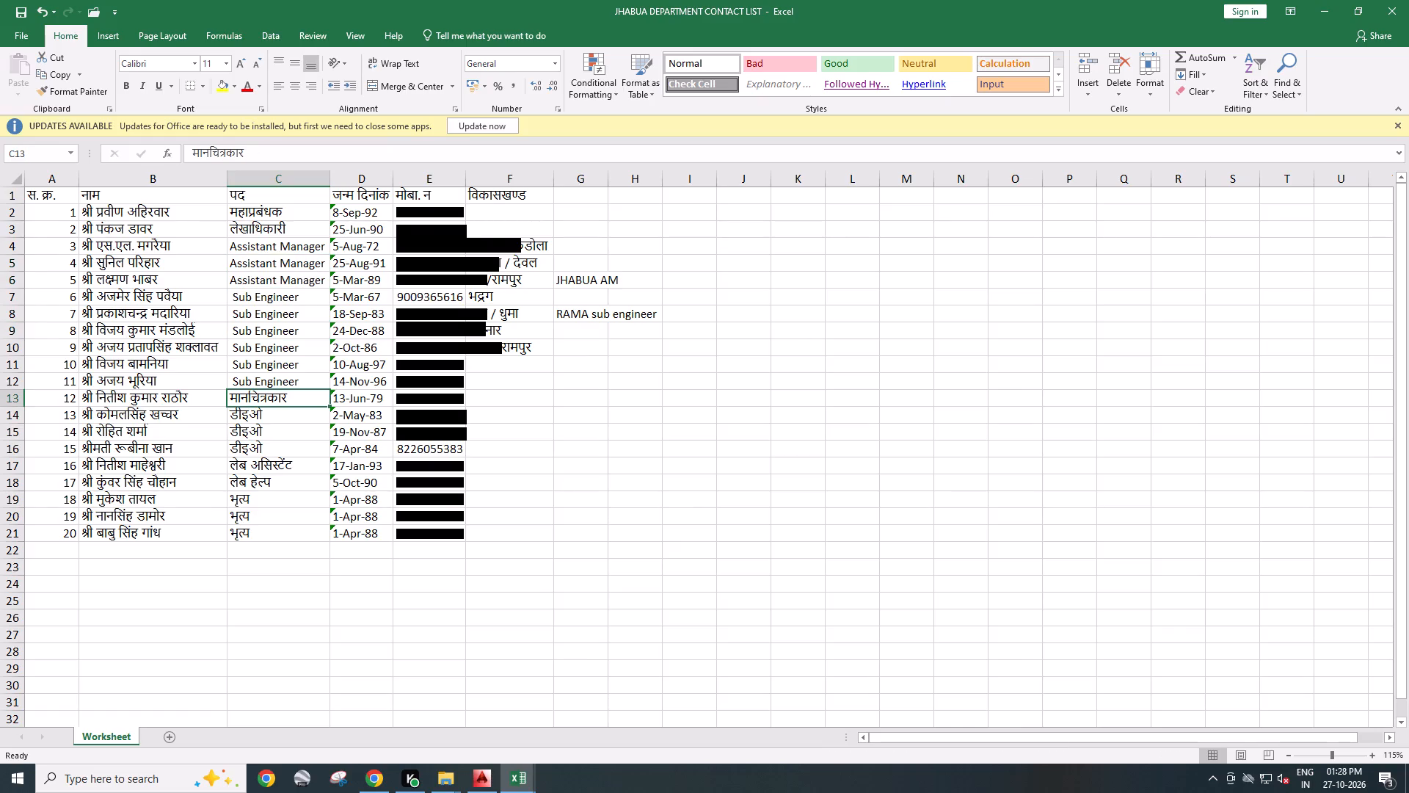
pyautogui.hotkey('ctrl', 'c')
pyautogui.hotkey('alt', 'Tab')
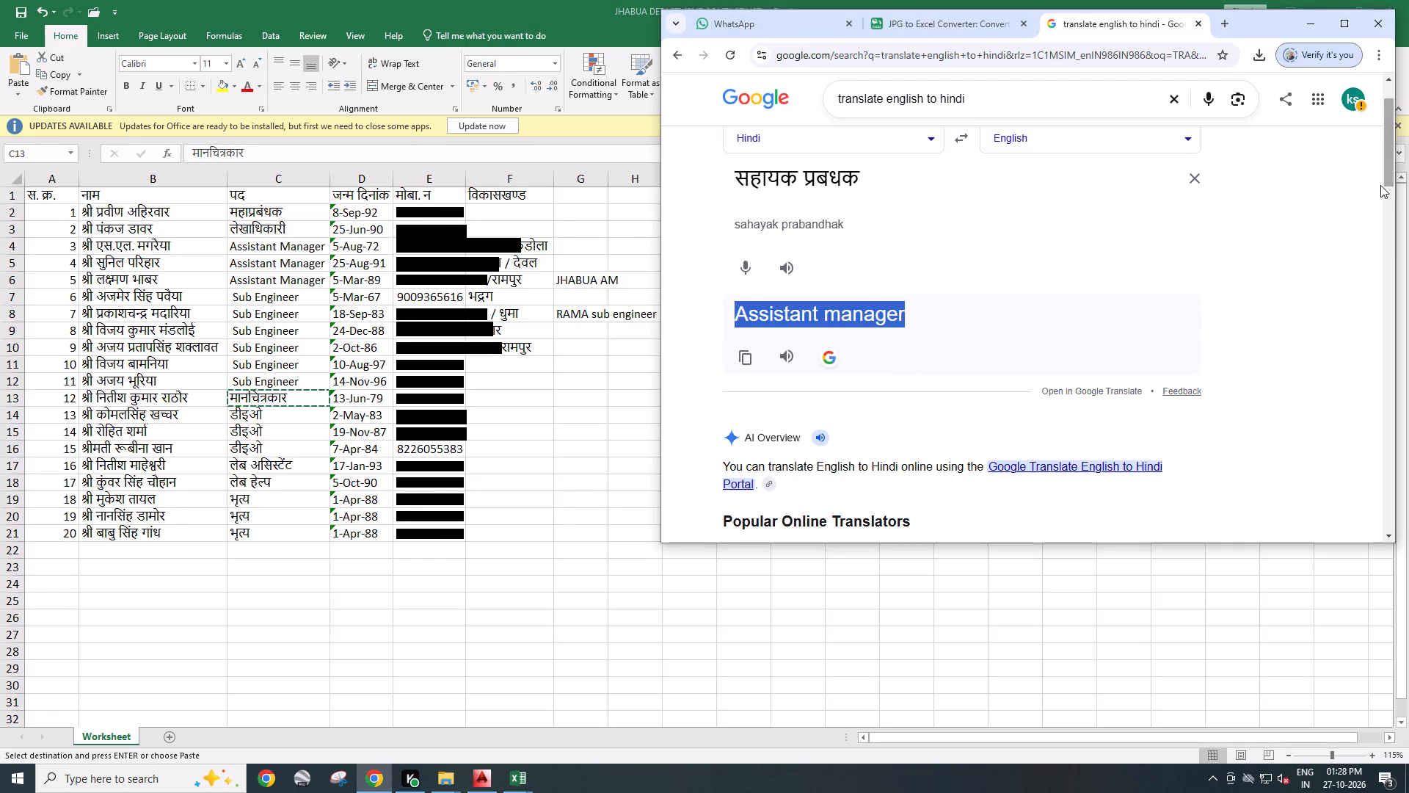
pyautogui.click(1198, 178)
pyautogui.click(1098, 178)
pyautogui.hotkey('ctrl', 'v')
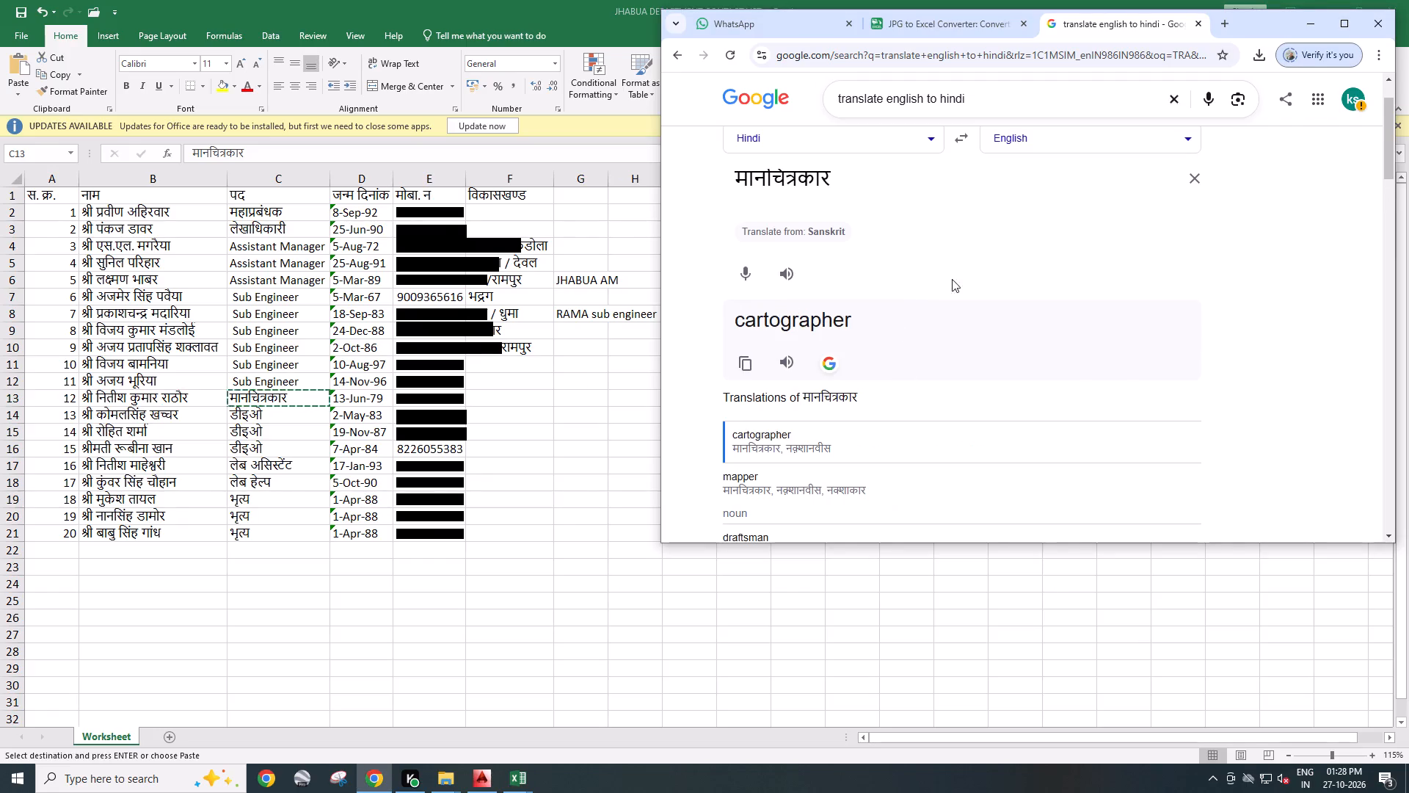
pyautogui.click(780, 439)
pyautogui.moveTo(867, 329); pyautogui.dragTo(697, 325)
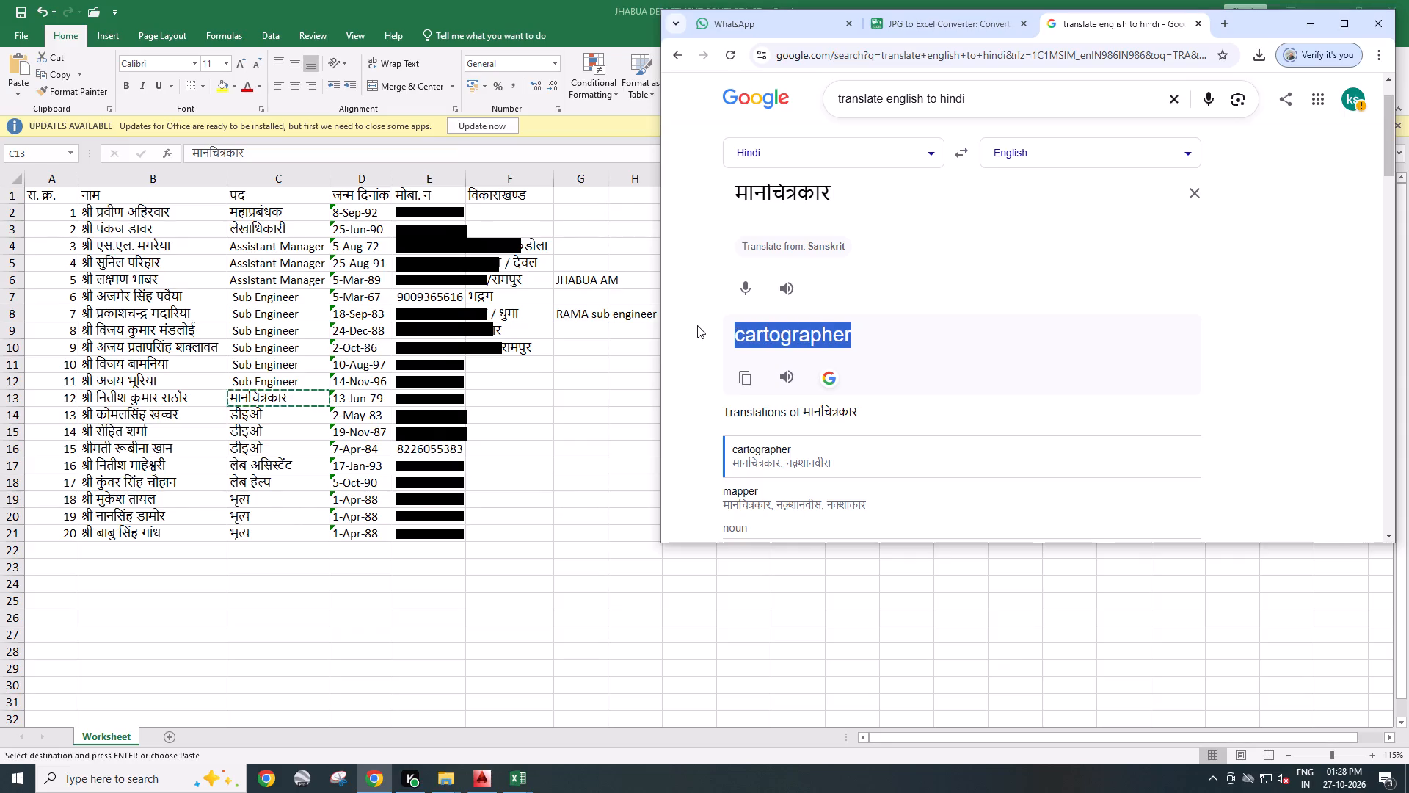
pyautogui.hotkey('ctrl', 'c')
# Paste cartographer into cell C13 in Excel, apply cell C12's formatting to it, and save the workbook.
pyautogui.moveTo(277, 506); pyautogui.dragTo(278, 497)
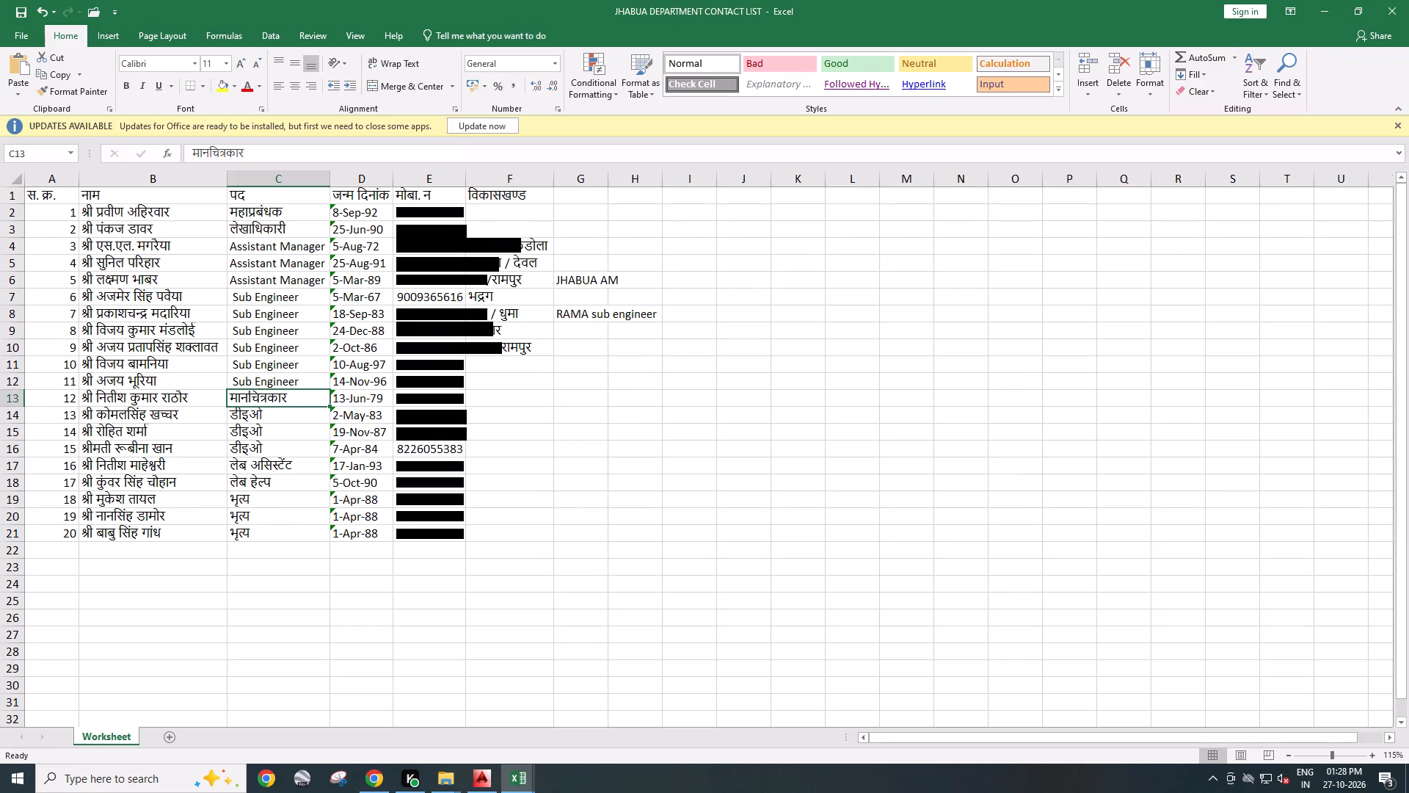
pyautogui.hotkey('ctrl', 'v')
pyautogui.click(251, 380)
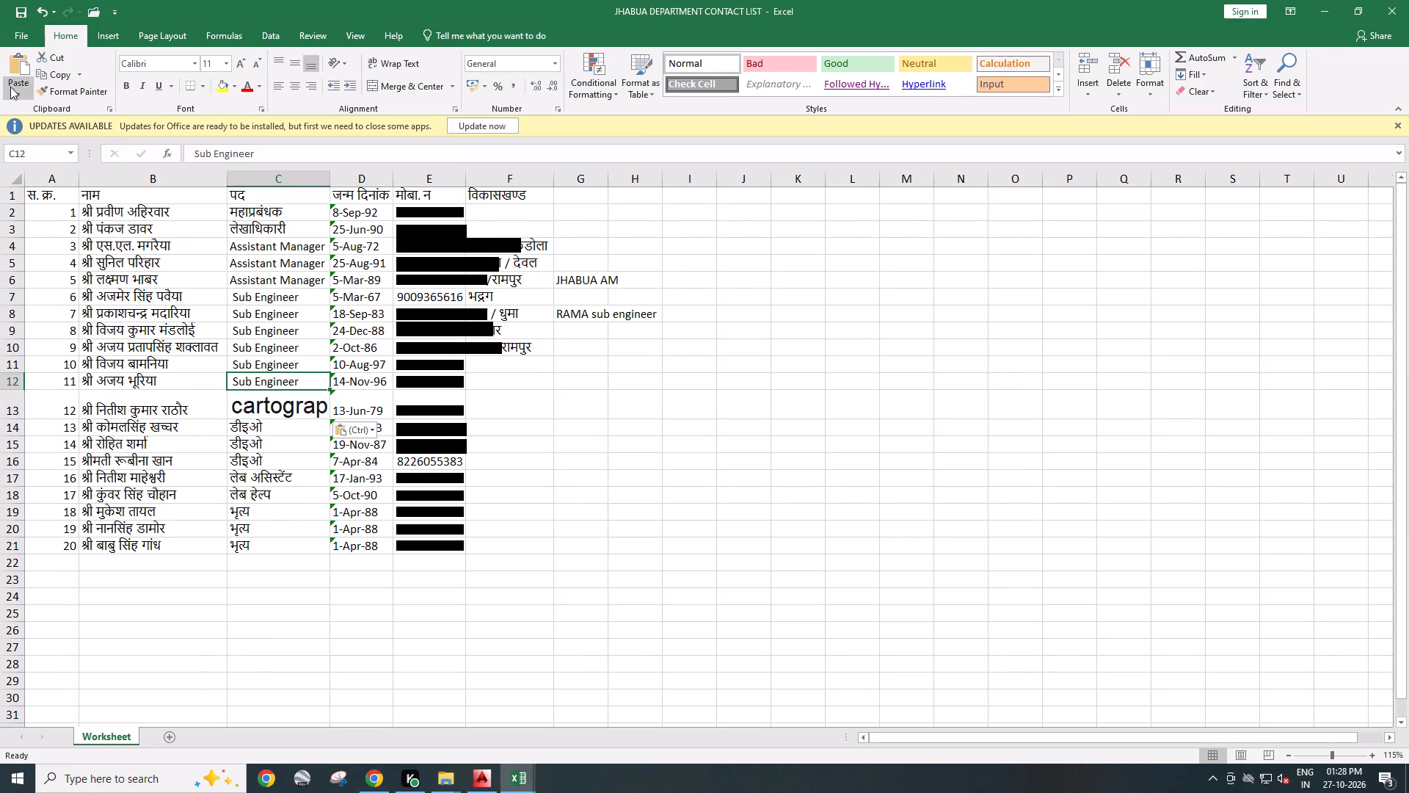
pyautogui.click(51, 90)
pyautogui.click(250, 404)
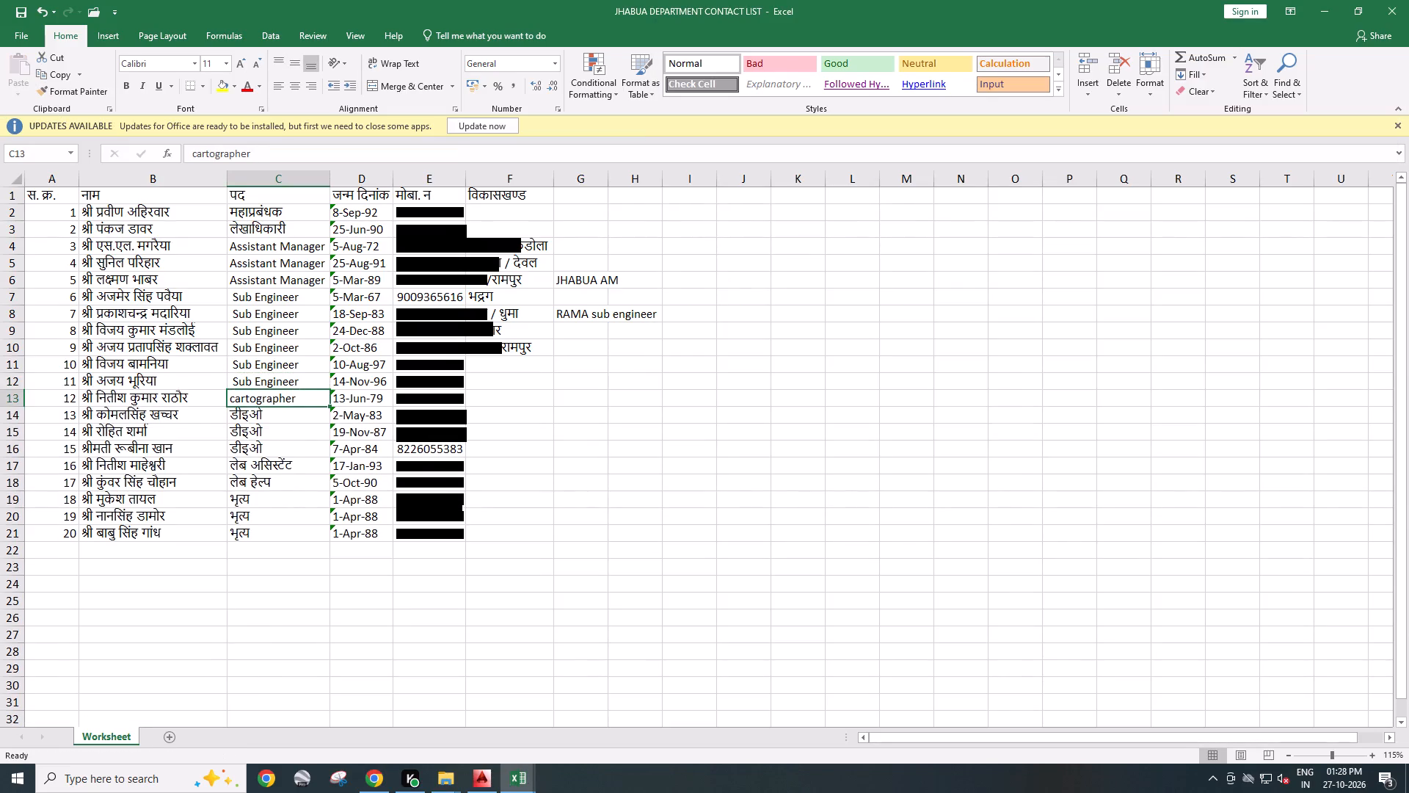
pyautogui.hotkey('ctrl', 's')
# Copy the designation डीइओ from cell C14, translate it into English in the Chrome translator, and copy the translation DEO.
pyautogui.click(259, 419)
pyautogui.hotkey('ctrl', 'c')
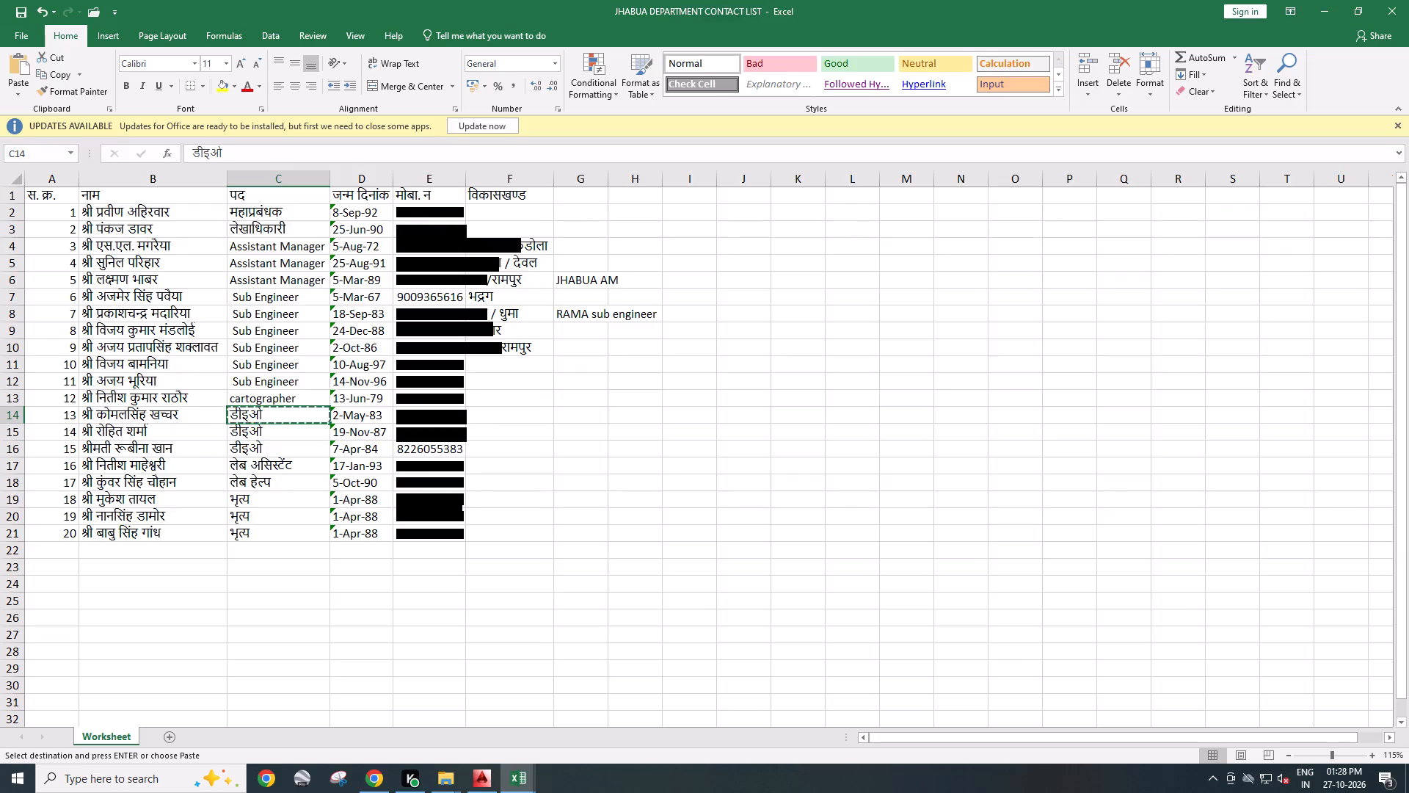
pyautogui.hotkey('alt', 'Tab')
pyautogui.click(1196, 189)
pyautogui.click(964, 198)
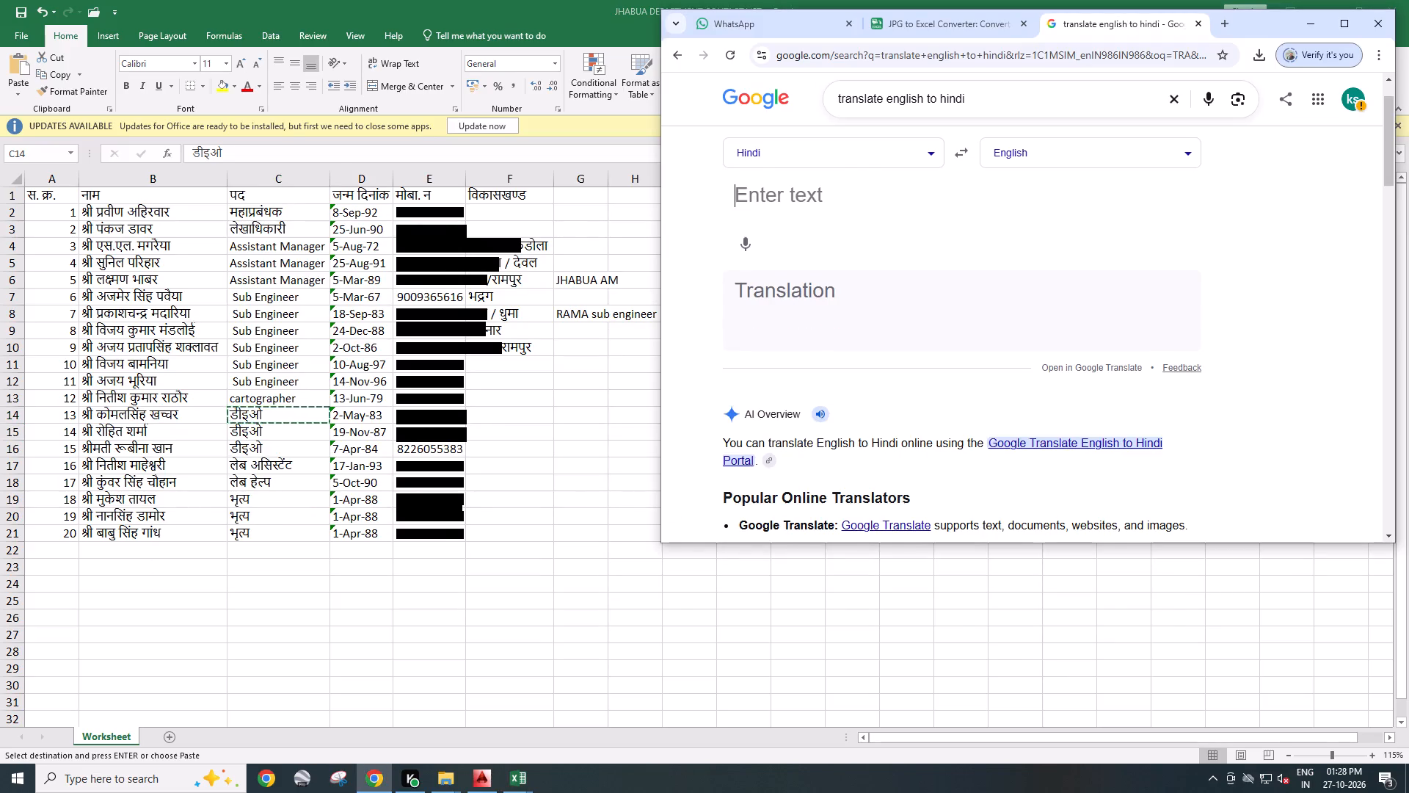
pyautogui.hotkey('ctrl', 'v')
pyautogui.moveTo(793, 350); pyautogui.dragTo(789, 349)
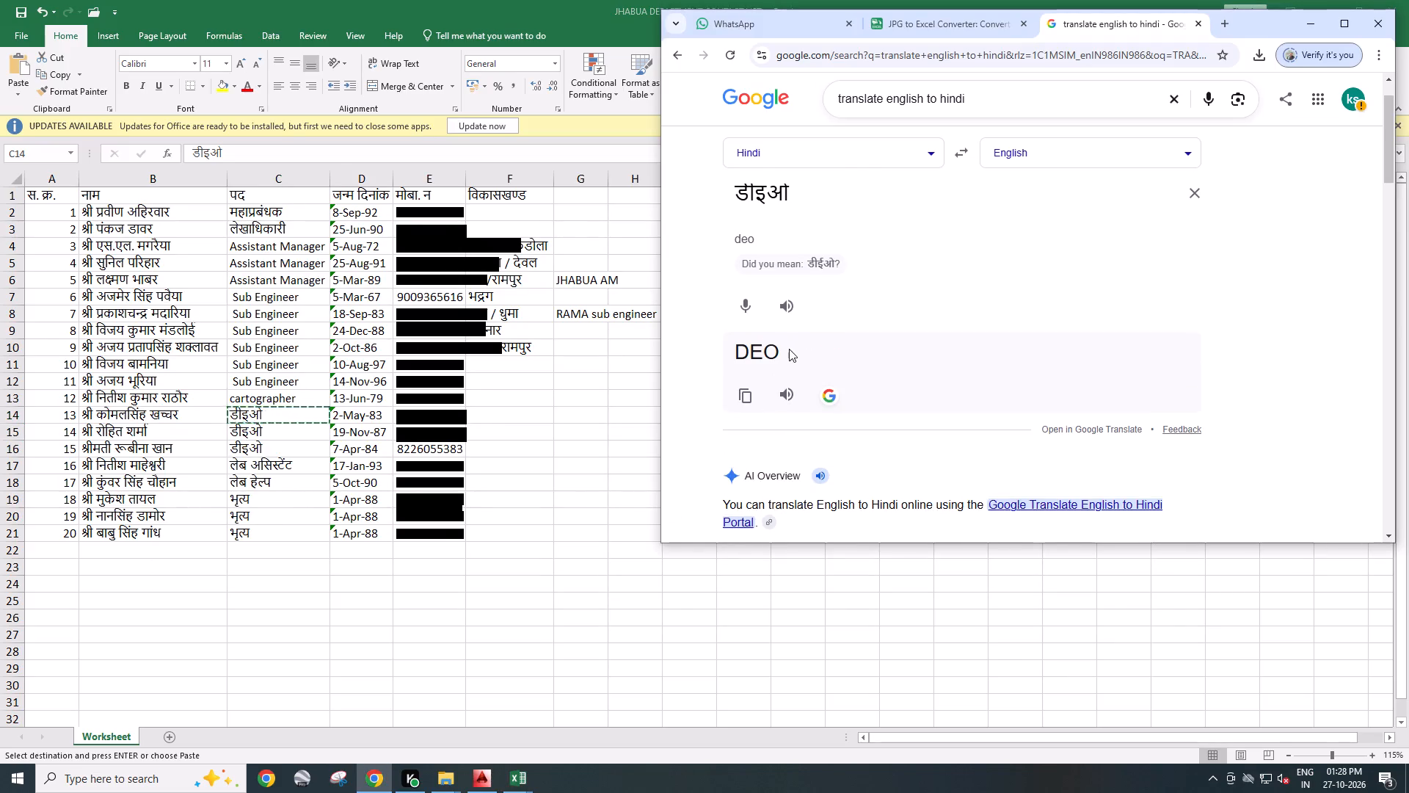
pyautogui.moveTo(789, 349); pyautogui.dragTo(711, 340)
pyautogui.hotkey('ctrl', 'c')
# Paste DEO into cell C14 in Excel, give it cell C13's formatting, and fill it down through C16.
pyautogui.click(268, 452)
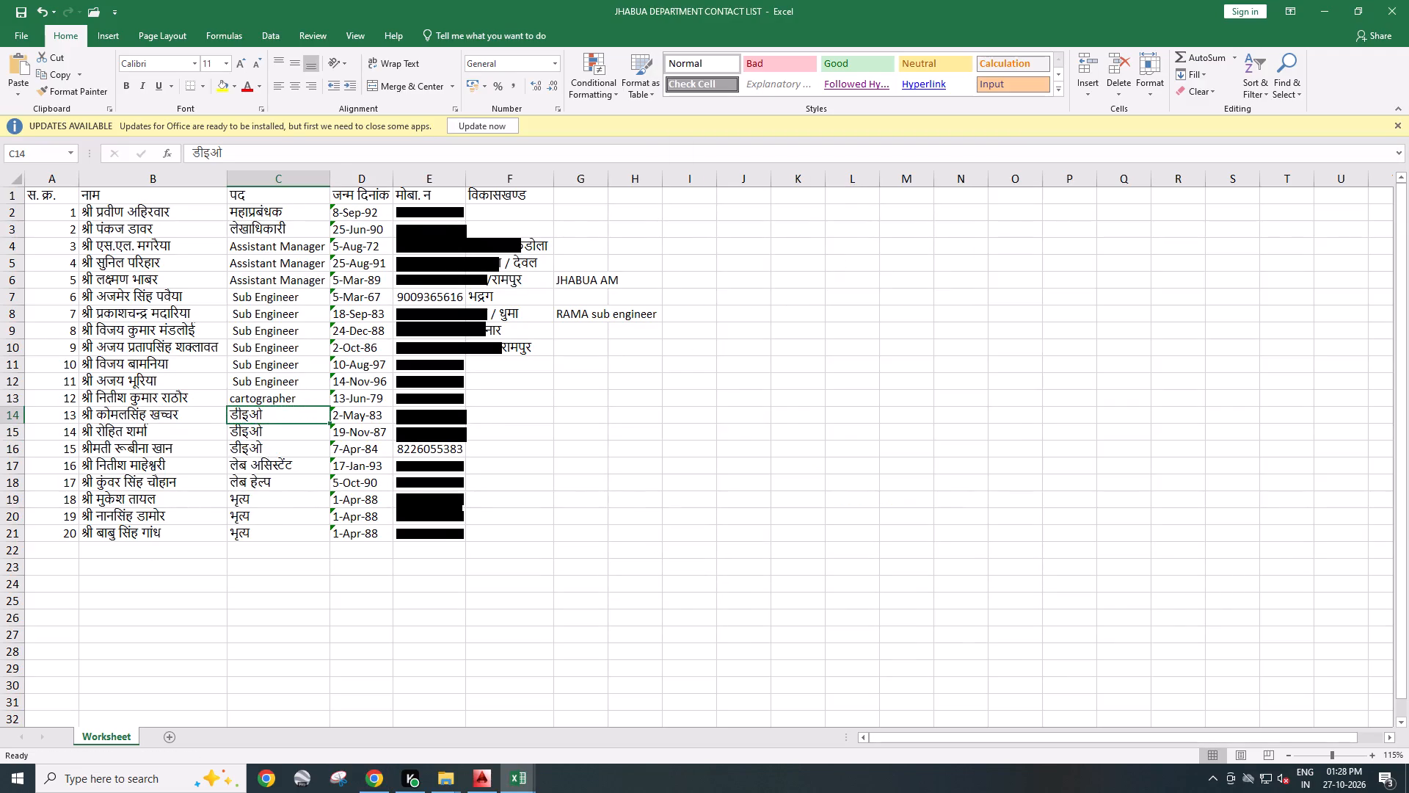
pyautogui.click(284, 415)
pyautogui.hotkey('ctrl', 'v')
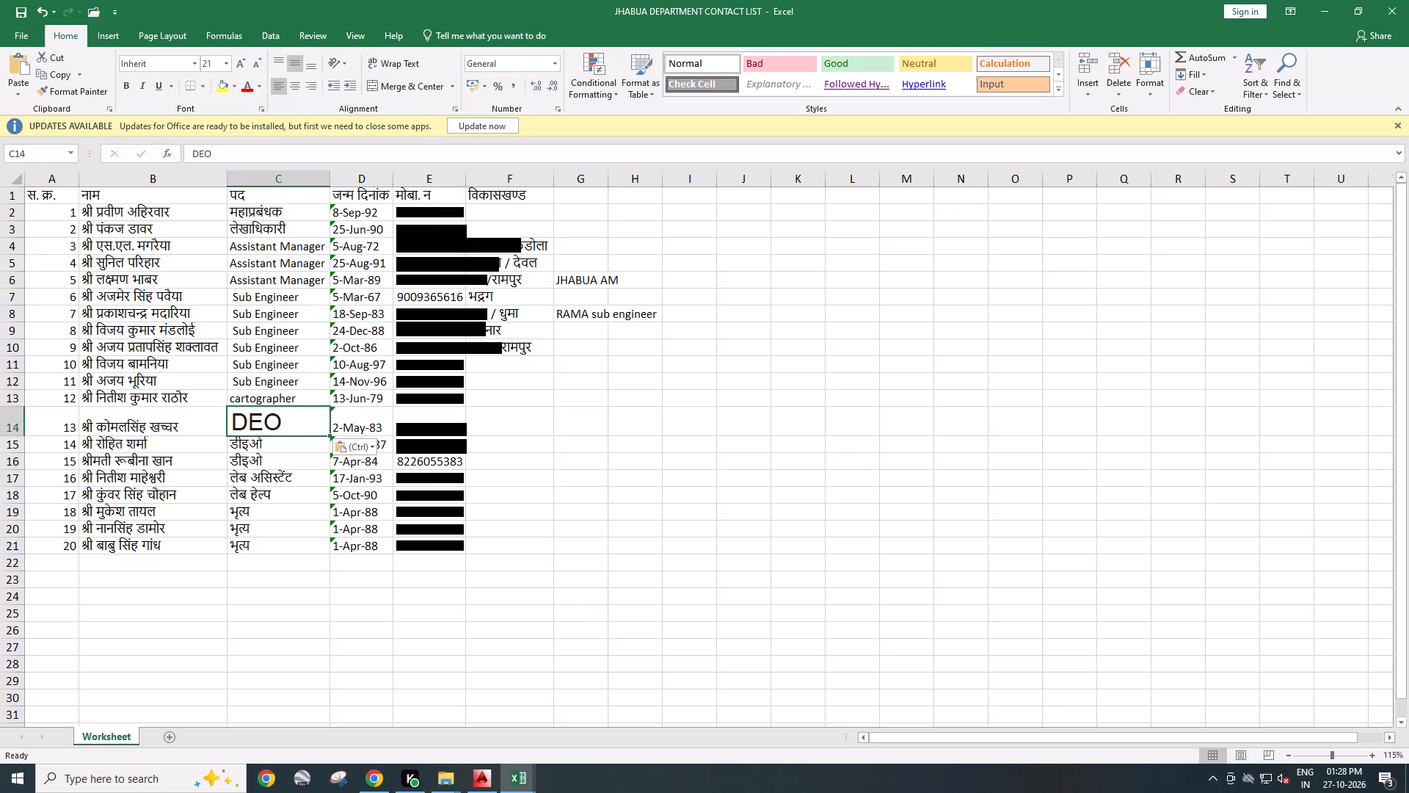
pyautogui.click(272, 459)
pyautogui.click(247, 398)
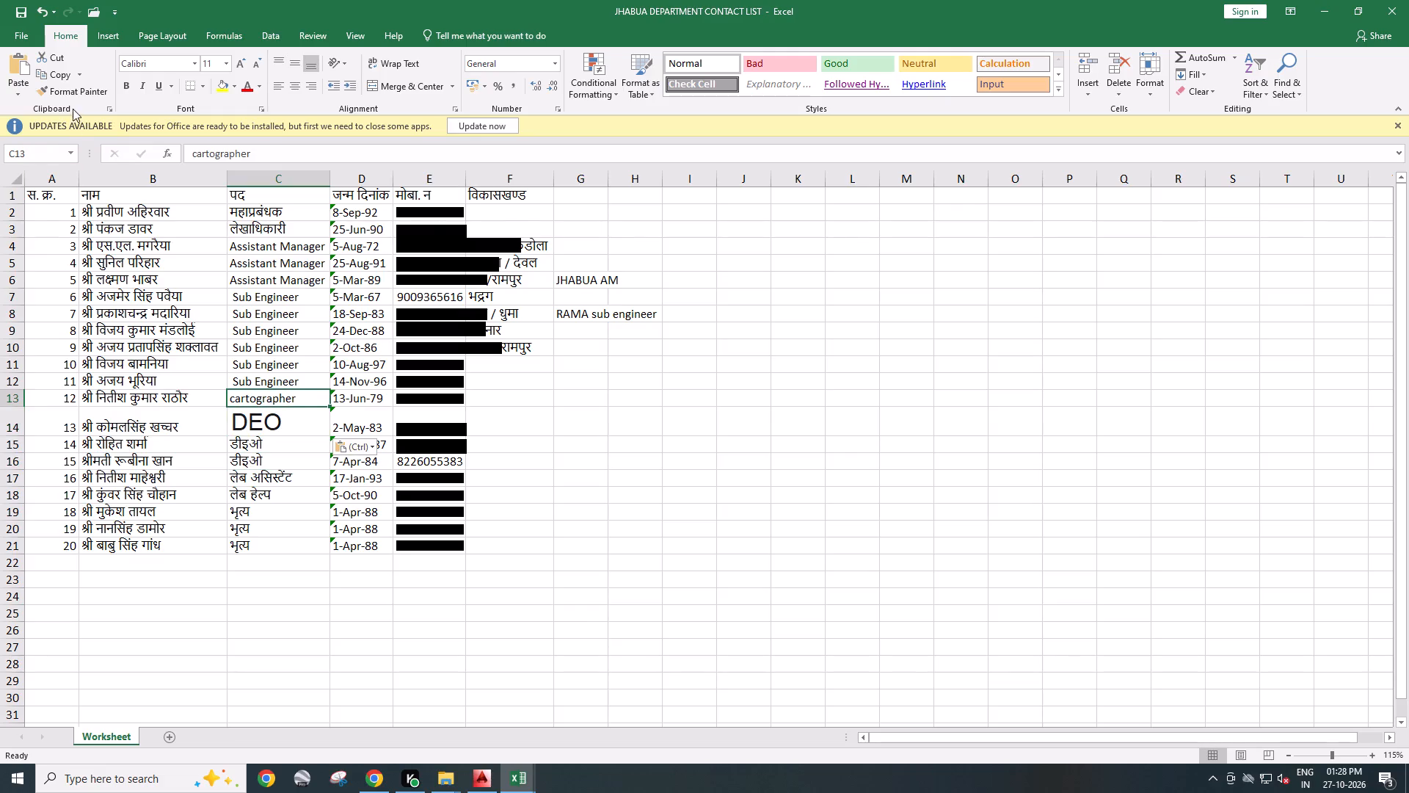
pyautogui.click(76, 92)
pyautogui.click(296, 417)
pyautogui.moveTo(332, 423); pyautogui.dragTo(332, 450)
pyautogui.click(283, 487)
# Copy the designation लेब असिस्टेंट from cell C17, translate it in the Chrome translator, and copy the translation Lab Assistant.
pyautogui.click(299, 460)
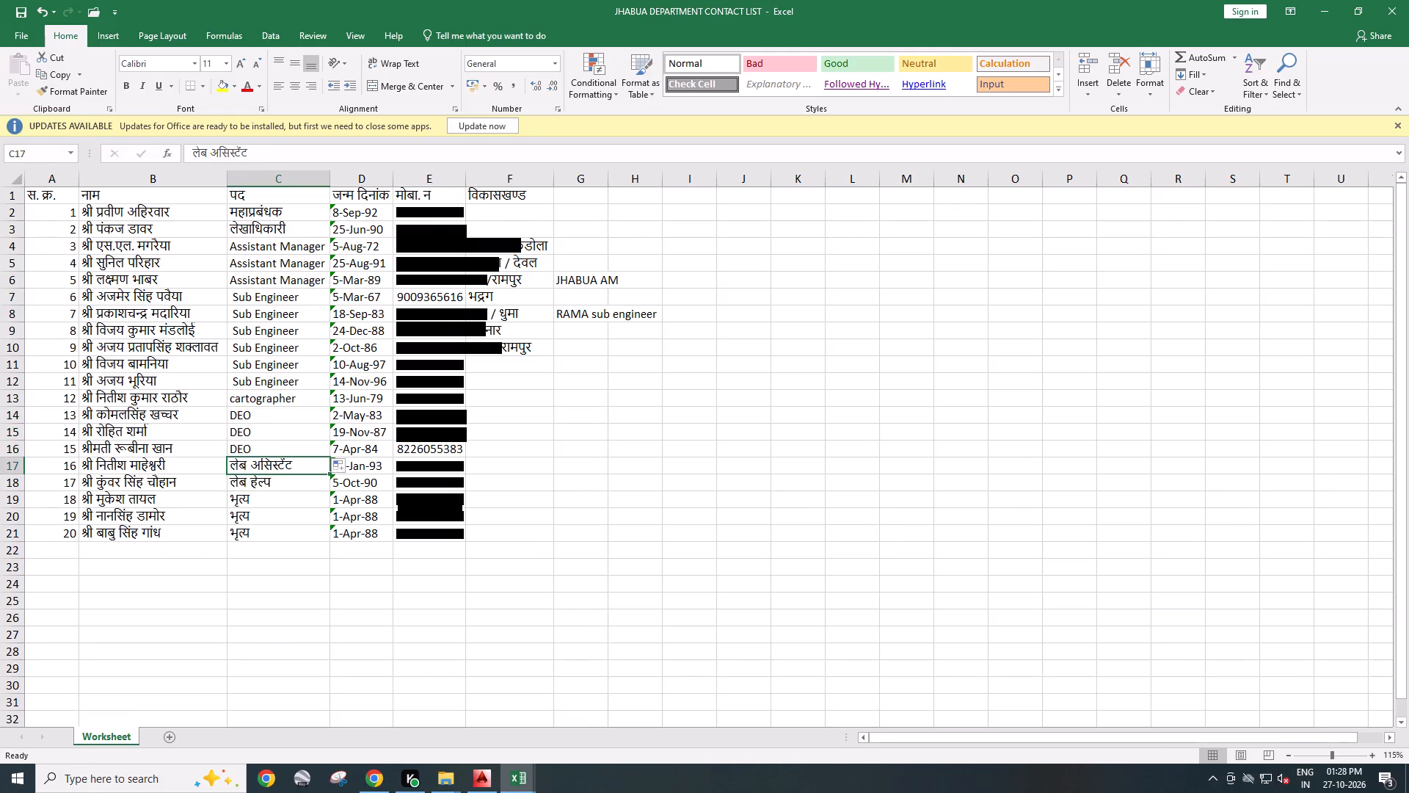
pyautogui.hotkey('ctrl', 'c')
pyautogui.hotkey('alt', 'Tab')
pyautogui.click(834, 209)
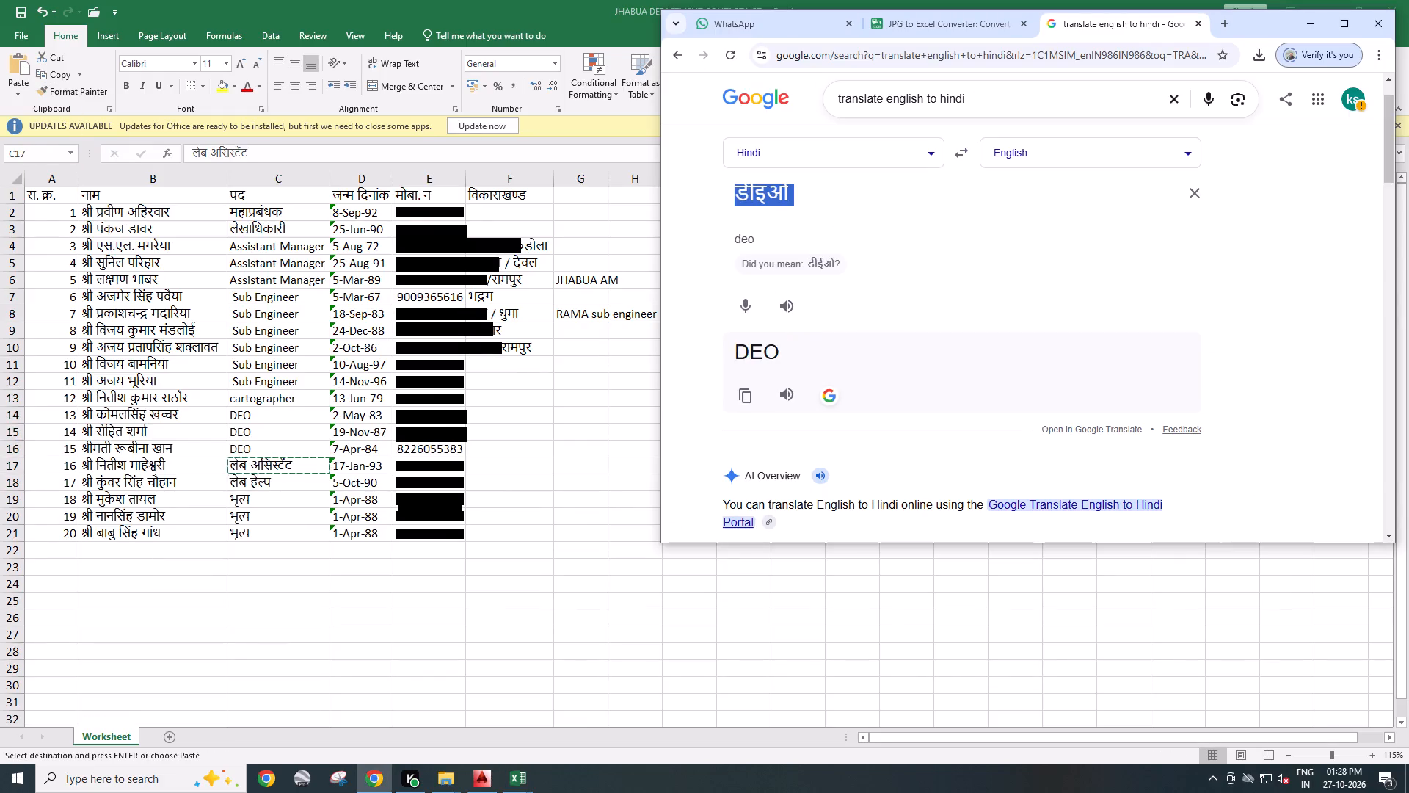
pyautogui.hotkey('ctrl', 'v')
pyautogui.moveTo(734, 350); pyautogui.dragTo(914, 358)
pyautogui.hotkey('ctrl', 'c')
# Replace the Hindi text inside cell C17 in Excel with Lab Assistant, keeping the cell's formatting.
pyautogui.click(294, 473)
pyautogui.doubleClick(275, 465)
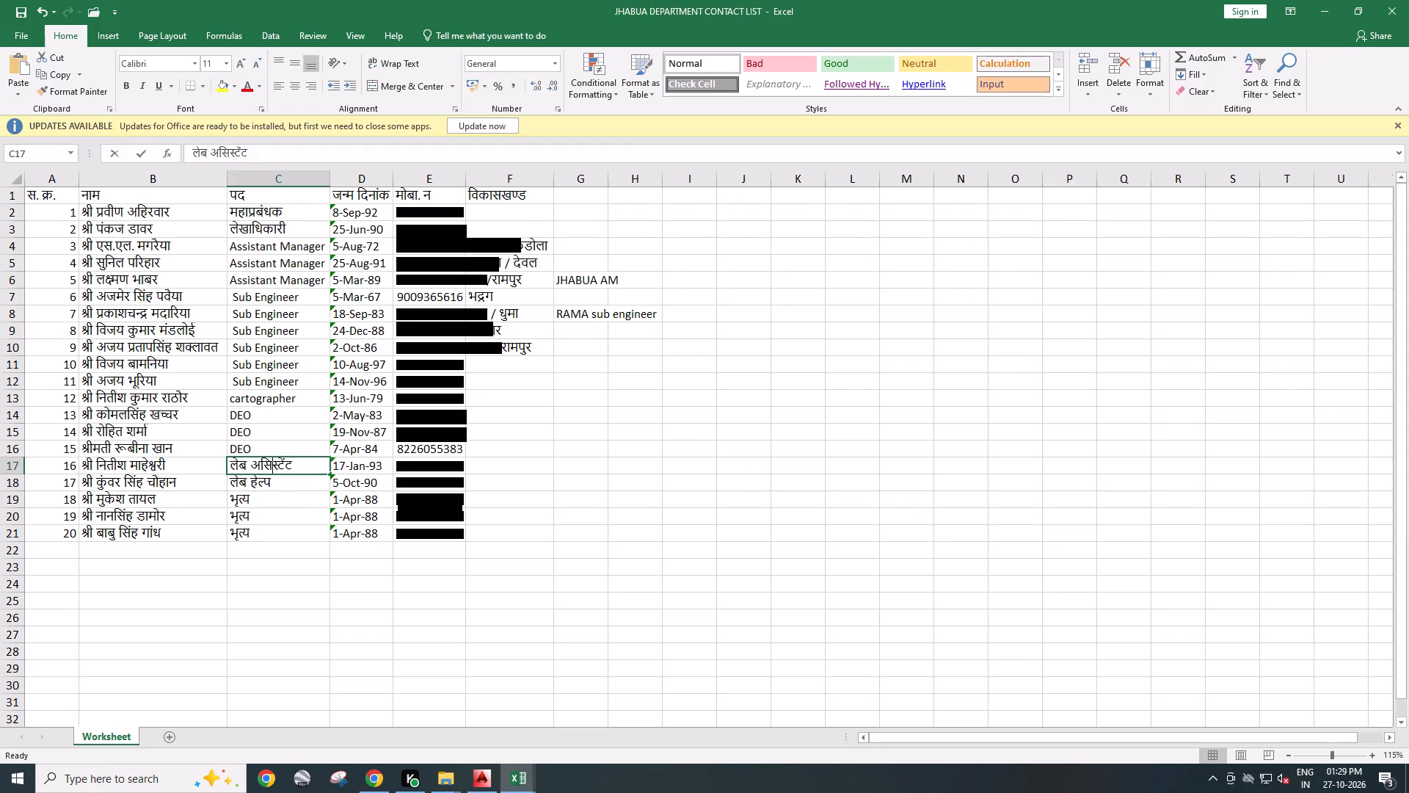
pyautogui.moveTo(313, 463); pyautogui.dragTo(146, 447)
pyautogui.hotkey('ctrl', 'v')
pyautogui.click(305, 526)
# Translate the designation लेब हेल्प from cell C18 in the Chrome translator and paste Lab Help back into C18 in Excel.
pyautogui.click(272, 485)
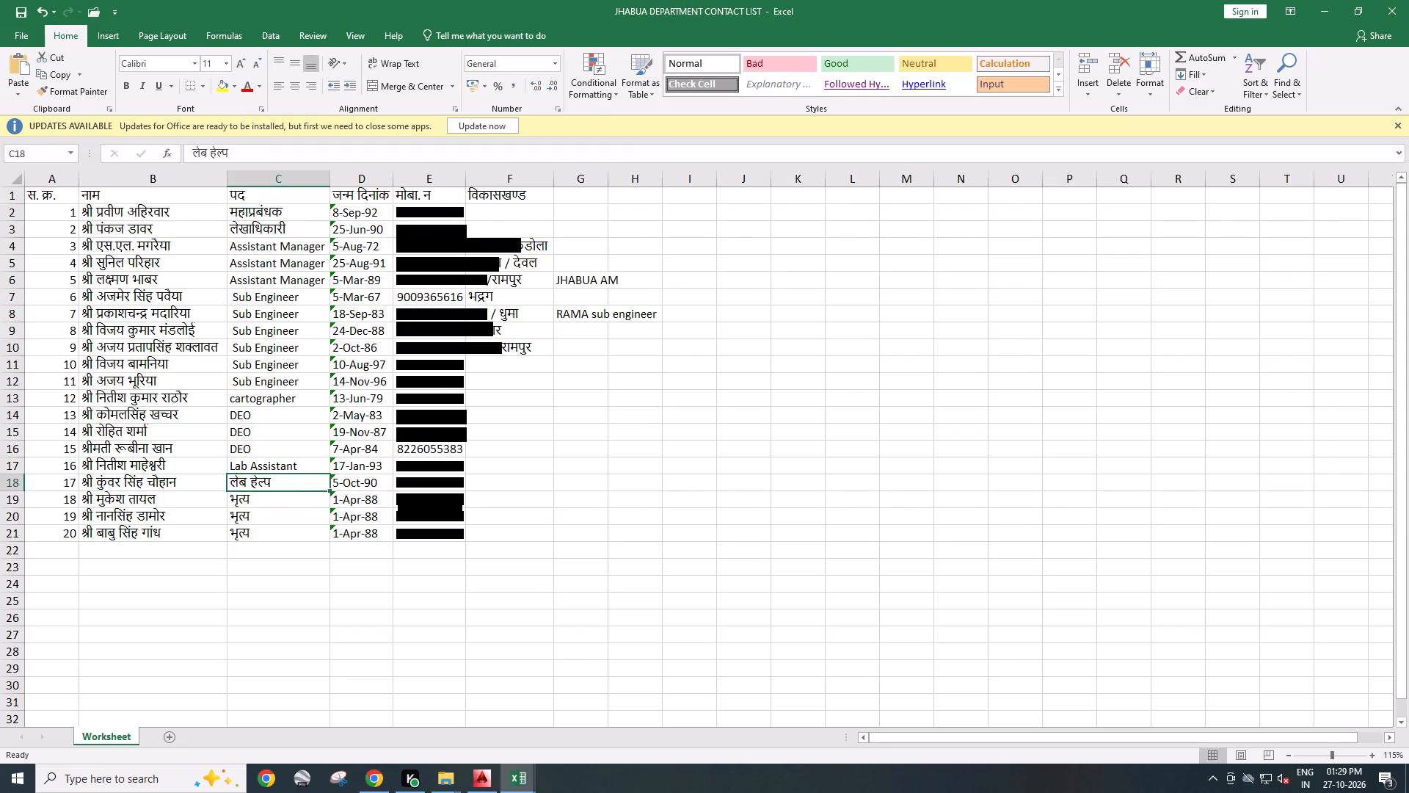
pyautogui.hotkey('ctrl', 'c')
pyautogui.hotkey('alt', 'Tab')
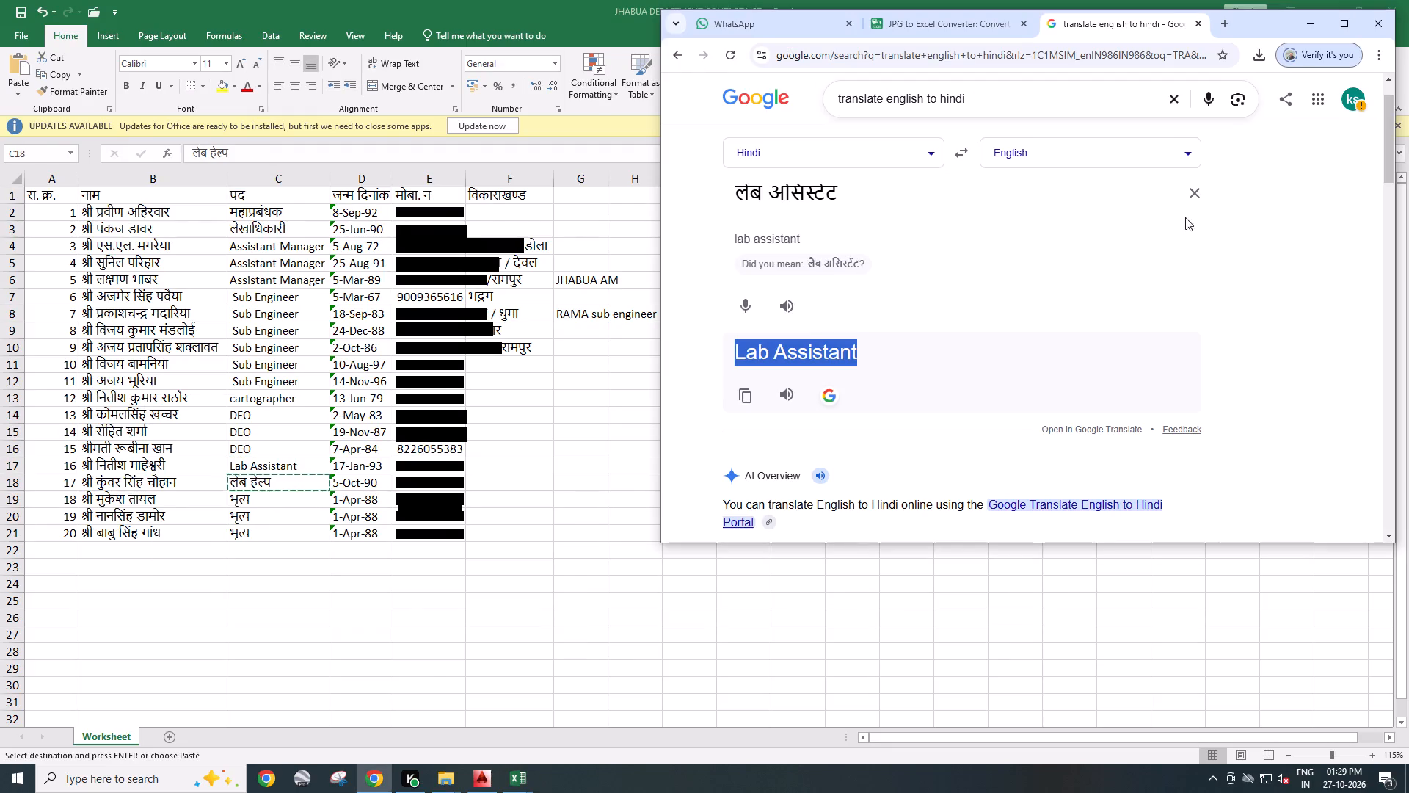
pyautogui.click(1195, 198)
pyautogui.hotkey('ctrl', 'v')
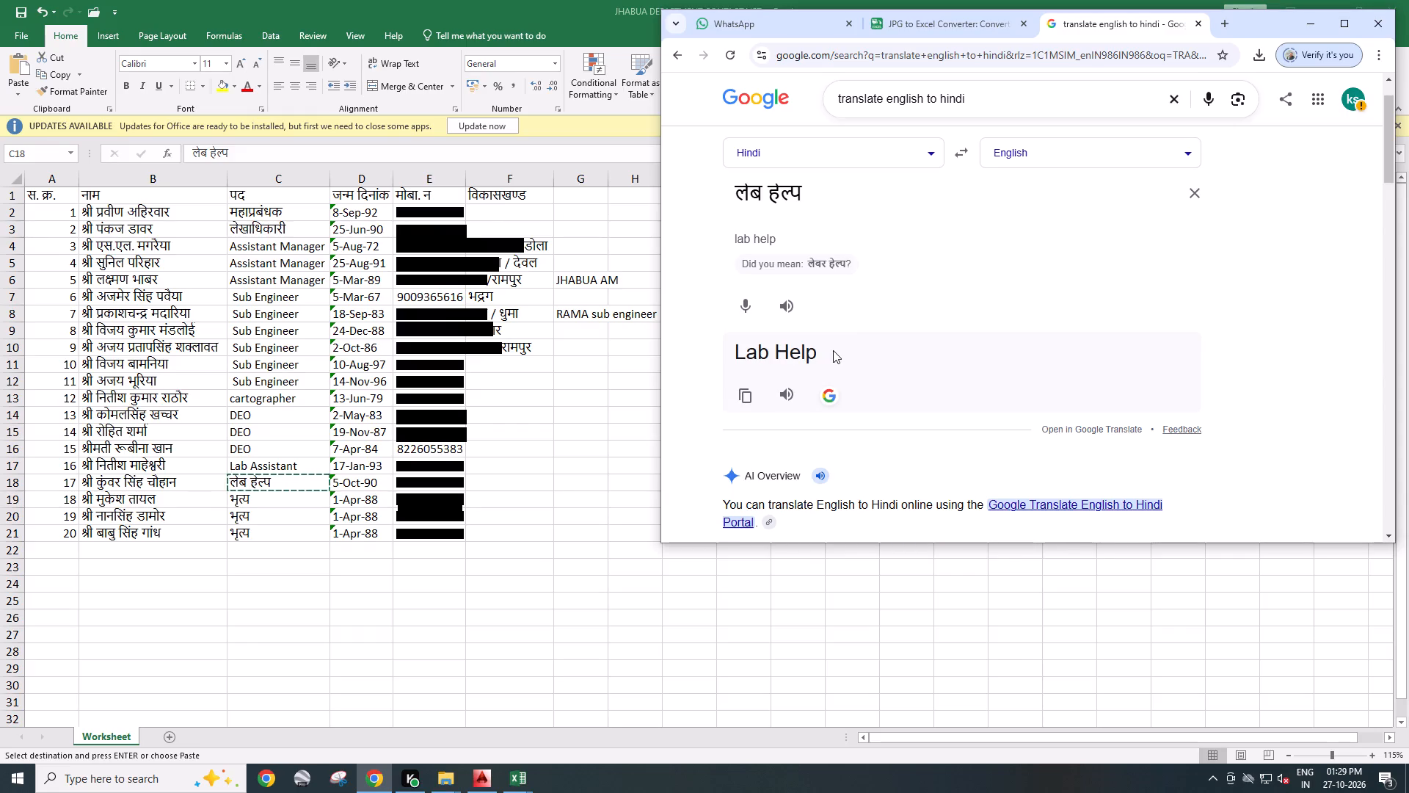
pyautogui.moveTo(833, 350); pyautogui.dragTo(717, 331)
pyautogui.hotkey('ctrl', 'c')
pyautogui.click(263, 531)
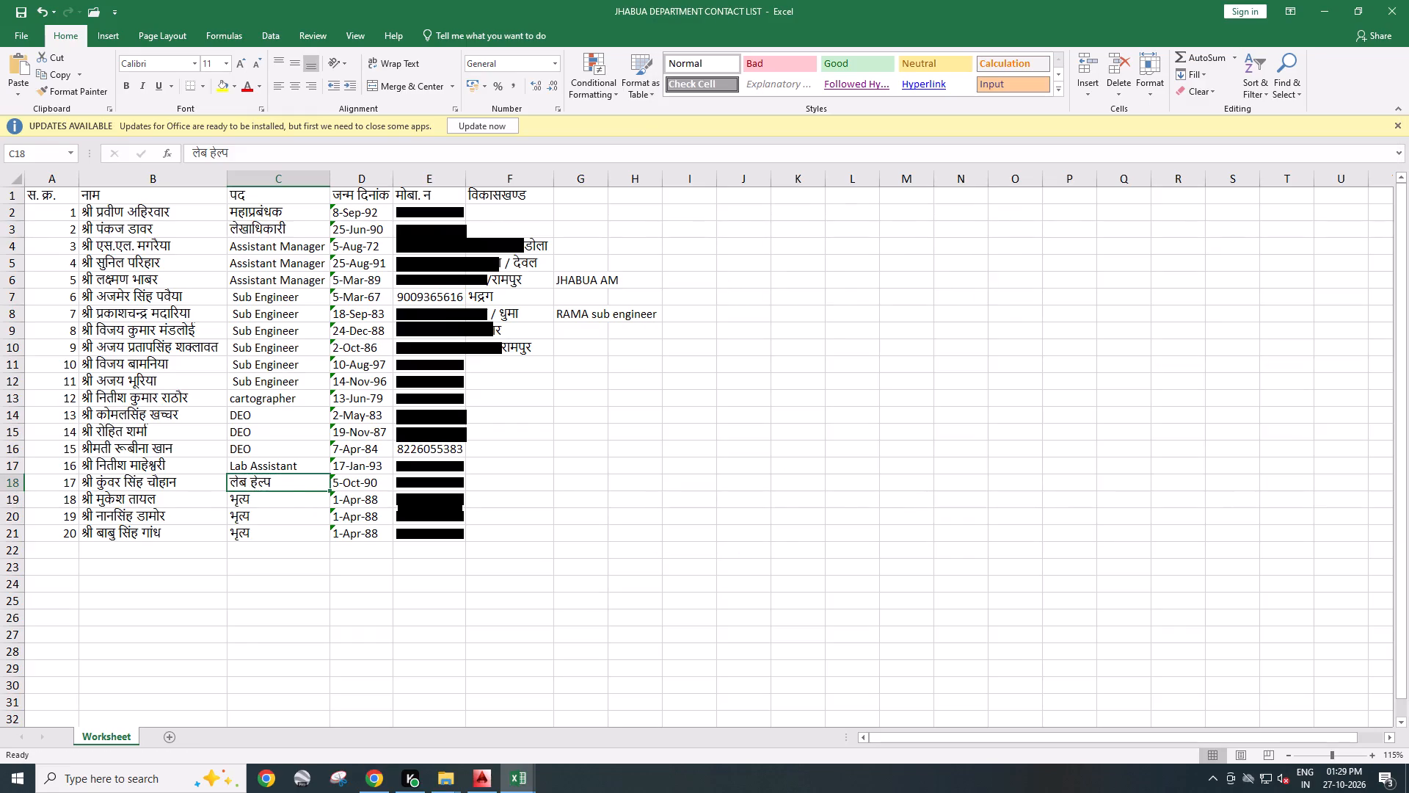
pyautogui.hotkey('ctrl', 'v')
# Translate the designation भृत्य from cell C19 in the Chrome translator, choose the alternative peon, and copy it.
pyautogui.click(265, 512)
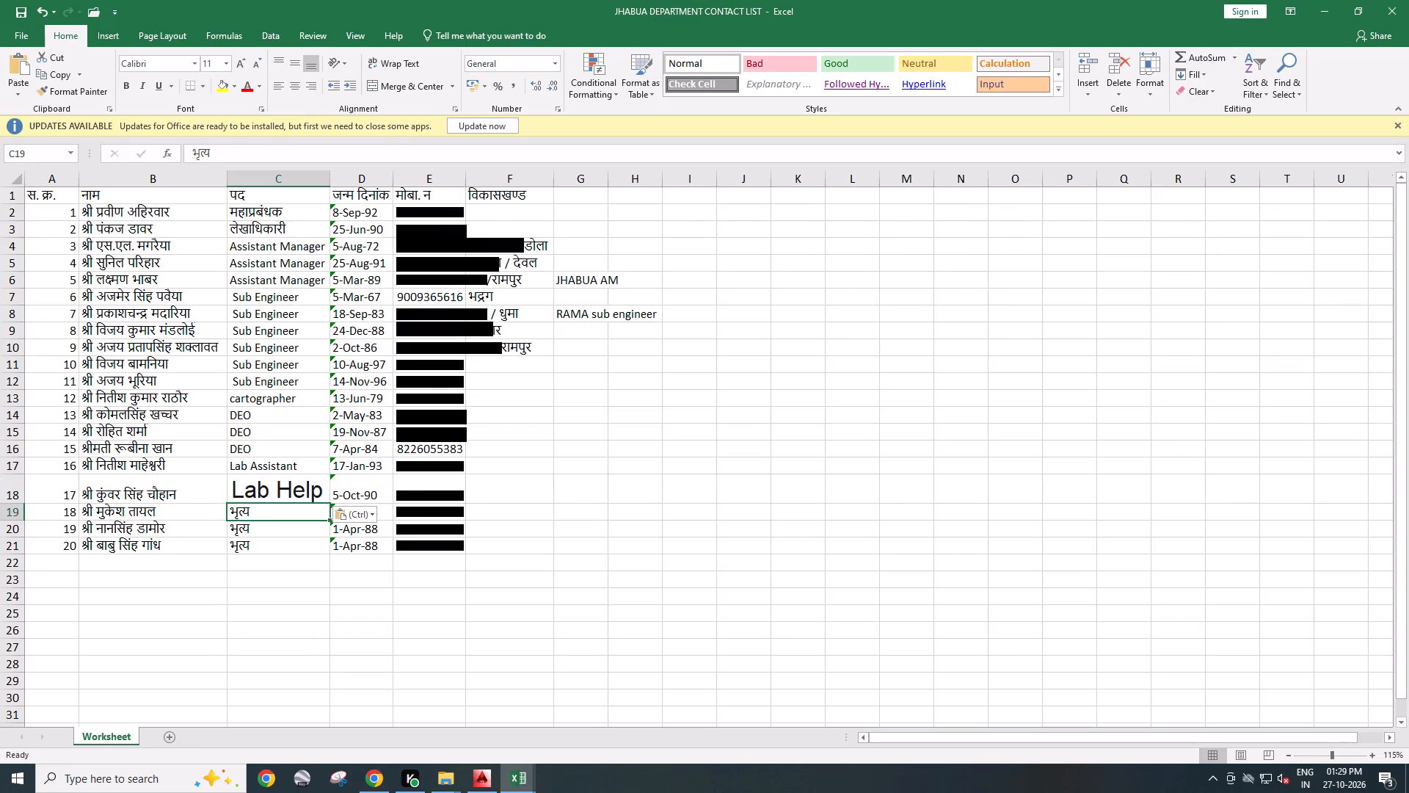
pyautogui.hotkey('ctrl', 'c')
pyautogui.hotkey('alt', 'Tab')
pyautogui.click(849, 208)
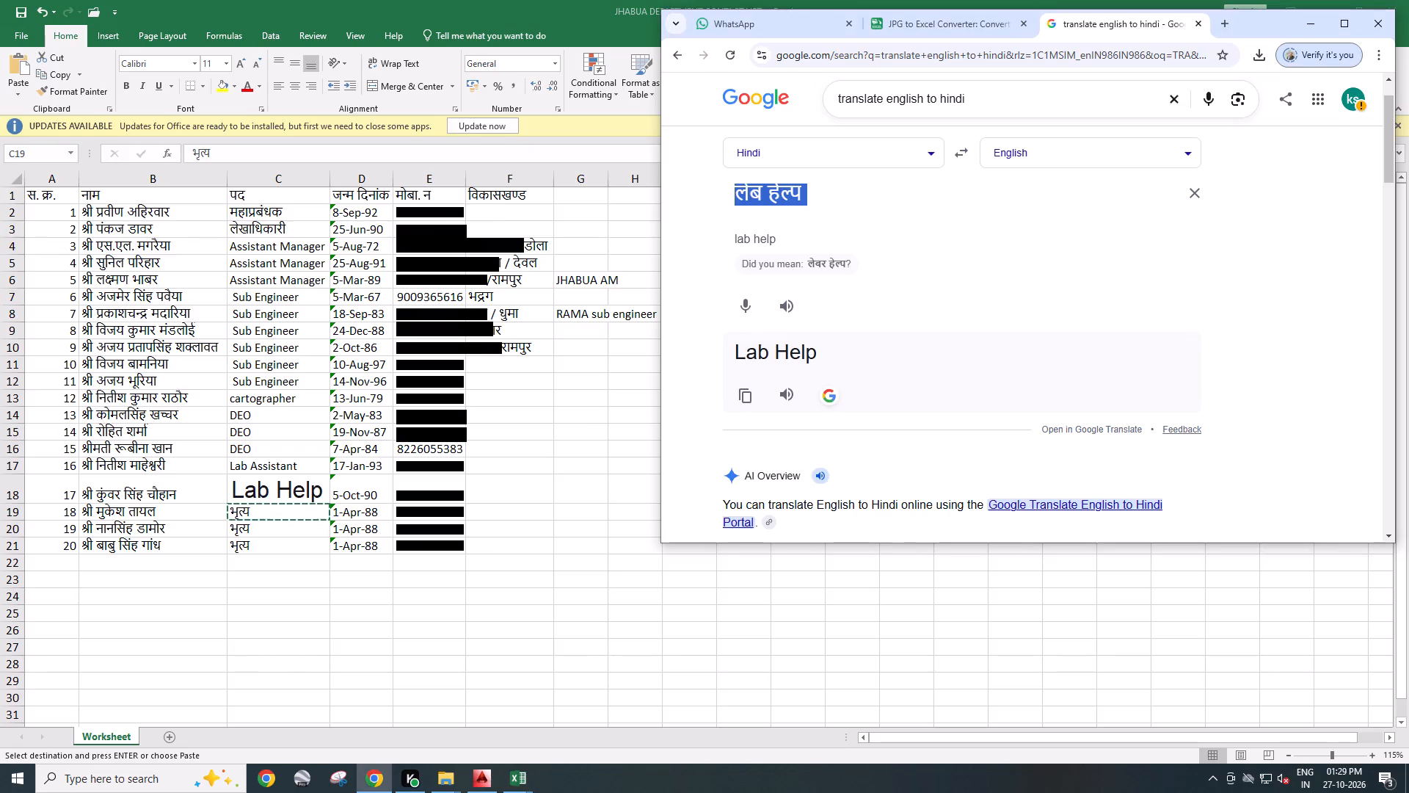
pyautogui.hotkey('ctrl', 'v')
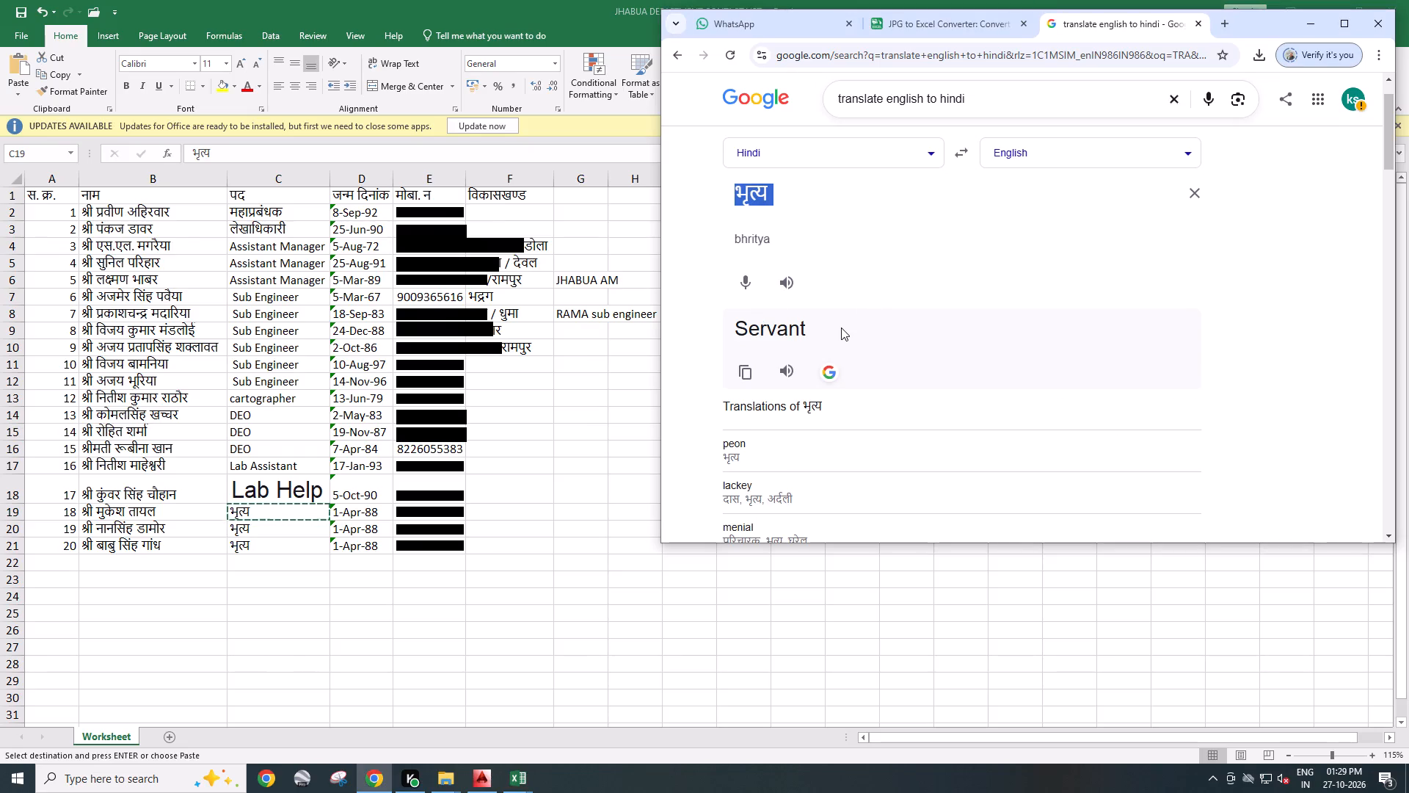
pyautogui.click(742, 446)
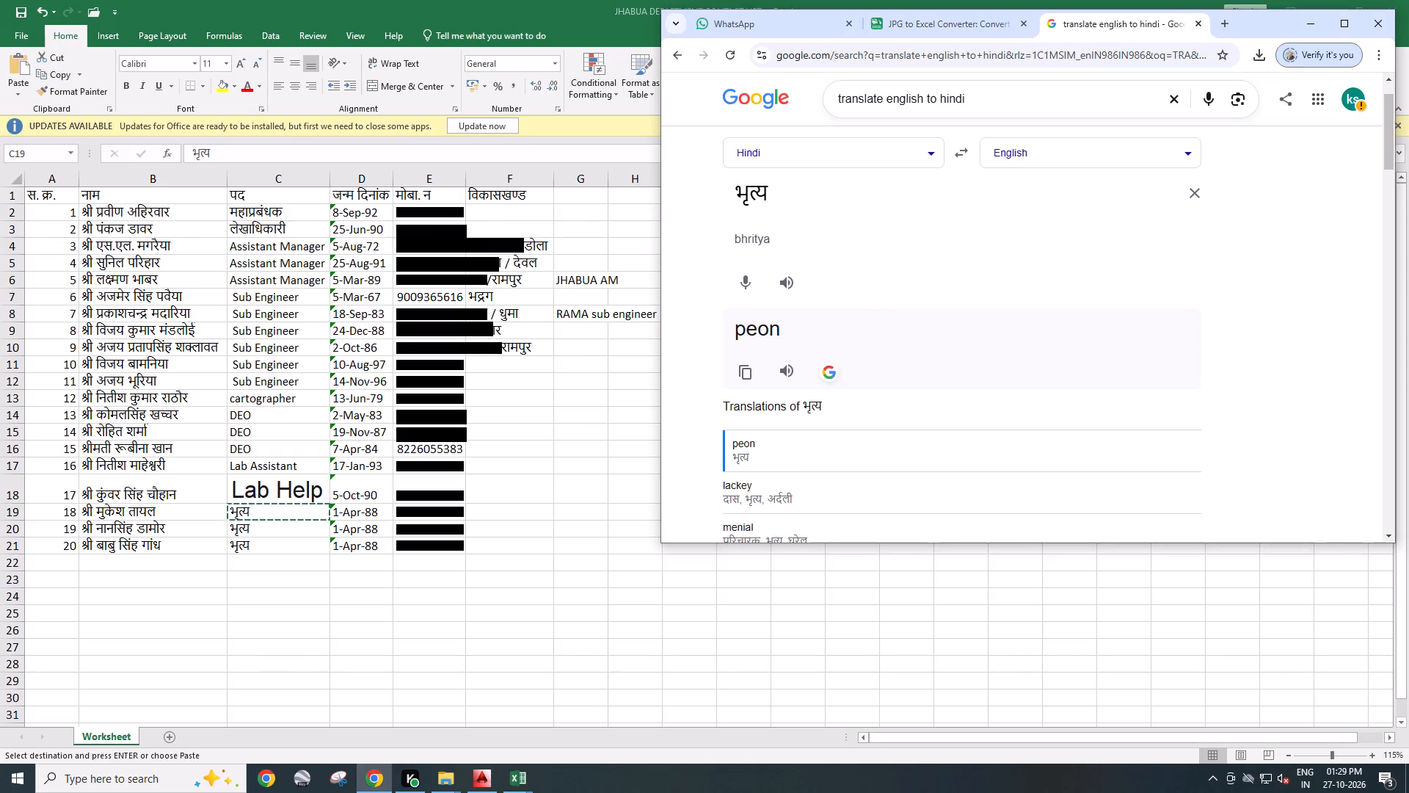
pyautogui.moveTo(783, 331); pyautogui.dragTo(677, 325)
pyautogui.hotkey('ctrl', 'c')
# Paste peon into cell C19 in Excel and fill it down through C21.
pyautogui.click(332, 496)
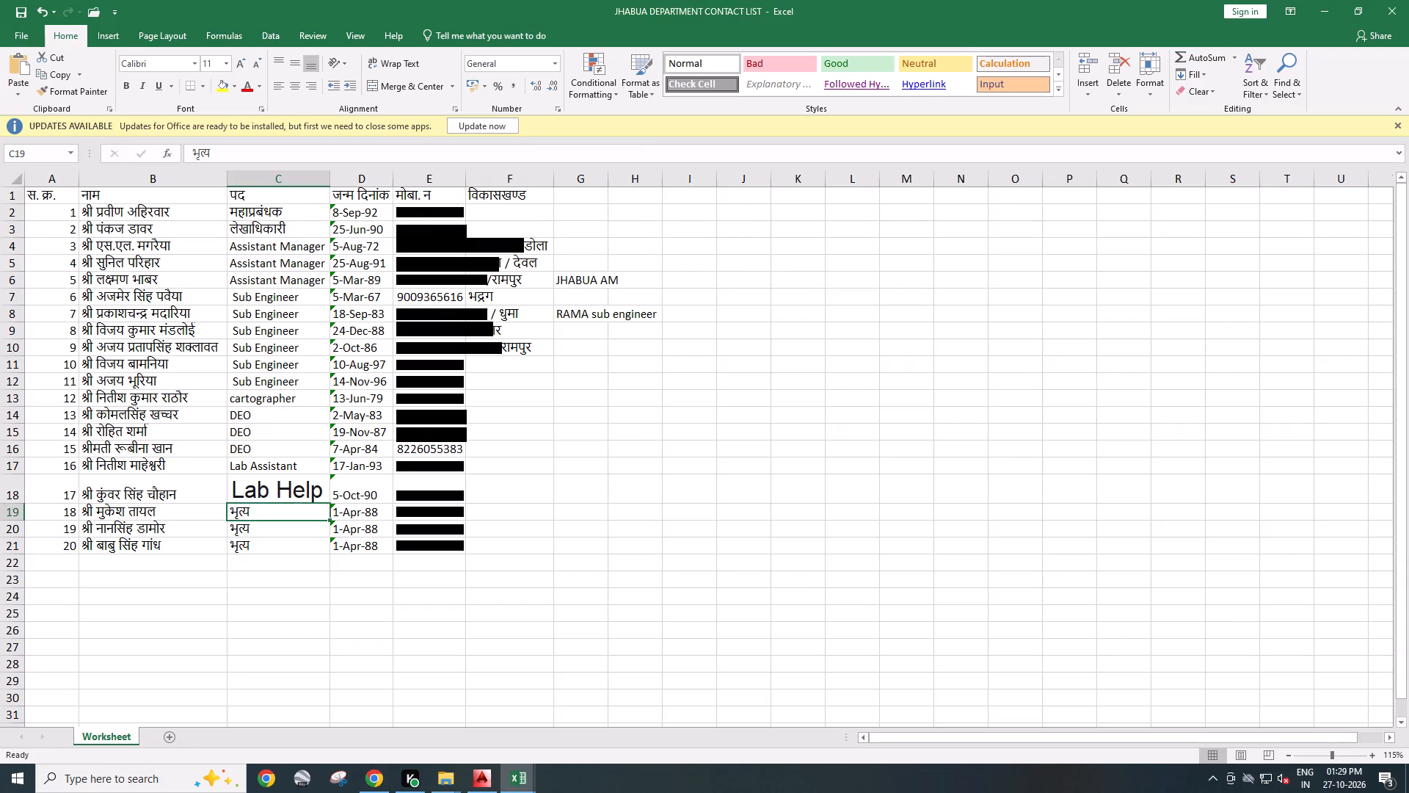
pyautogui.hotkey('ctrl', 'v')
pyautogui.moveTo(330, 533); pyautogui.dragTo(330, 561)
# Apply cell C16's formatting to the designations in C18 through C21 and save the workbook.
pyautogui.click(258, 448)
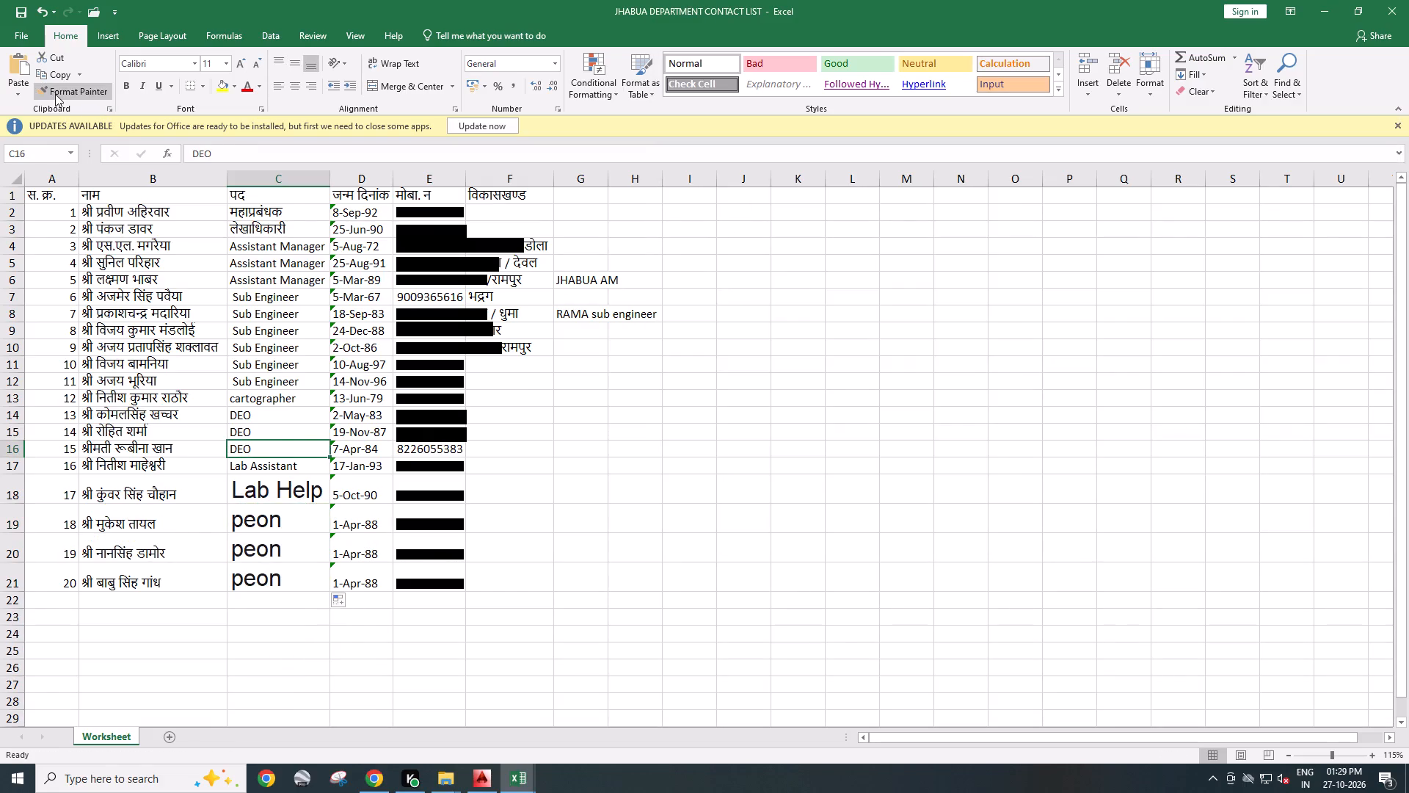
pyautogui.click(55, 94)
pyautogui.moveTo(288, 497); pyautogui.dragTo(288, 586)
pyautogui.hotkey('ctrl', 's')
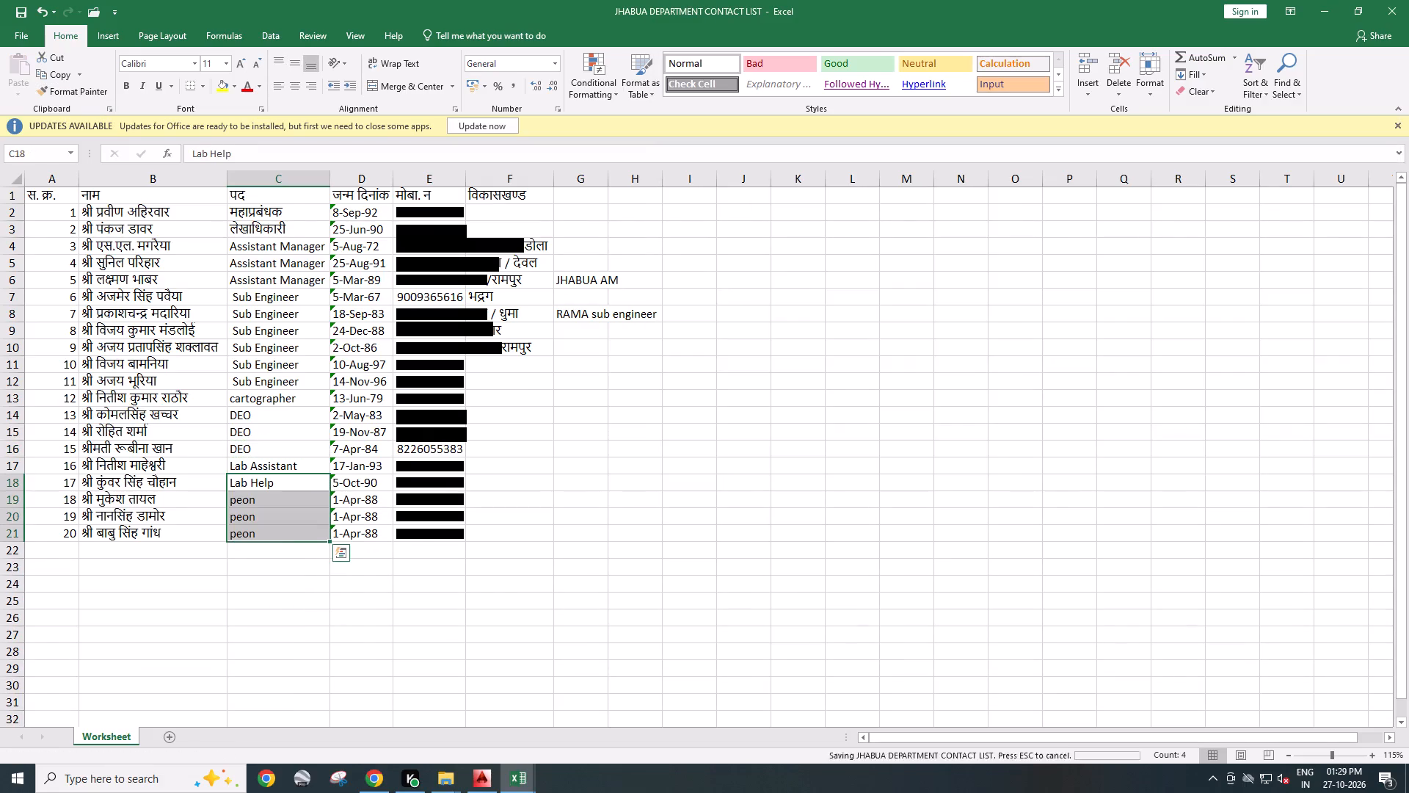
pyautogui.click(280, 565)
# Translate the designation लेखाधिकारी from cell C3 in the Chrome translator and paste Accounts Officer back into C3 in Excel.
pyautogui.scroll(2, 268, 421)
pyautogui.click(299, 225)
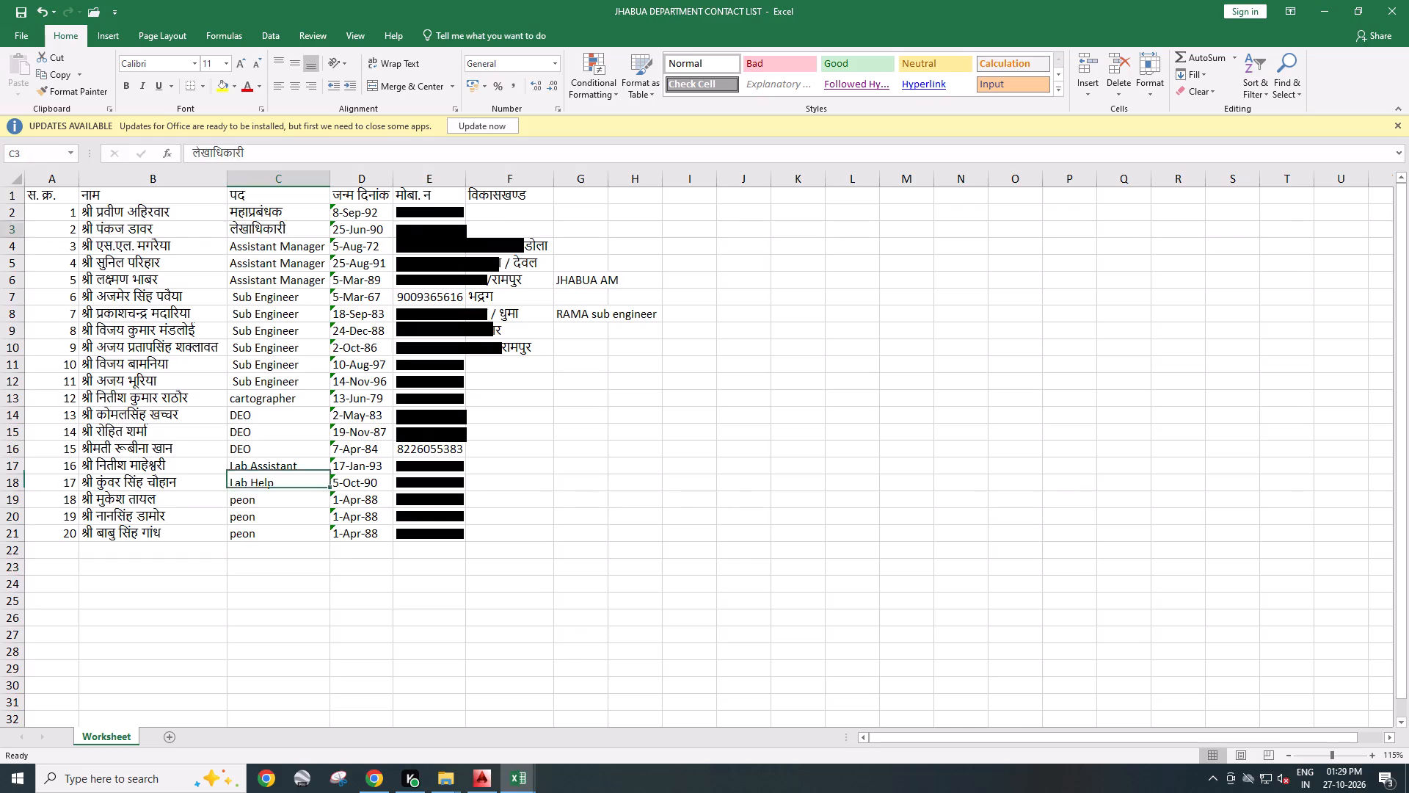
pyautogui.hotkey('ctrl', 'c')
pyautogui.hotkey('alt', 'Tab')
pyautogui.moveTo(777, 192); pyautogui.dragTo(680, 191)
pyautogui.hotkey('ctrl', 'v')
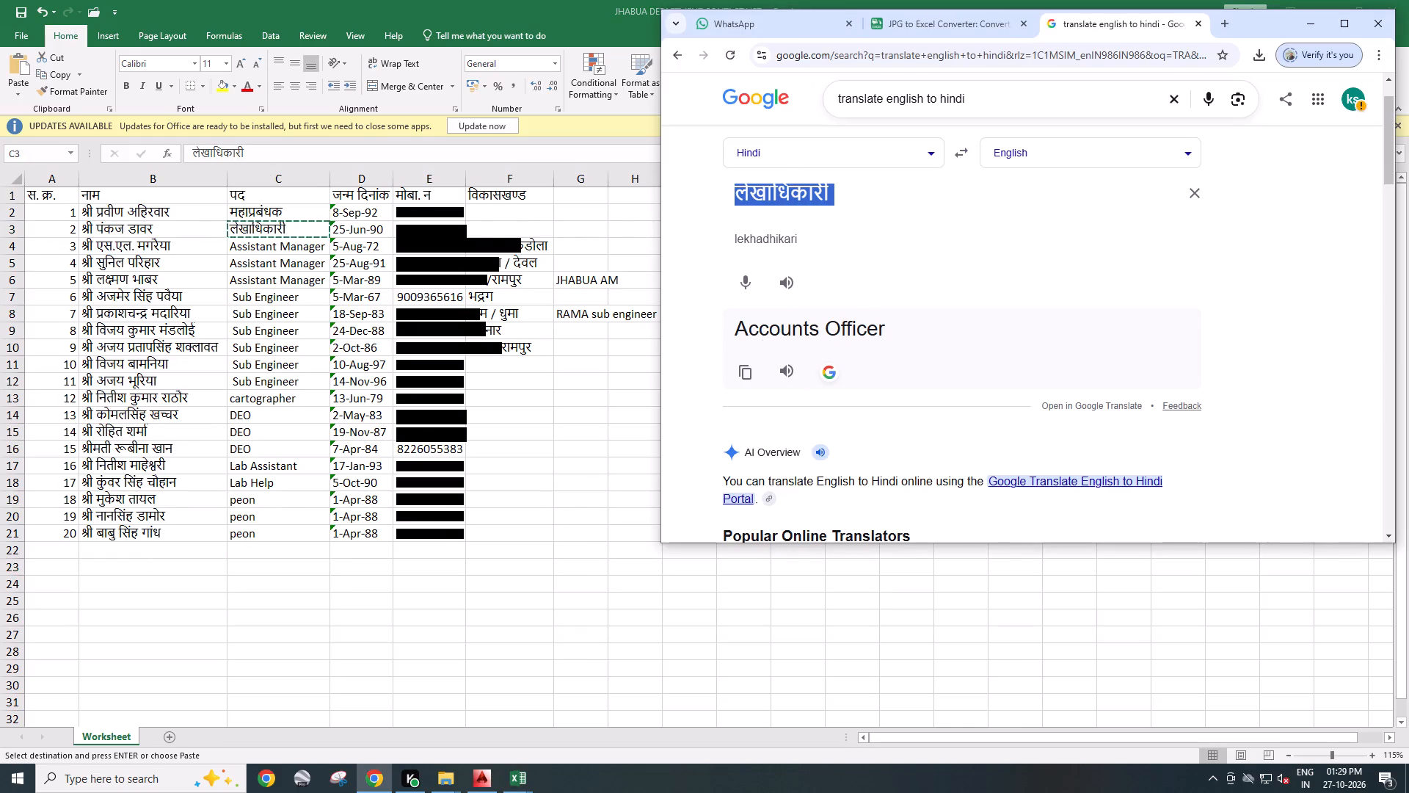
pyautogui.moveTo(735, 327); pyautogui.dragTo(955, 333)
pyautogui.hotkey('ctrl', 'c')
pyautogui.click(252, 240)
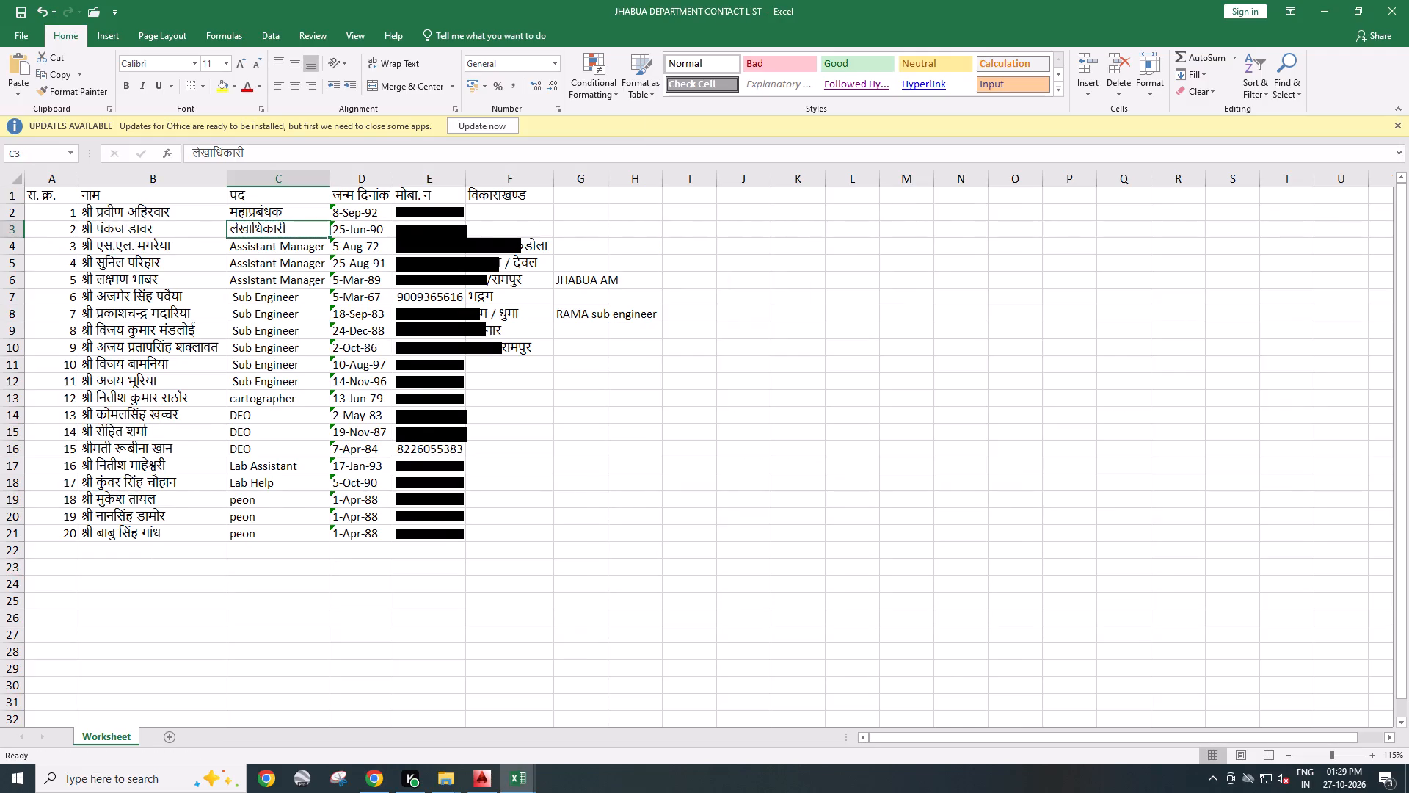
pyautogui.hotkey('ctrl', 'v')
# Translate the designation महाप्रबंधक from cell C2 in the Chrome translator and paste General Manager back into C2 in Excel.
pyautogui.click(297, 204)
pyautogui.hotkey('ctrl', 'c')
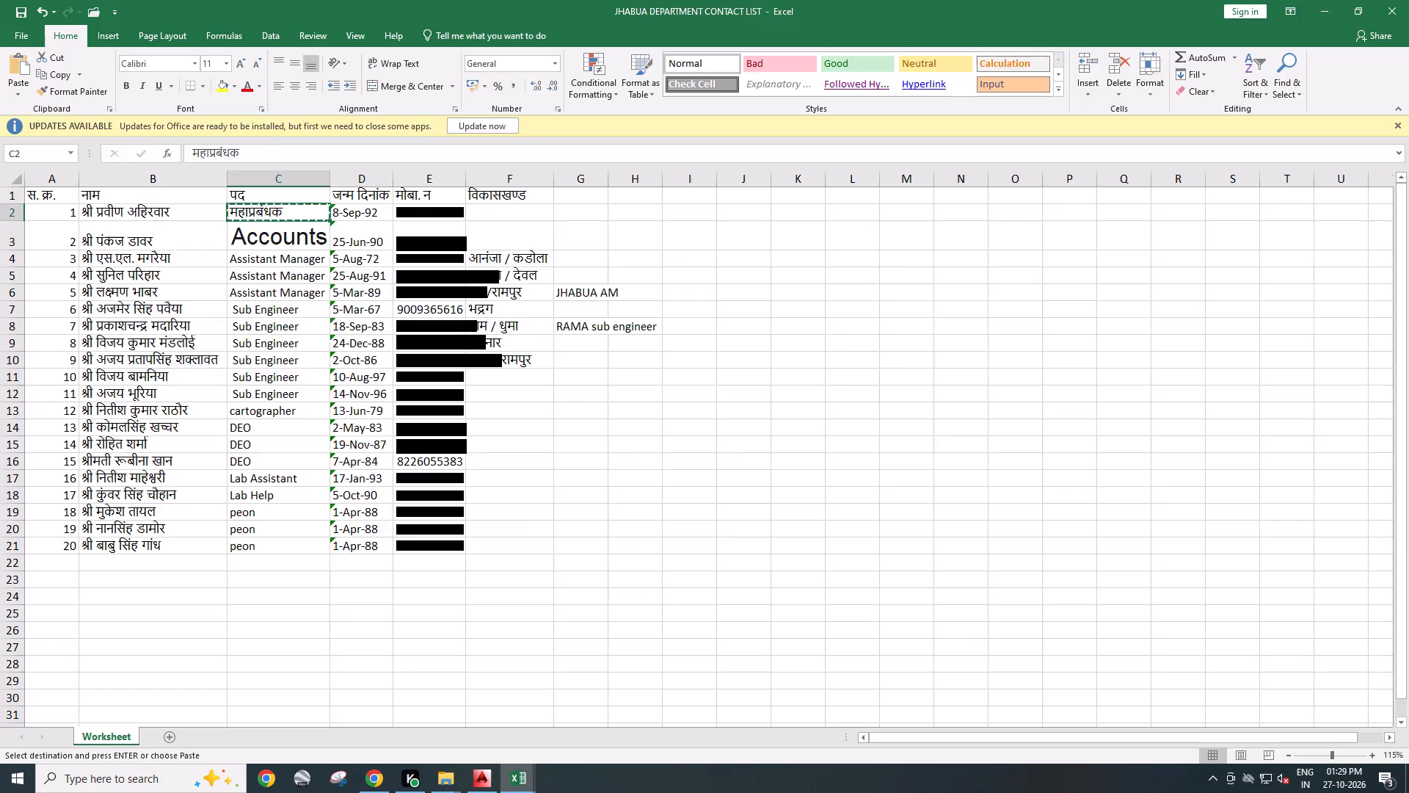
pyautogui.hotkey('alt', 'Tab')
pyautogui.click(1195, 199)
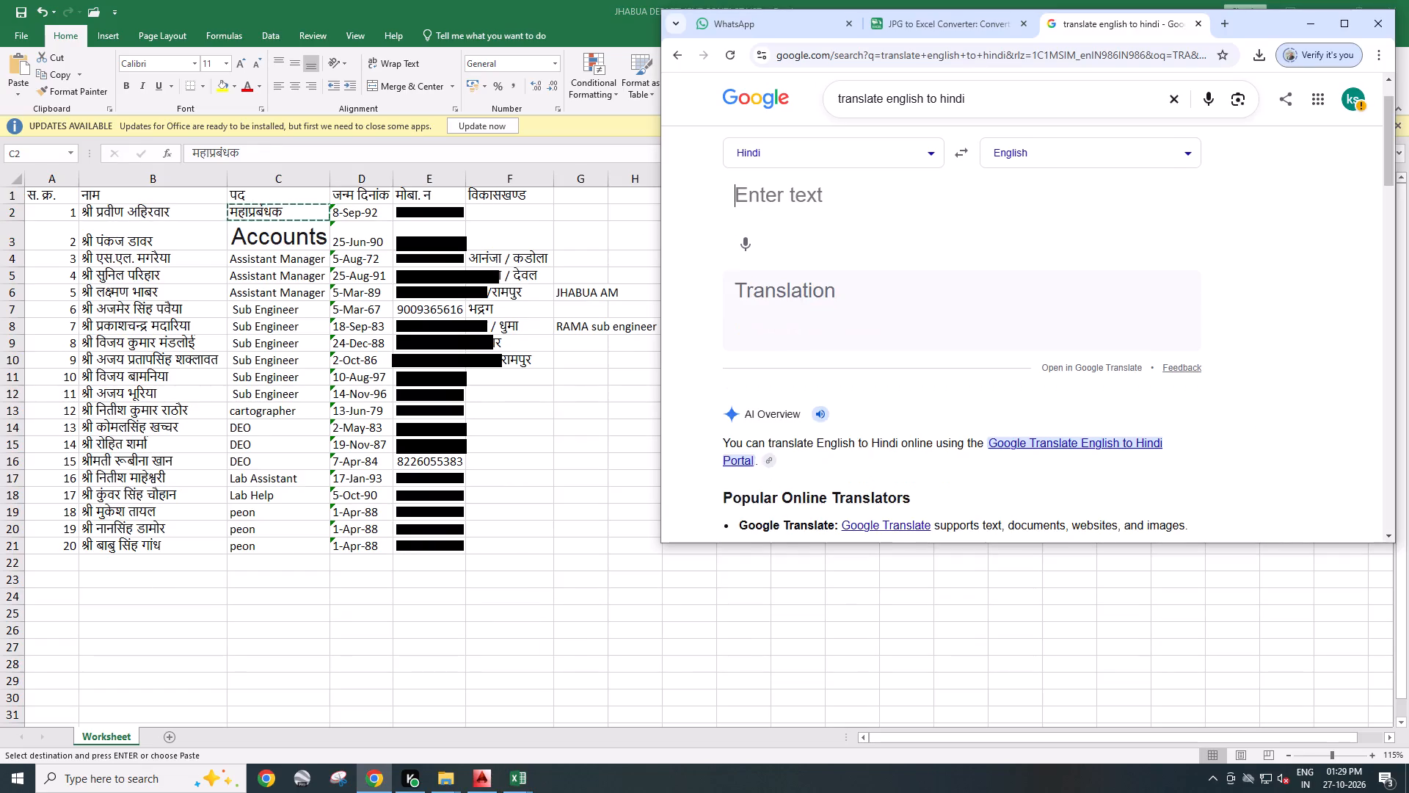
pyautogui.hotkey('ctrl', 'v')
pyautogui.moveTo(928, 321); pyautogui.dragTo(727, 311)
pyautogui.hotkey('ctrl', 'c')
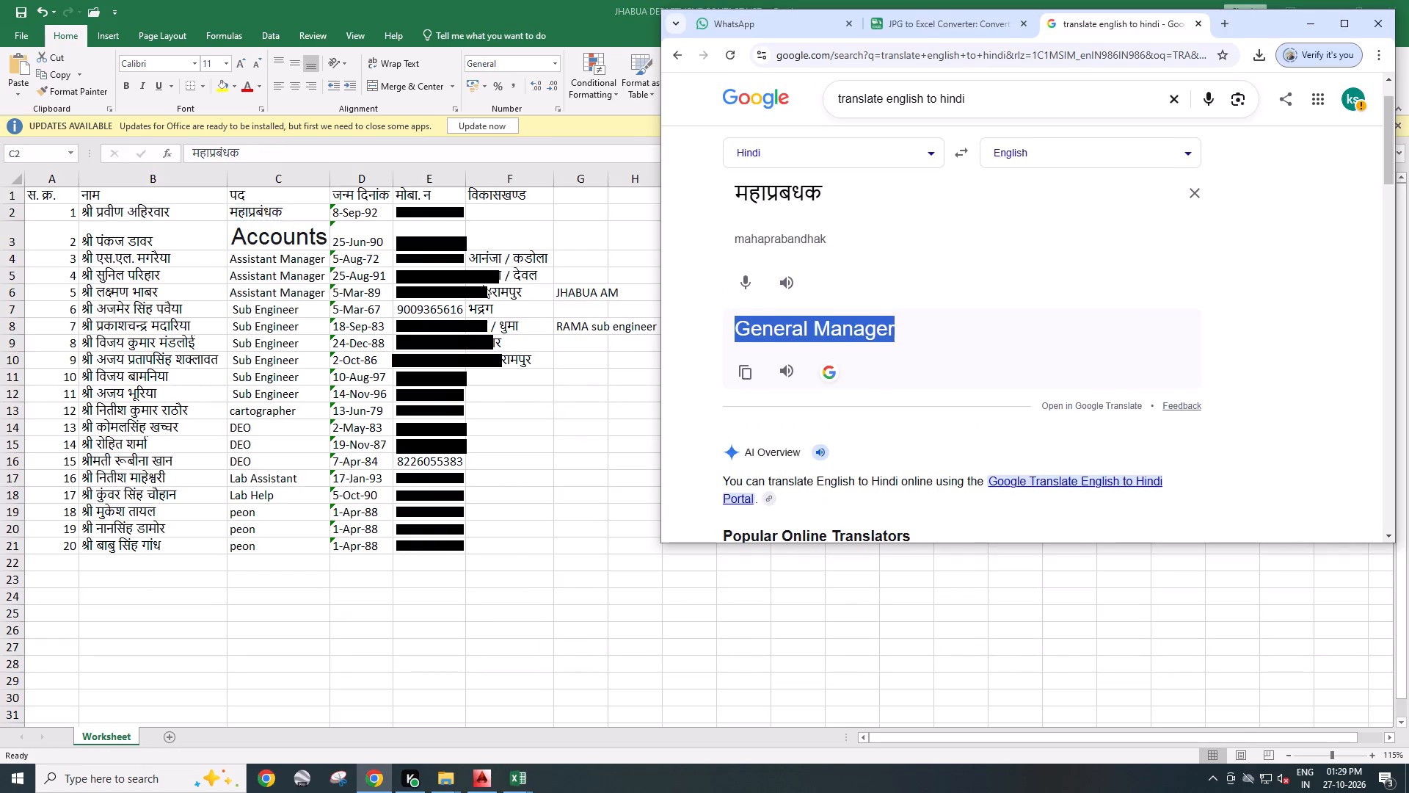
pyautogui.click(267, 209)
pyautogui.hotkey('ctrl', 'v')
pyautogui.click(348, 303)
# Apply cell C4's formatting to the designations in C2 and C3 and save the workbook.
pyautogui.click(277, 269)
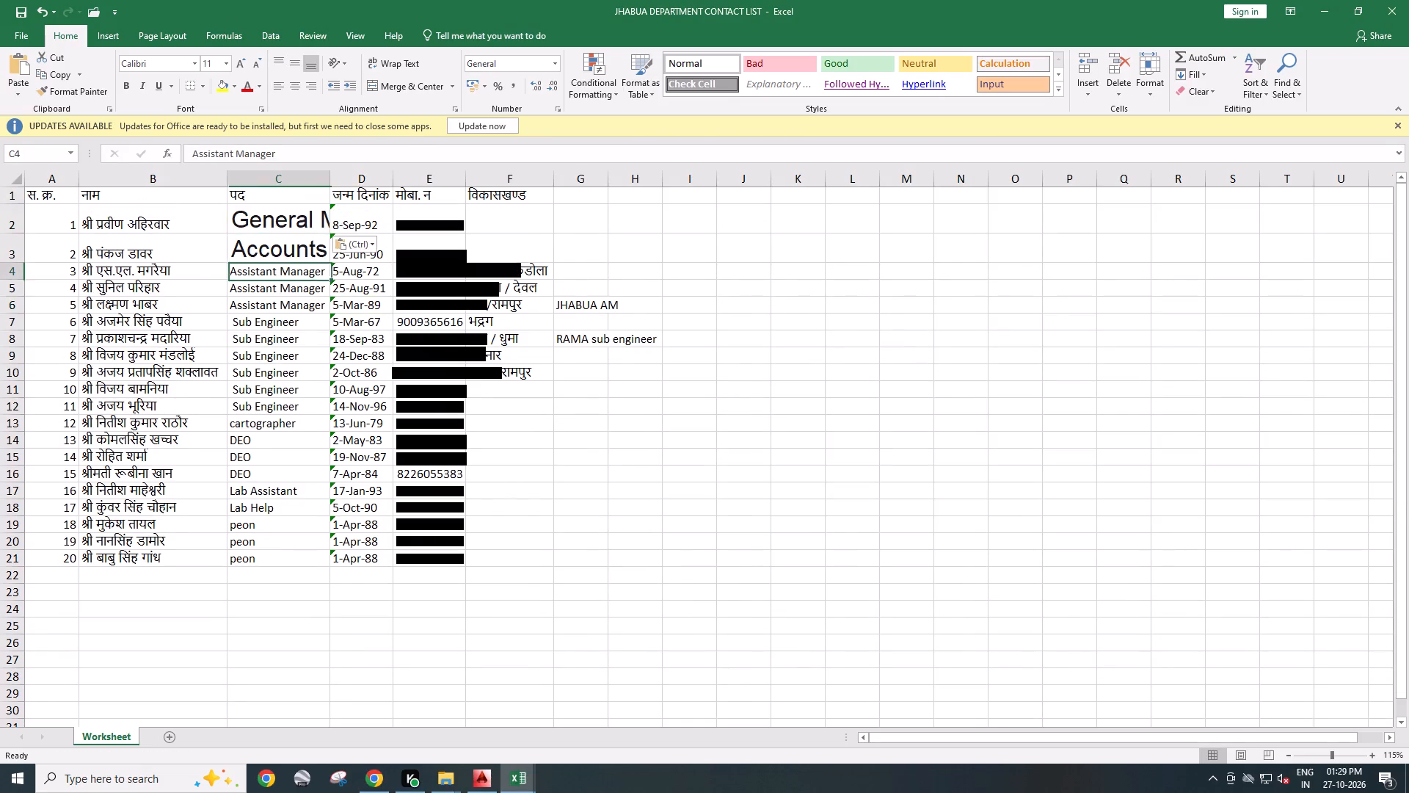
pyautogui.click(76, 92)
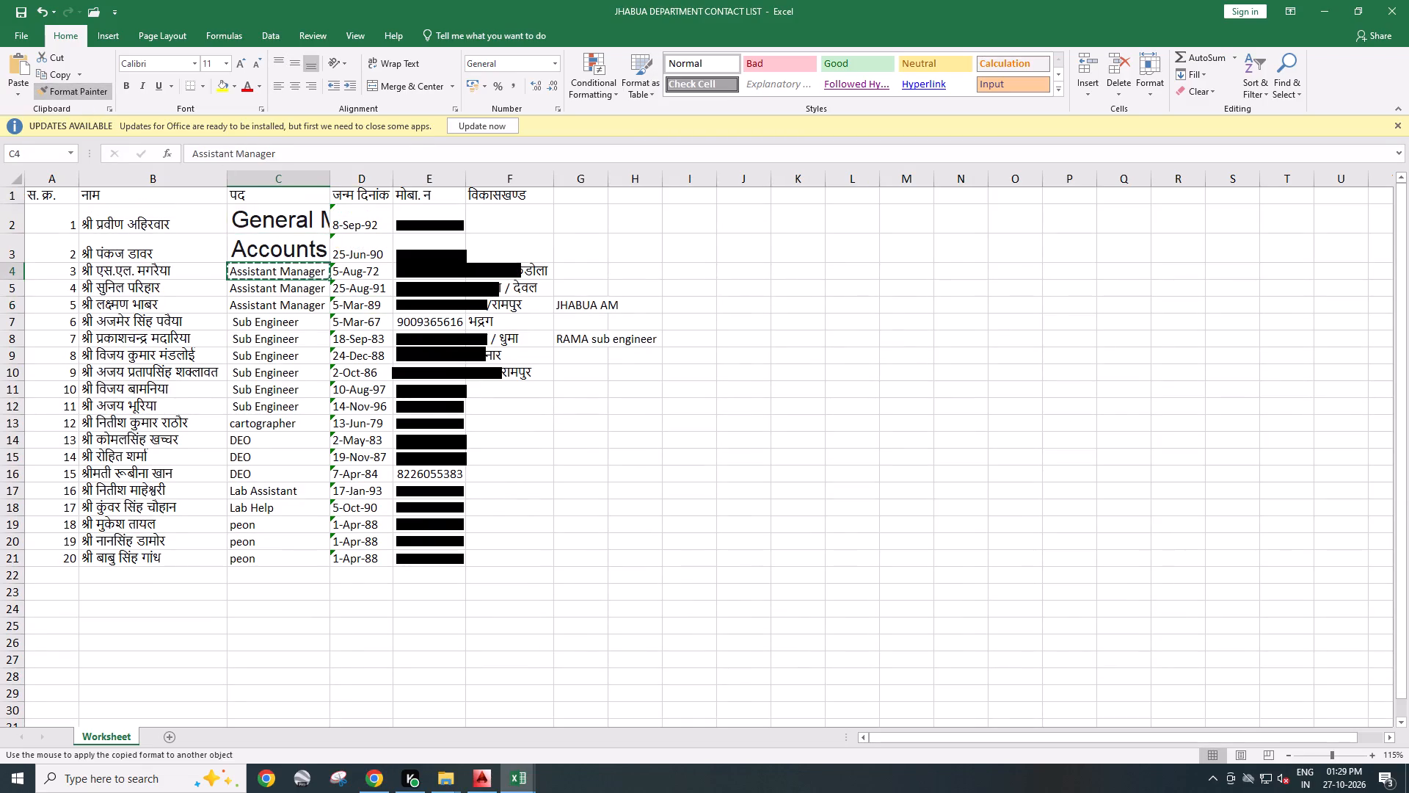
pyautogui.moveTo(284, 225); pyautogui.dragTo(285, 253)
pyautogui.hotkey('ctrl', 's')
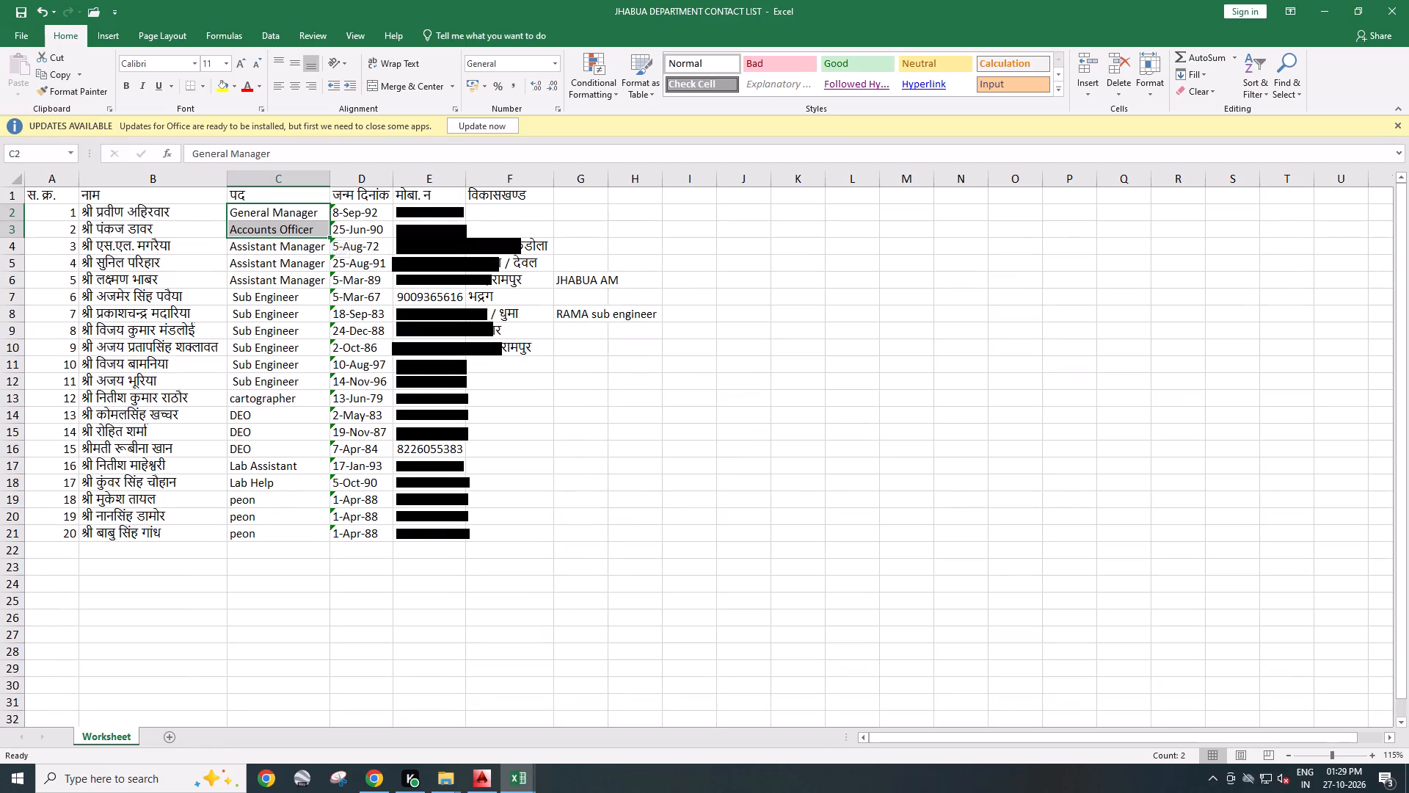
pyautogui.click(590, 369)
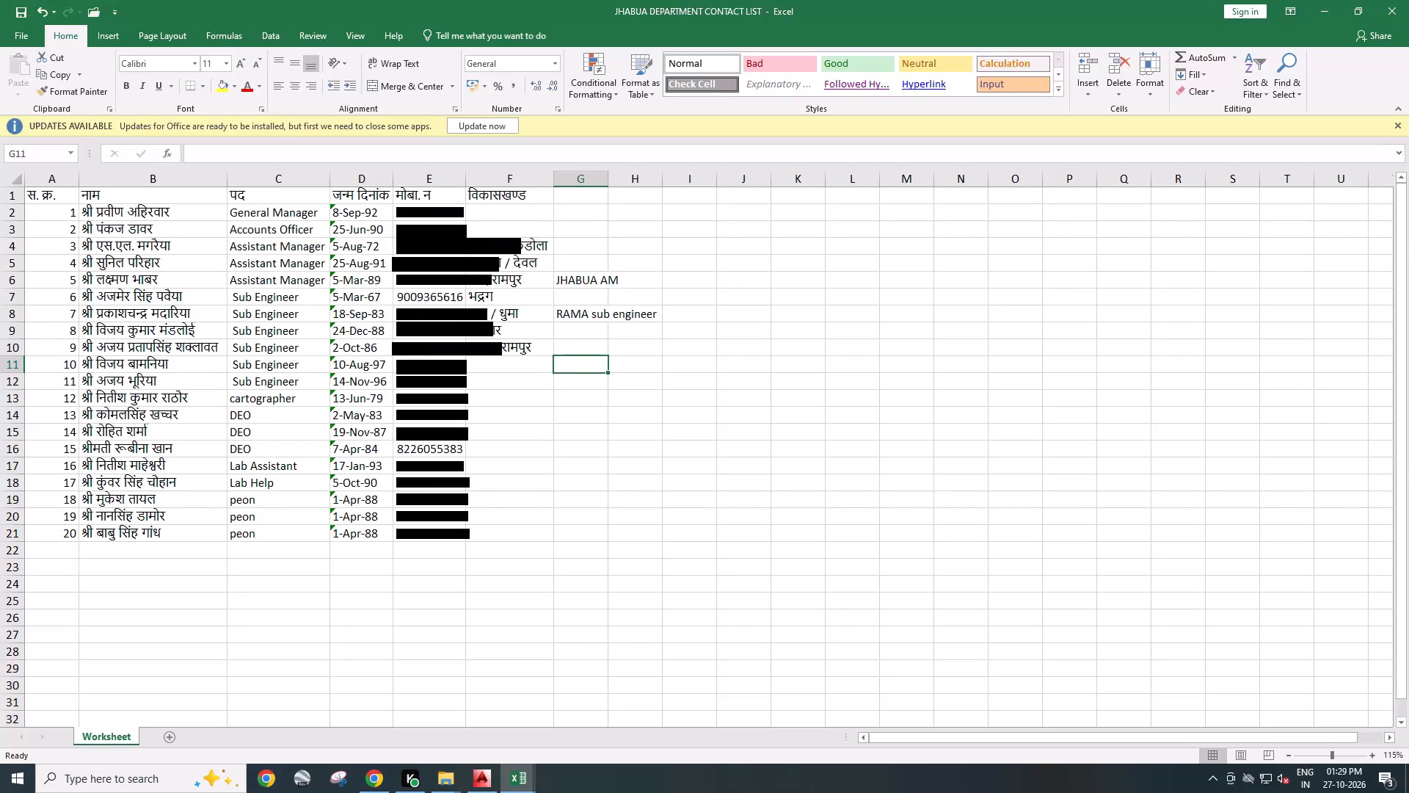
# Shorten the block notes in column G to RAMA in cell G8 and JHABUA in cell G6.
pyautogui.doubleClick(597, 316)
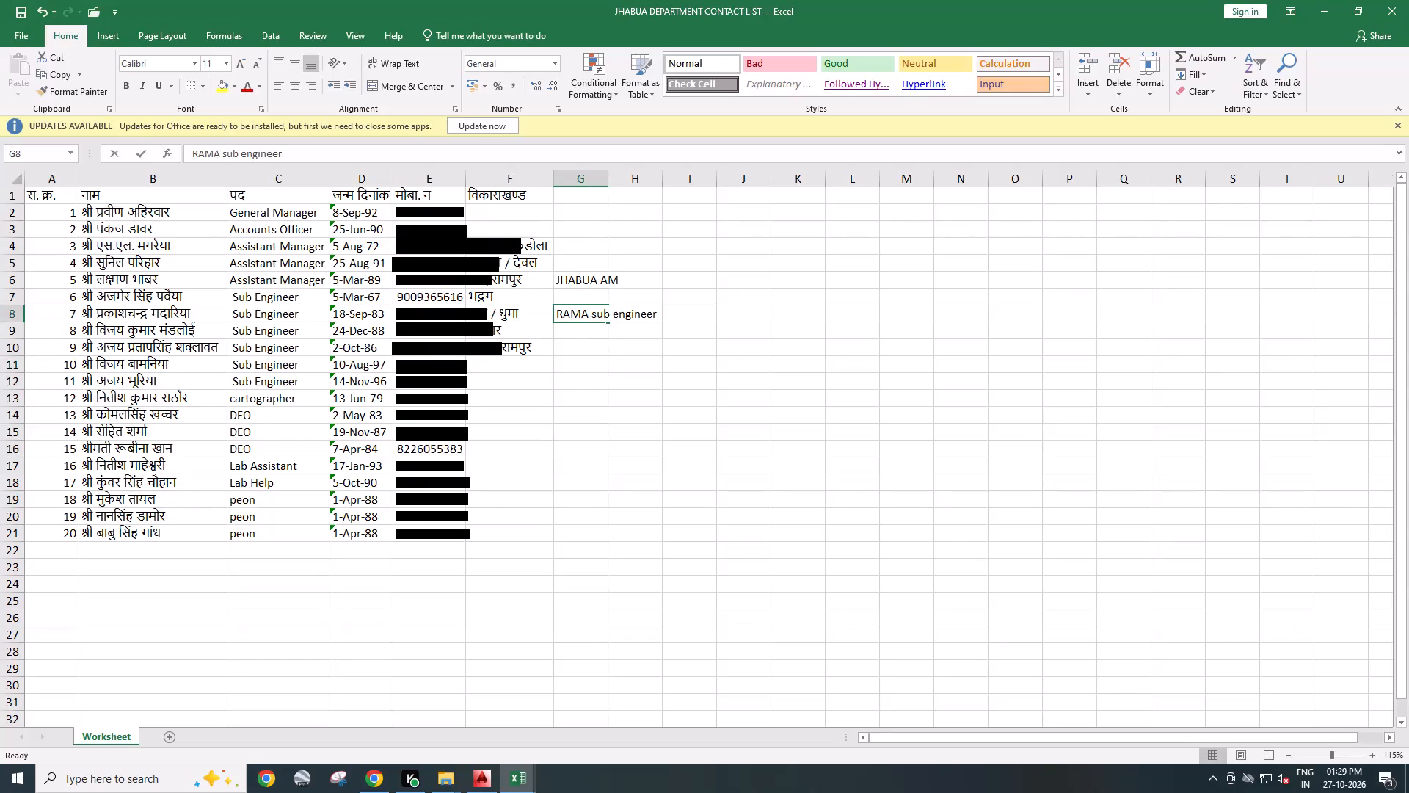
pyautogui.moveTo(592, 313); pyautogui.dragTo(738, 324)
pyautogui.press('BackSpace')
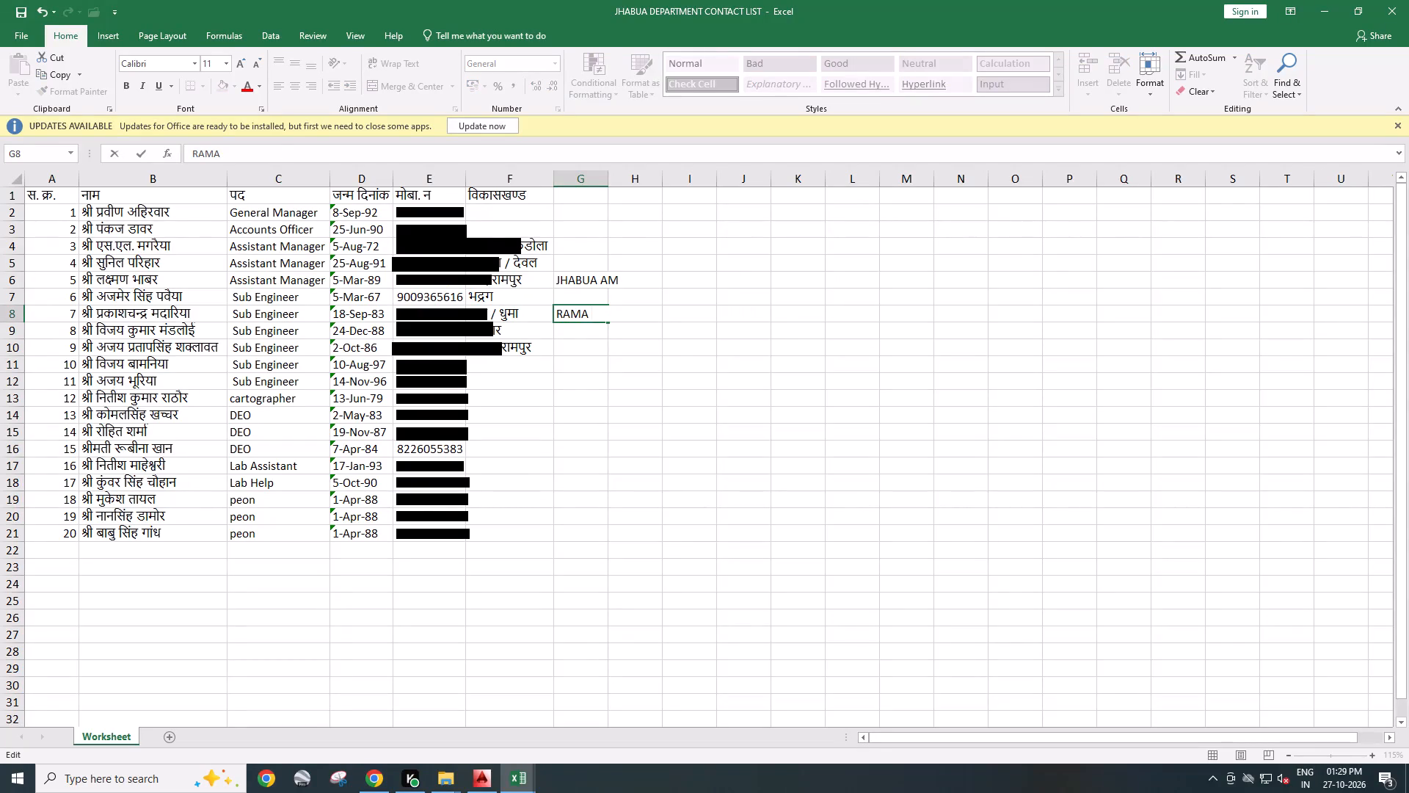
pyautogui.click(639, 365)
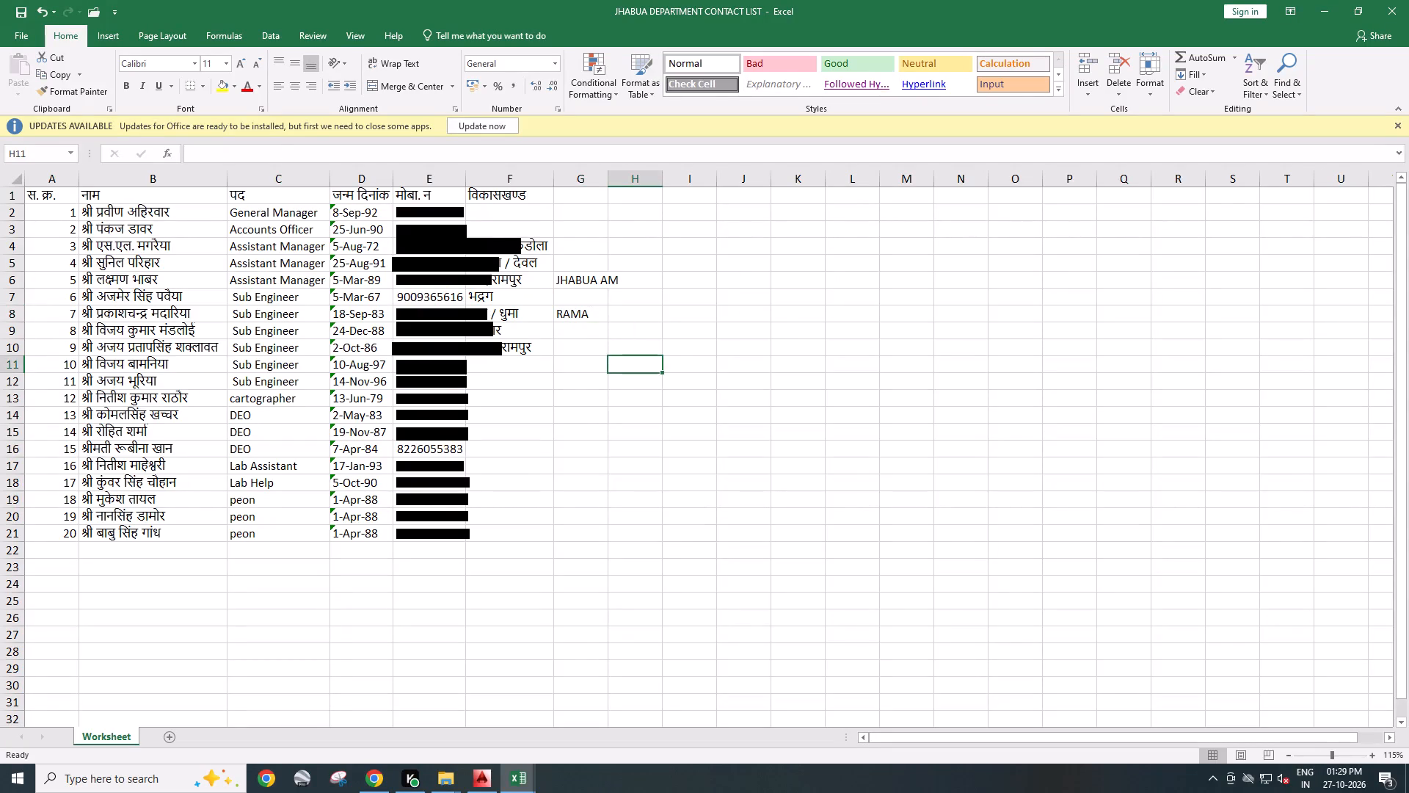
pyautogui.doubleClick(601, 277)
pyautogui.moveTo(602, 278); pyautogui.dragTo(698, 283)
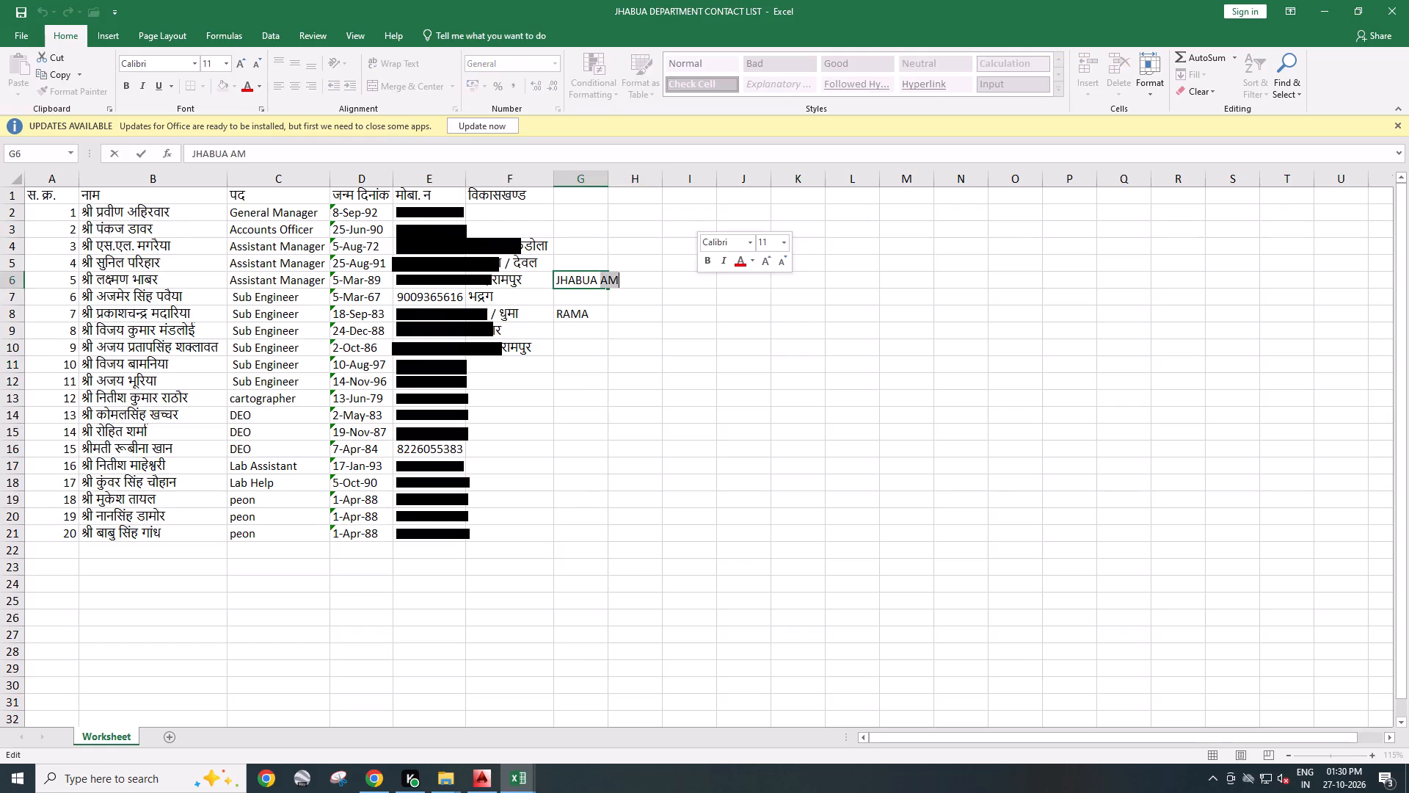
pyautogui.press('BackSpace')
pyautogui.click(669, 387)
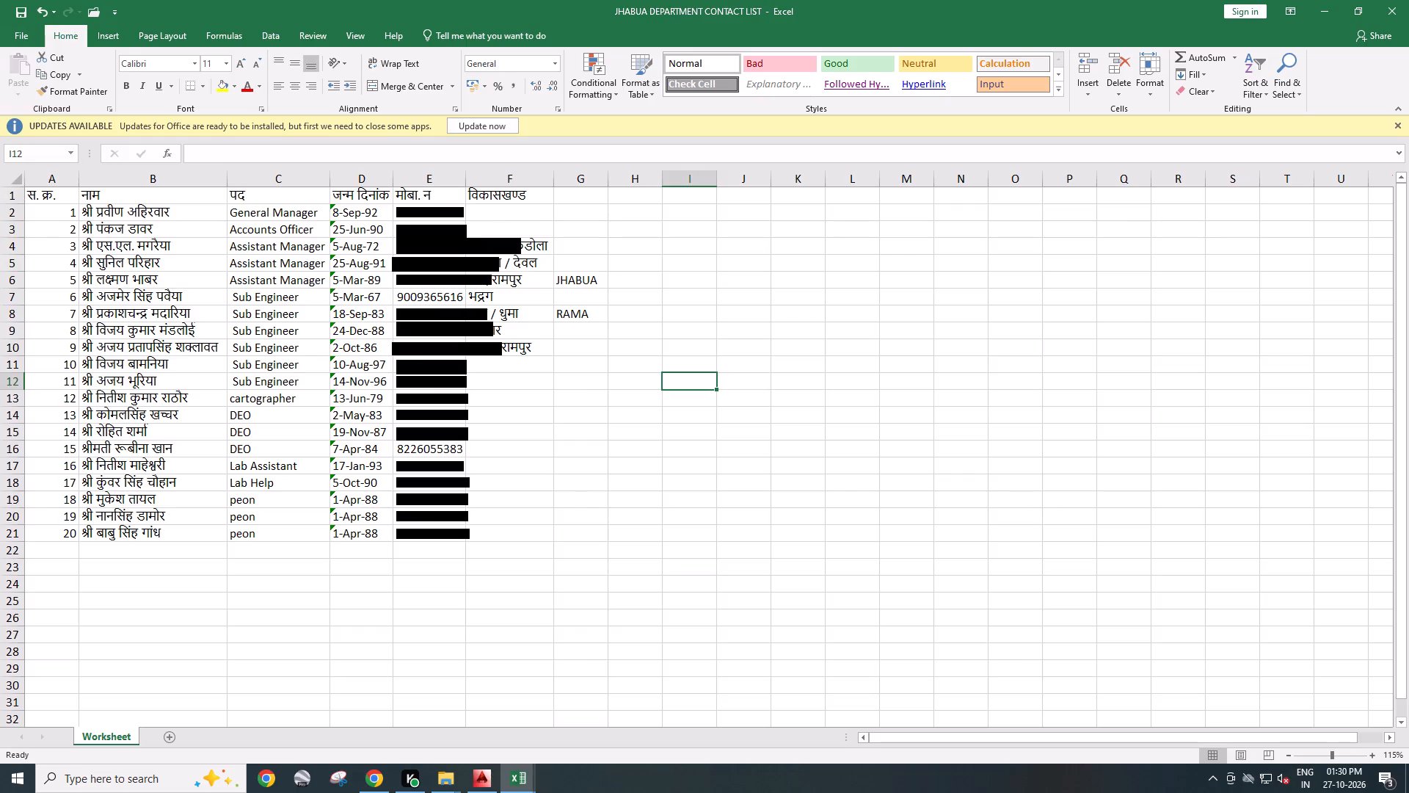
# Enter the block name RANAPUR in cell G10 for the sub engineer in row 10 and save the workbook.
pyautogui.moveTo(449, 216); pyautogui.dragTo(459, 415)
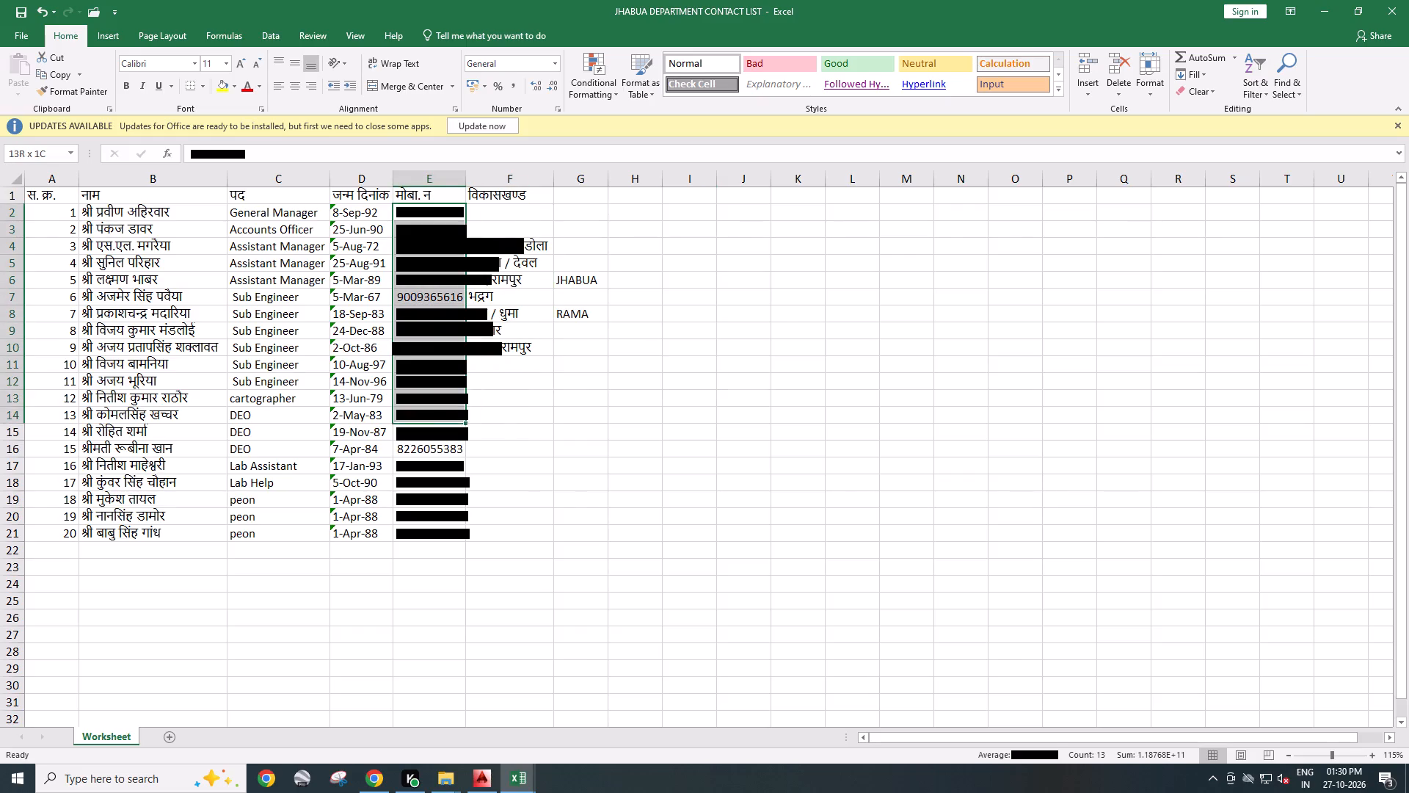
pyautogui.moveTo(459, 415); pyautogui.dragTo(455, 510)
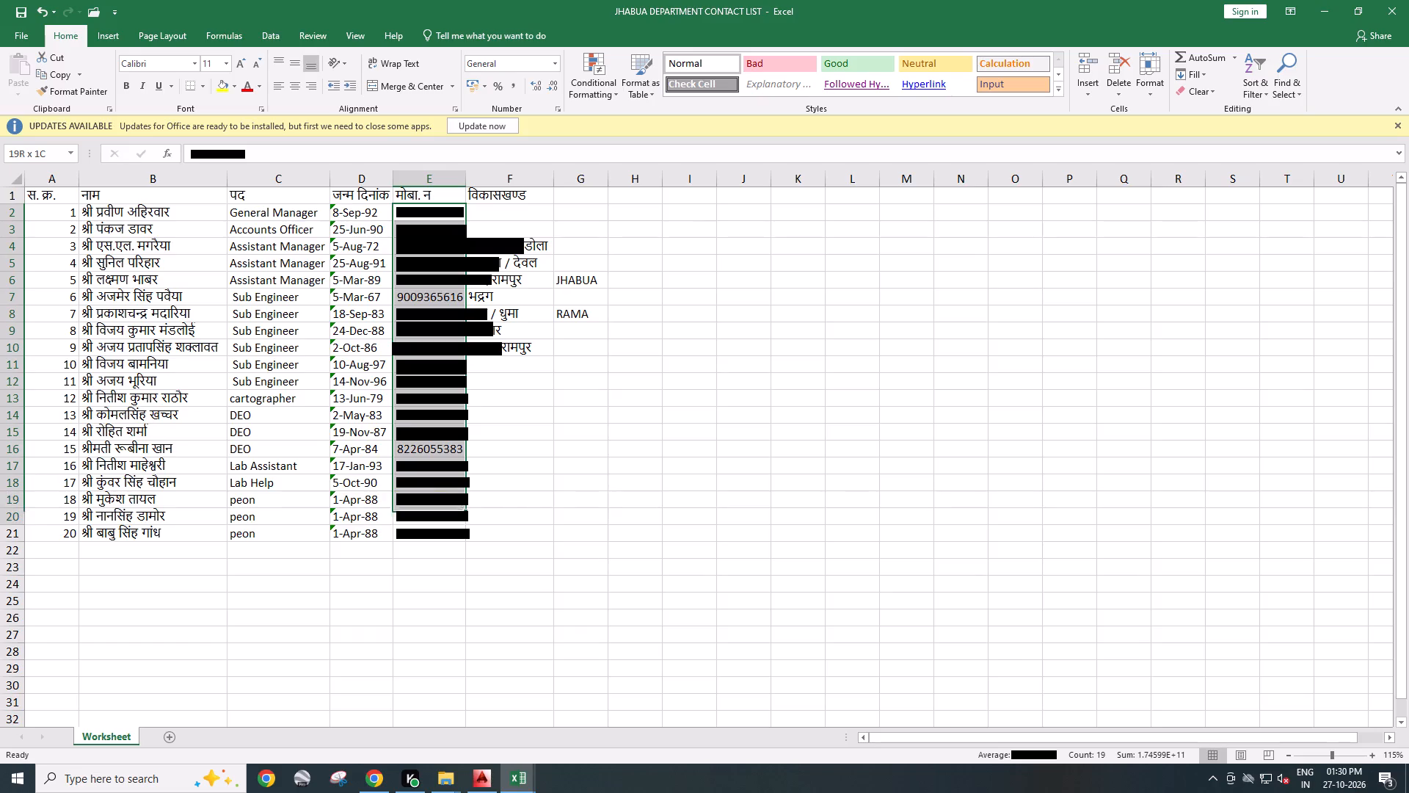
pyautogui.moveTo(455, 510); pyautogui.dragTo(456, 528)
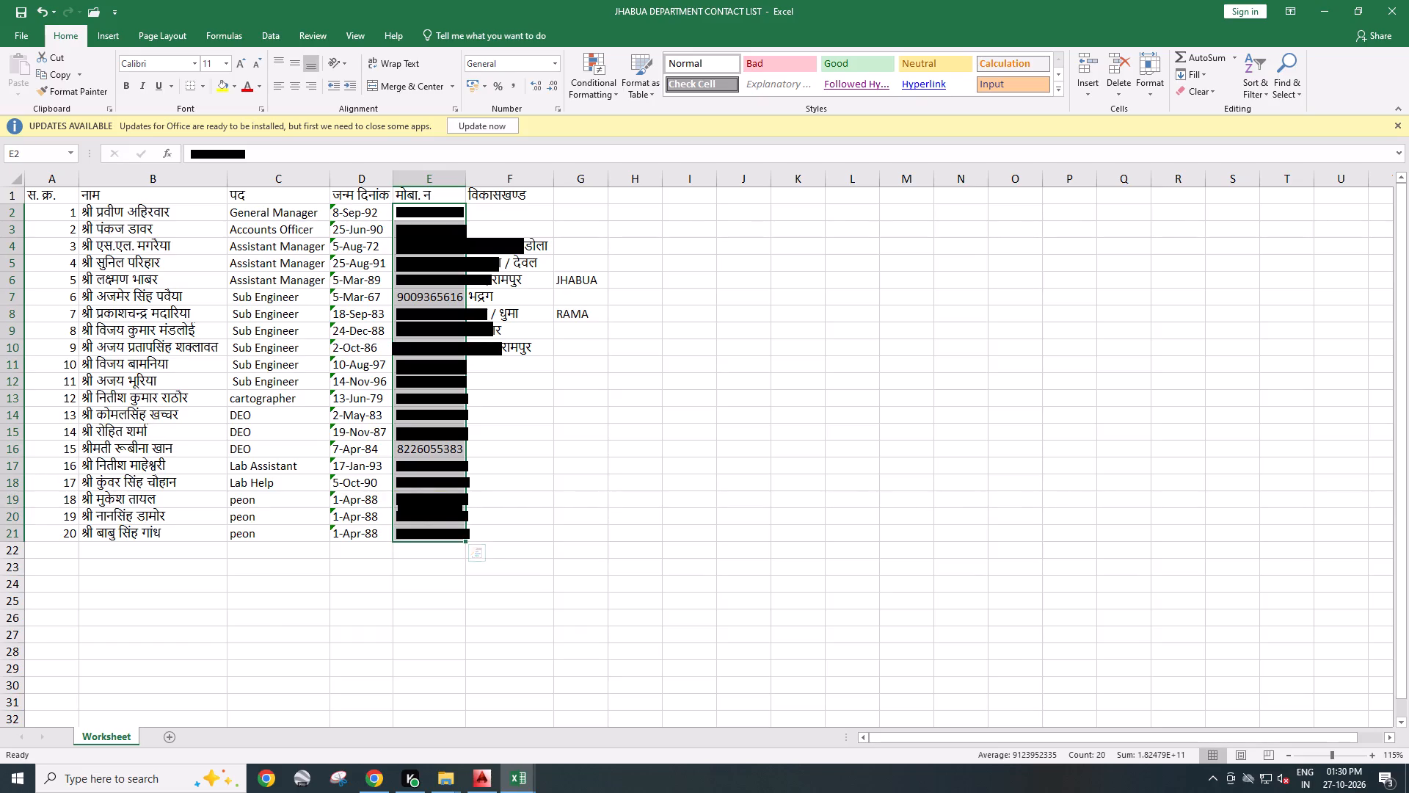
pyautogui.click(454, 349)
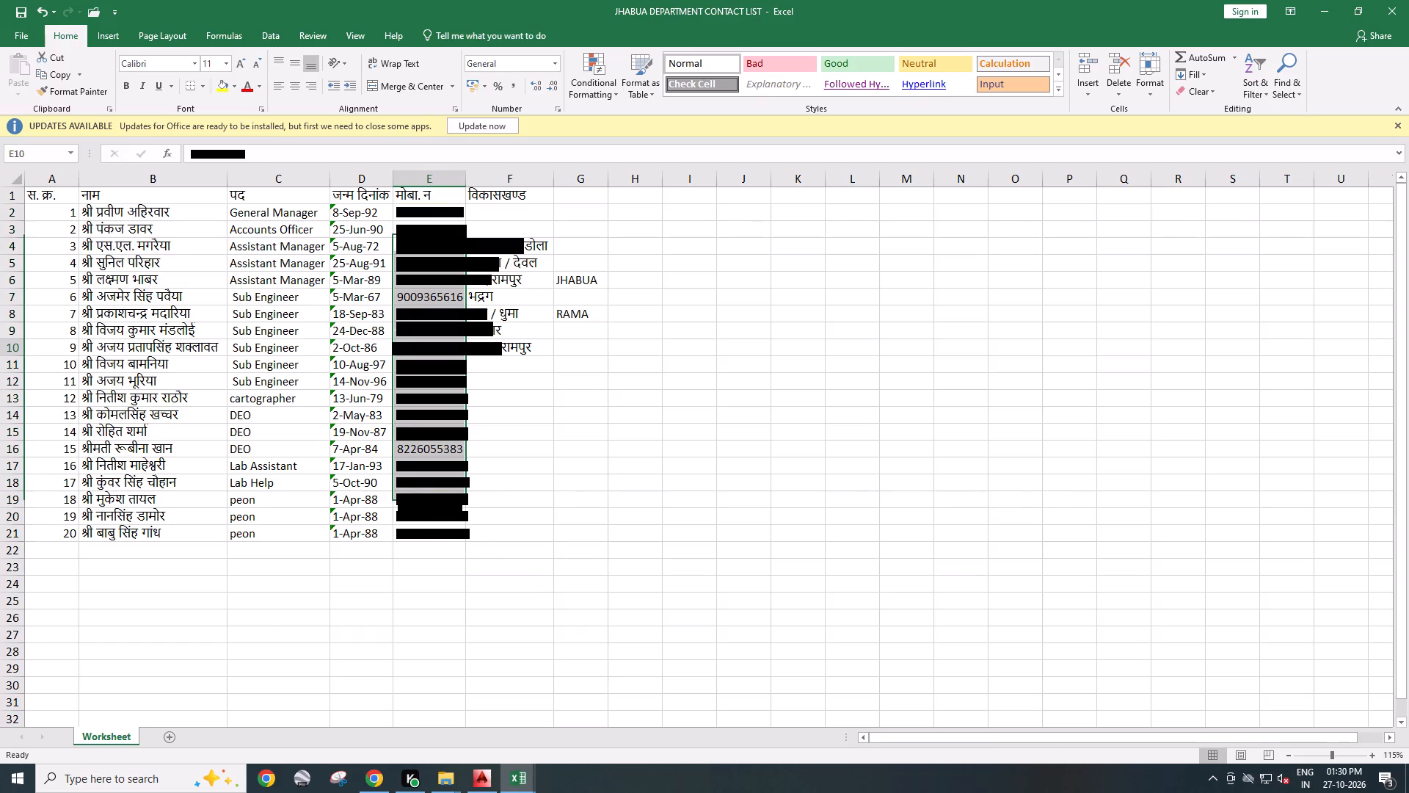
pyautogui.click(571, 347)
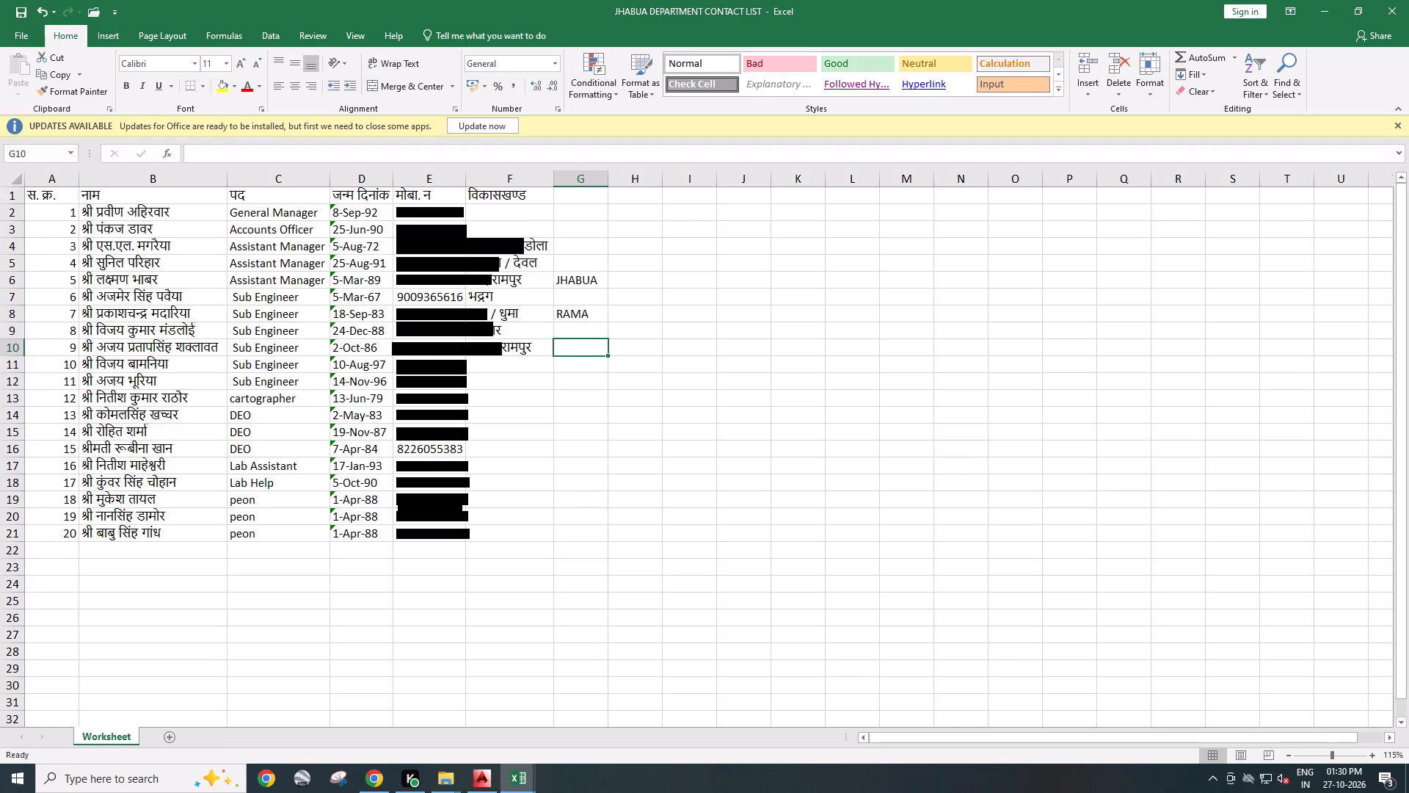
pyautogui.write('RANAPUR')
pyautogui.hotkey('ctrl', 's')
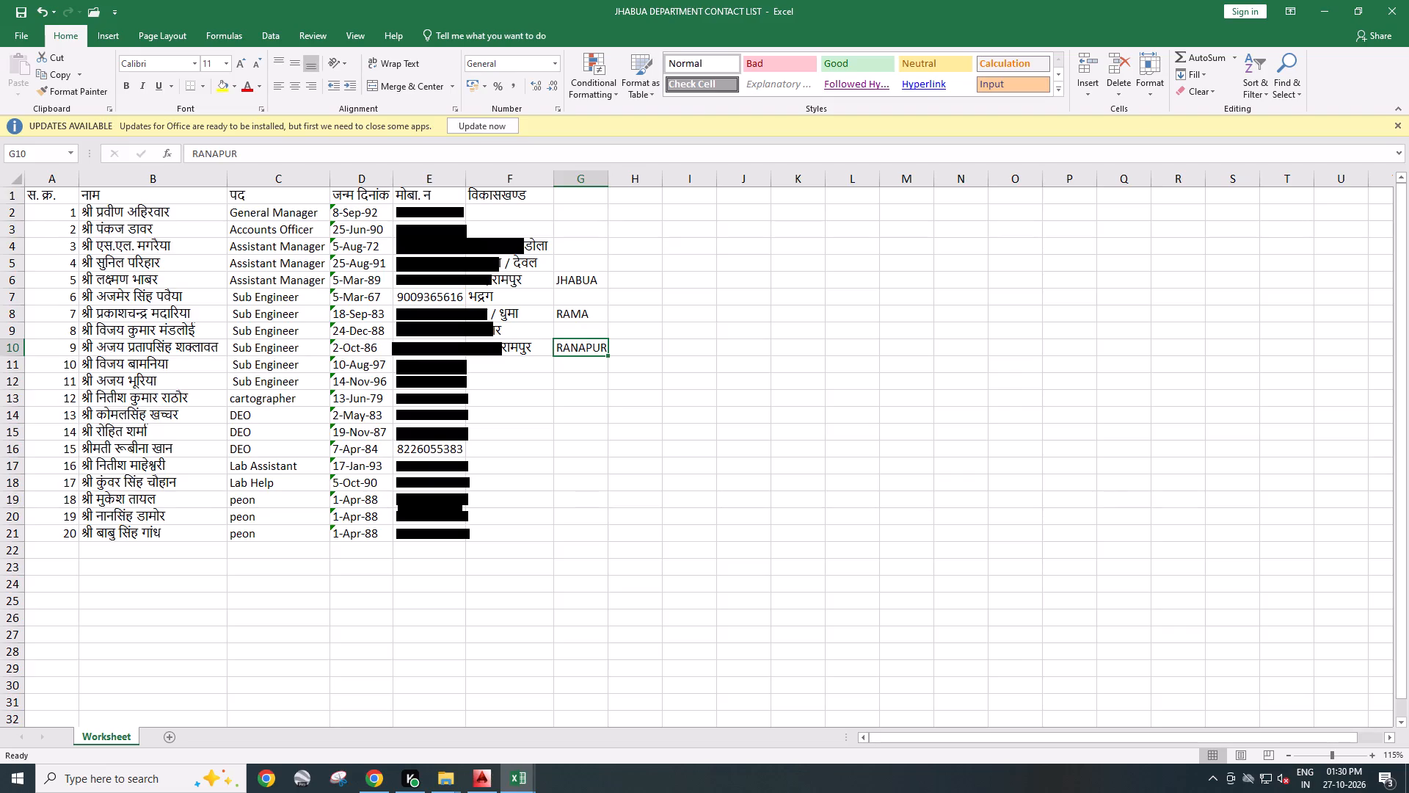
# Enter the block name THANDLA in cell G11 for the sub engineer in row 11.
pyautogui.click(458, 365)
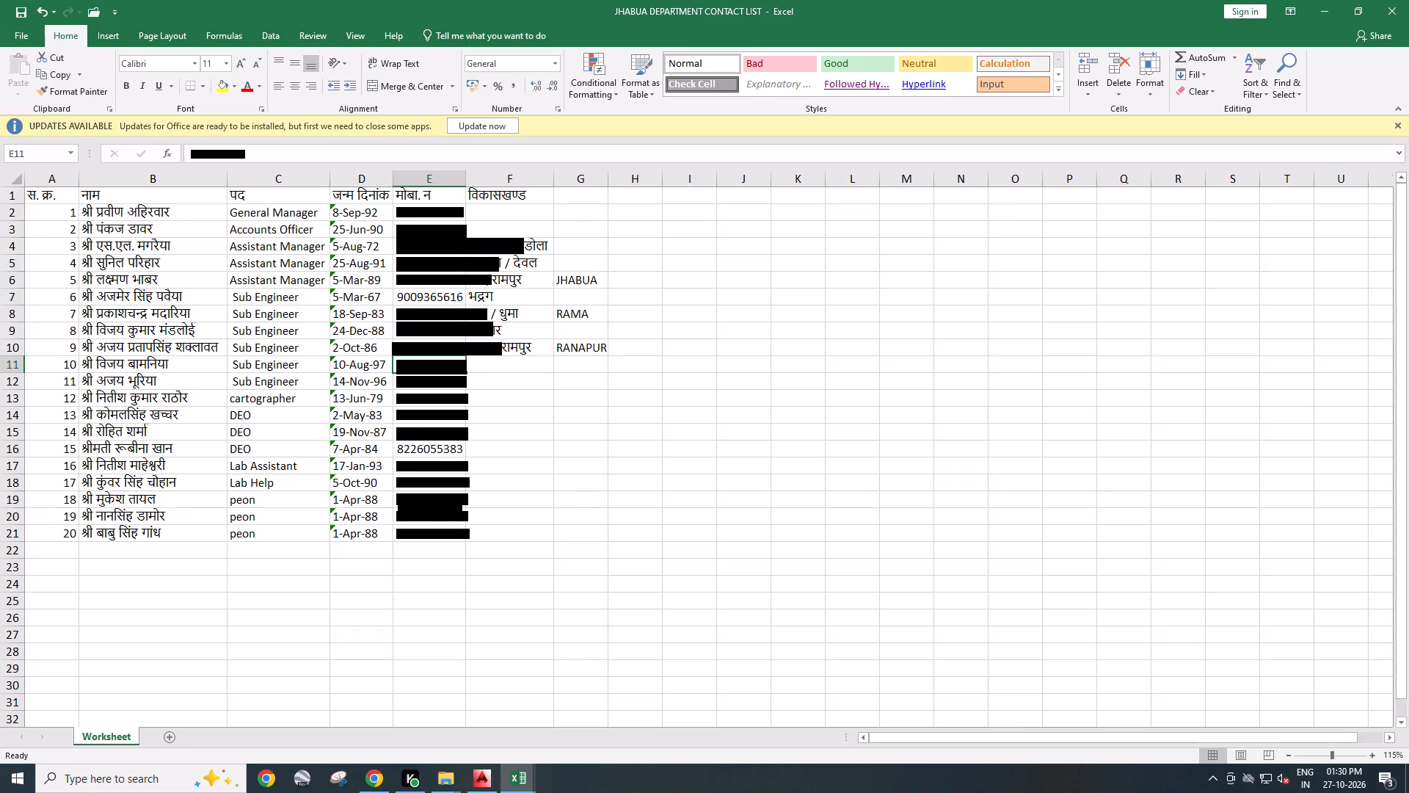
pyautogui.press('Right')
pyautogui.press('Right')
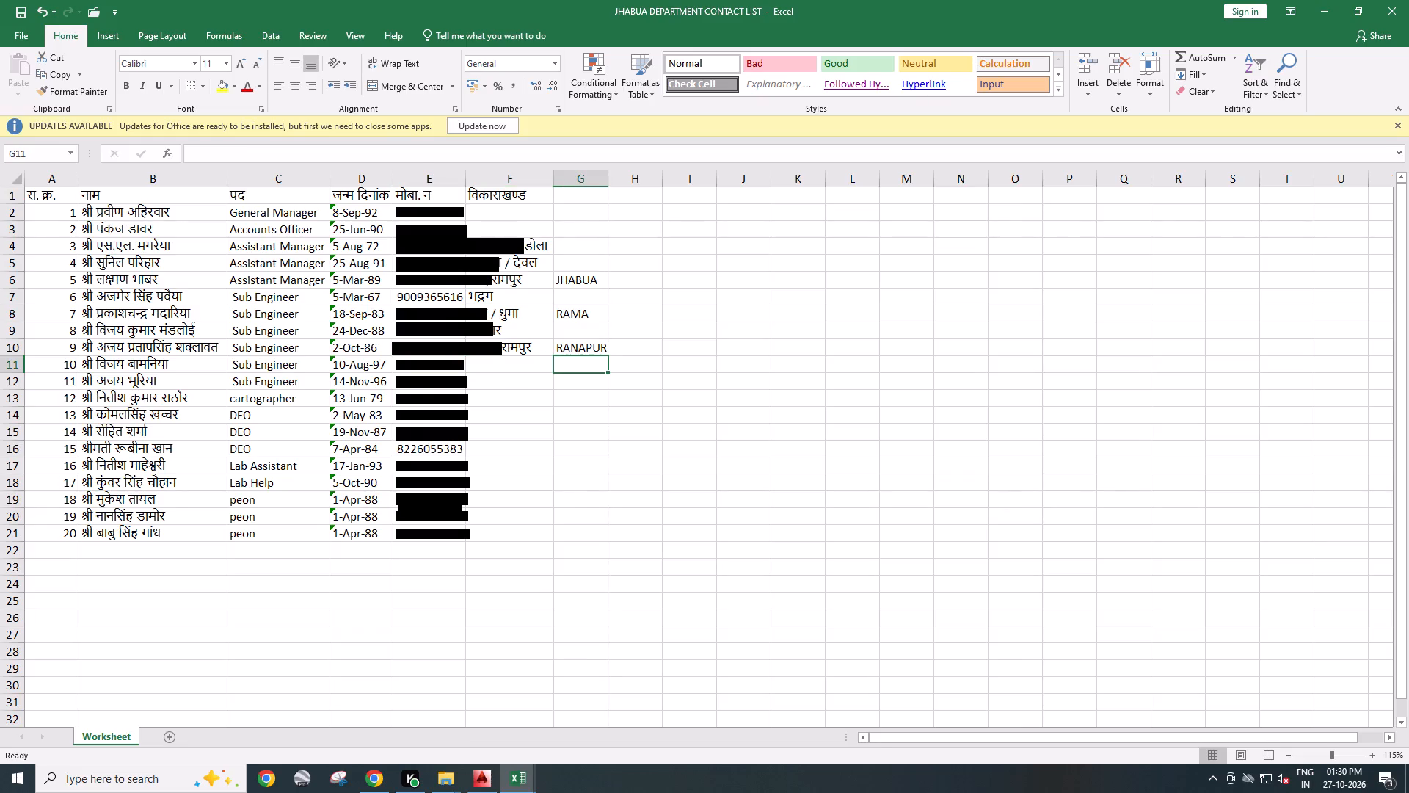
pyautogui.write('THAND')
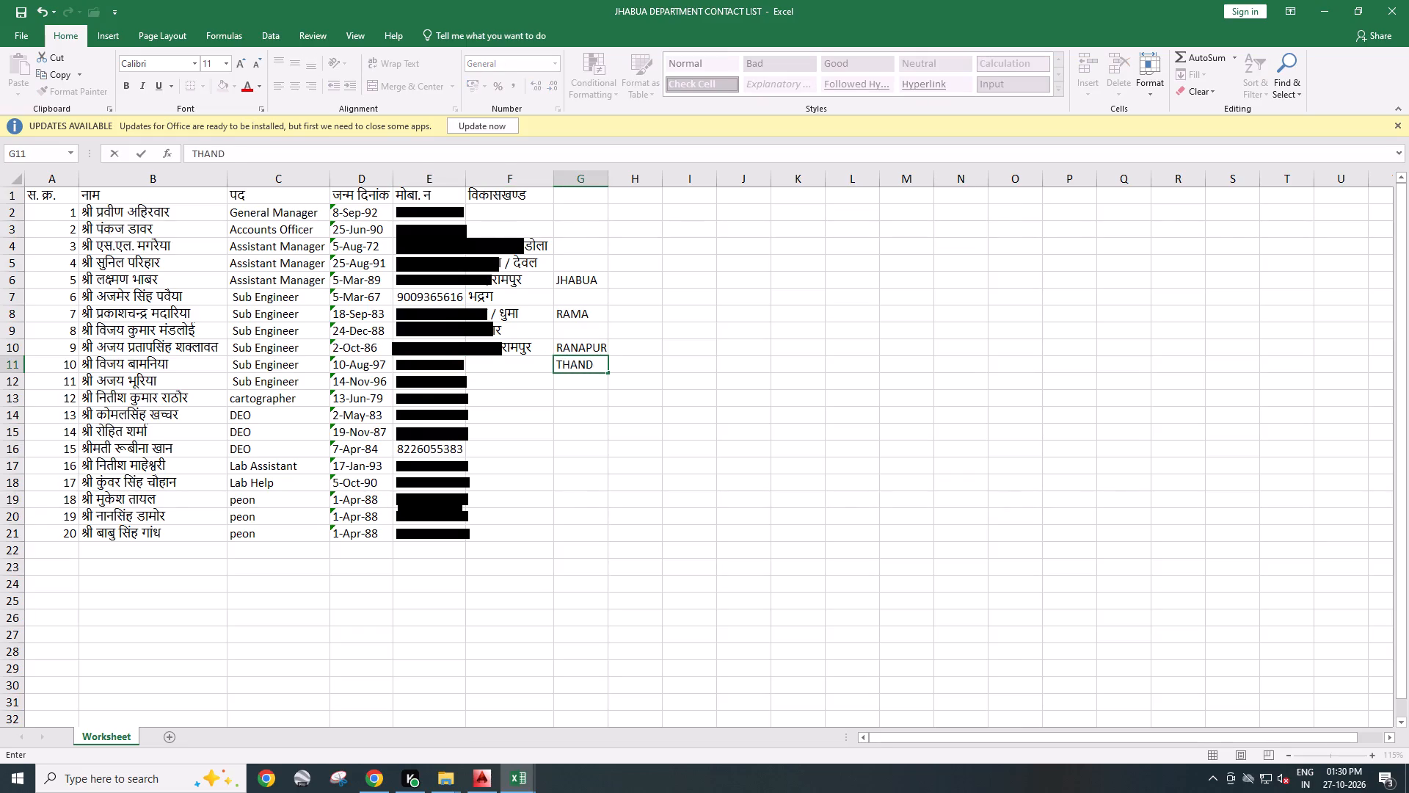
pyautogui.write('LA')
pyautogui.click(531, 447)
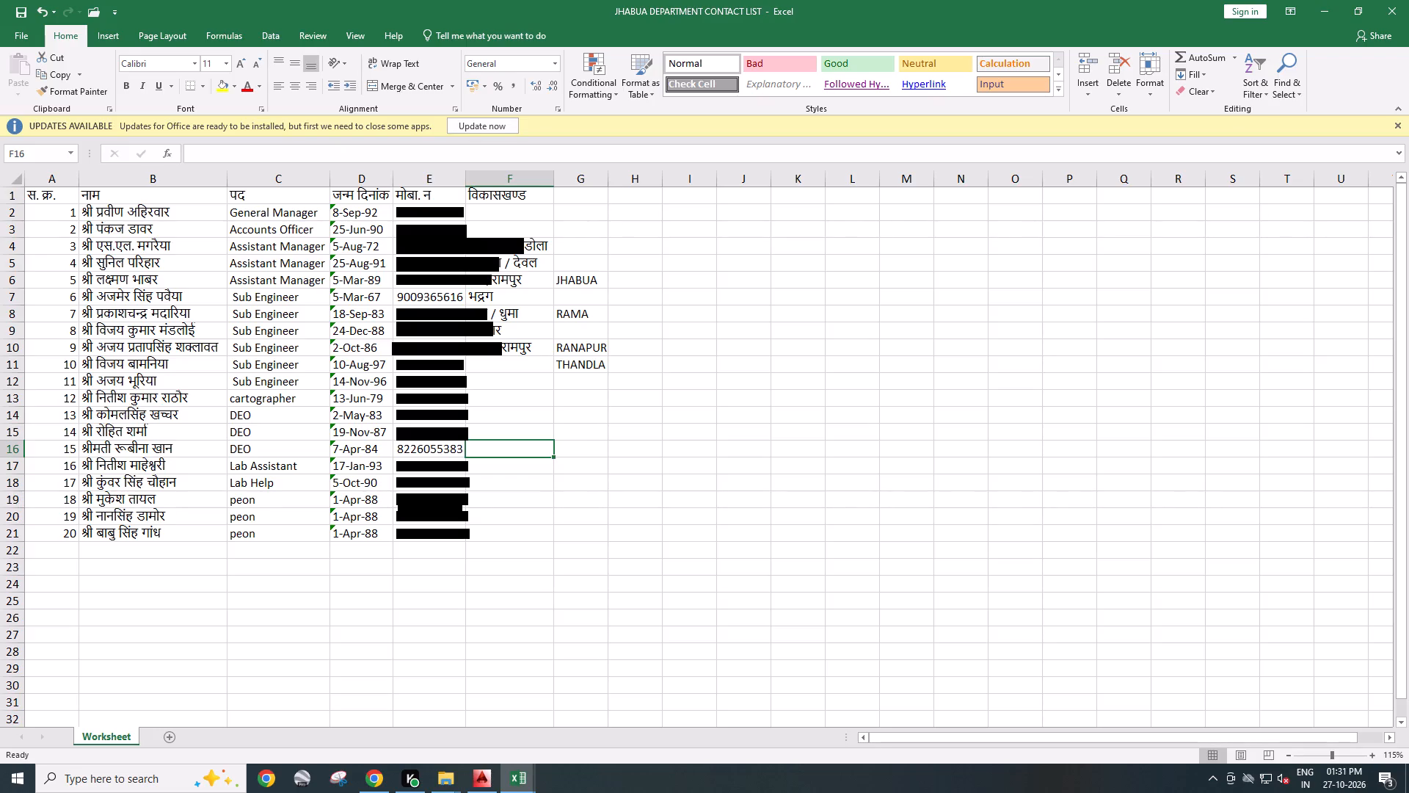
# Enter the block name PETLAWAD in cell G9 for the sub engineer in row 9.
pyautogui.moveTo(459, 212); pyautogui.dragTo(457, 274)
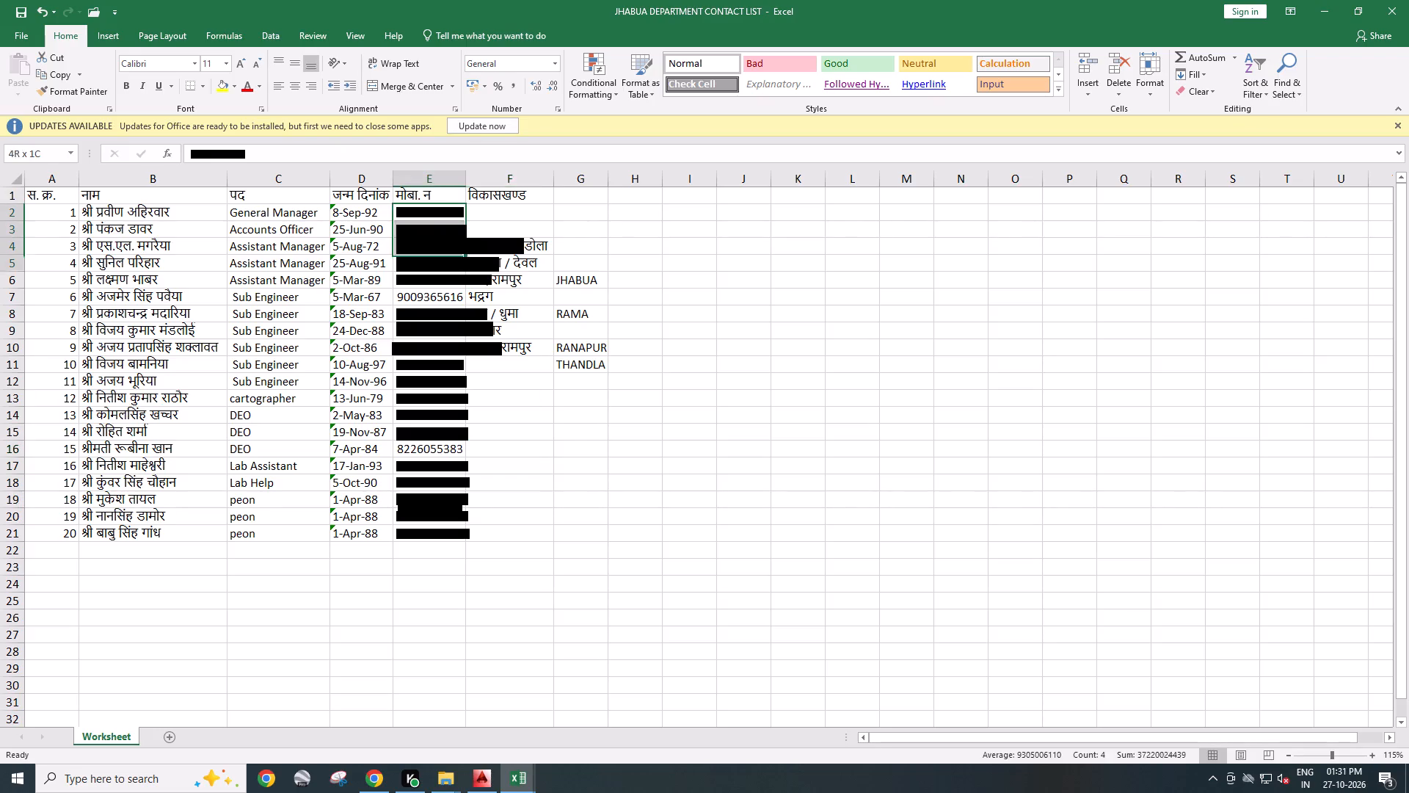
pyautogui.moveTo(457, 274); pyautogui.dragTo(451, 531)
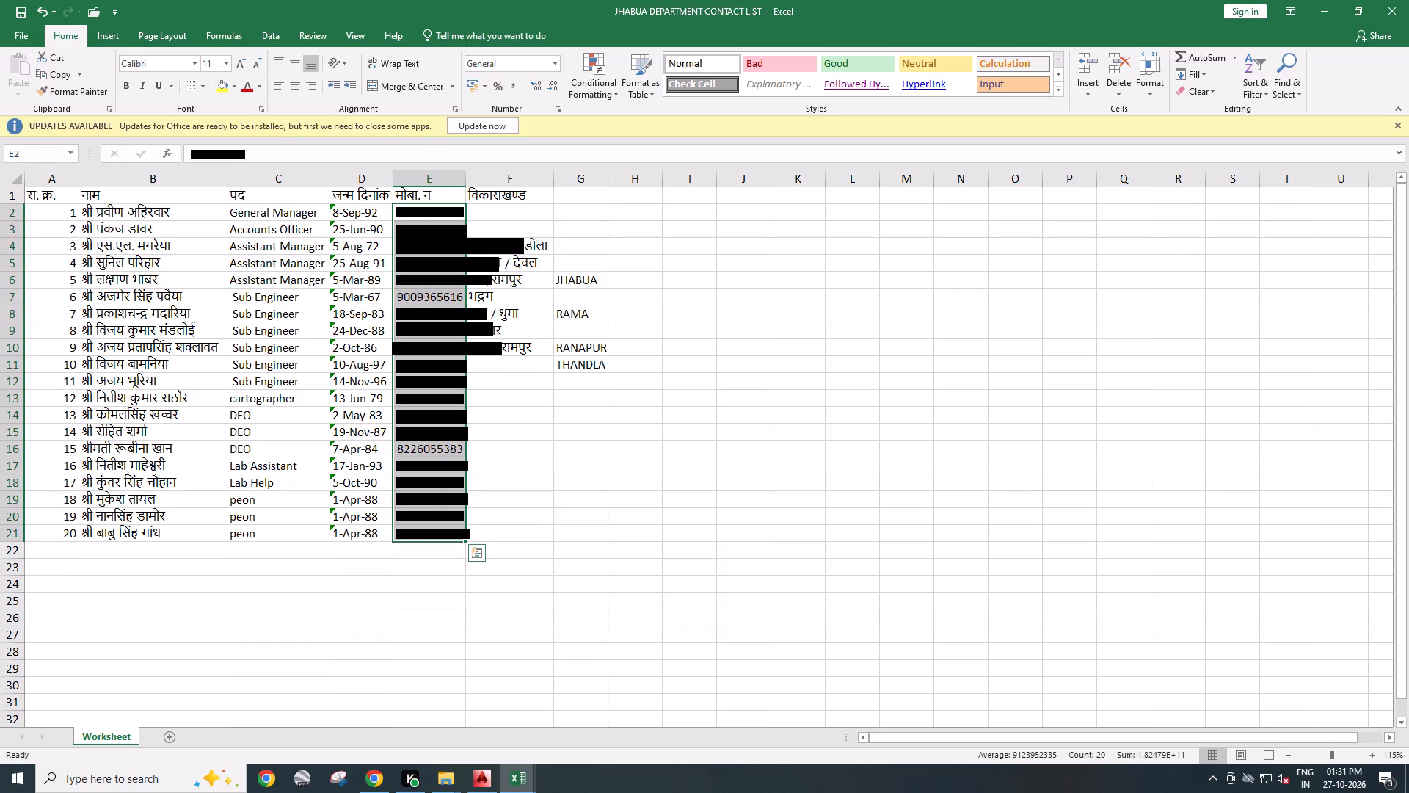
pyautogui.click(513, 399)
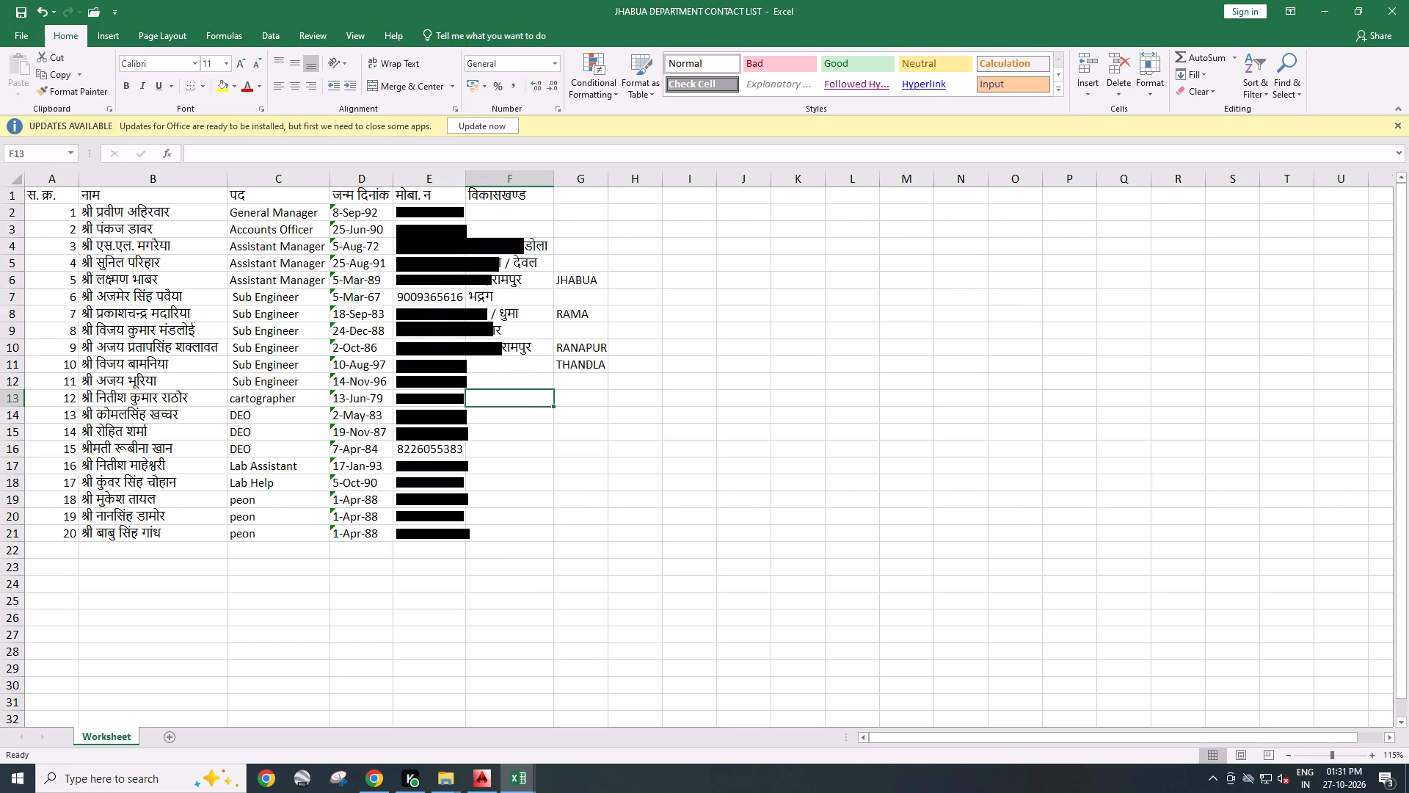
pyautogui.click(197, 328)
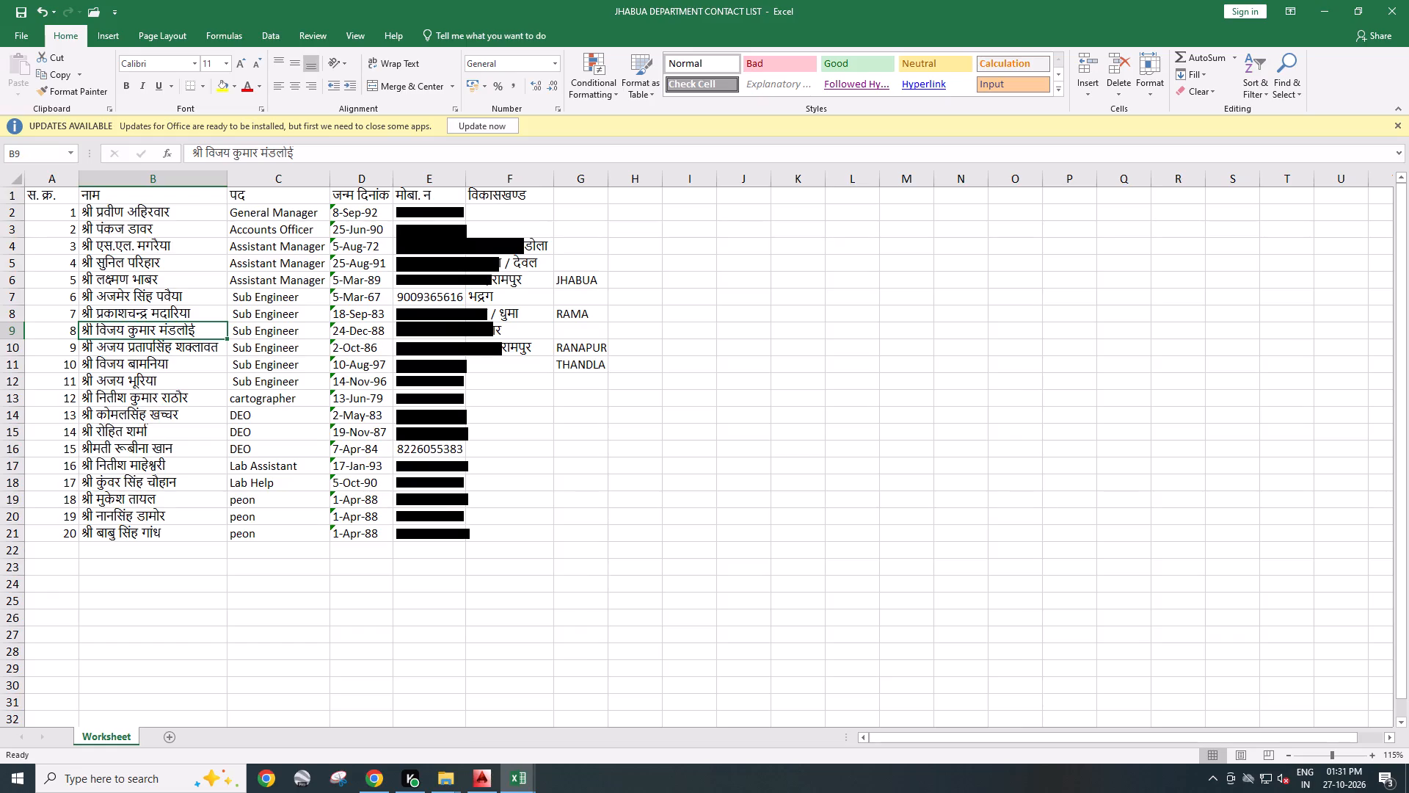
pyautogui.click(487, 334)
pyautogui.click(456, 328)
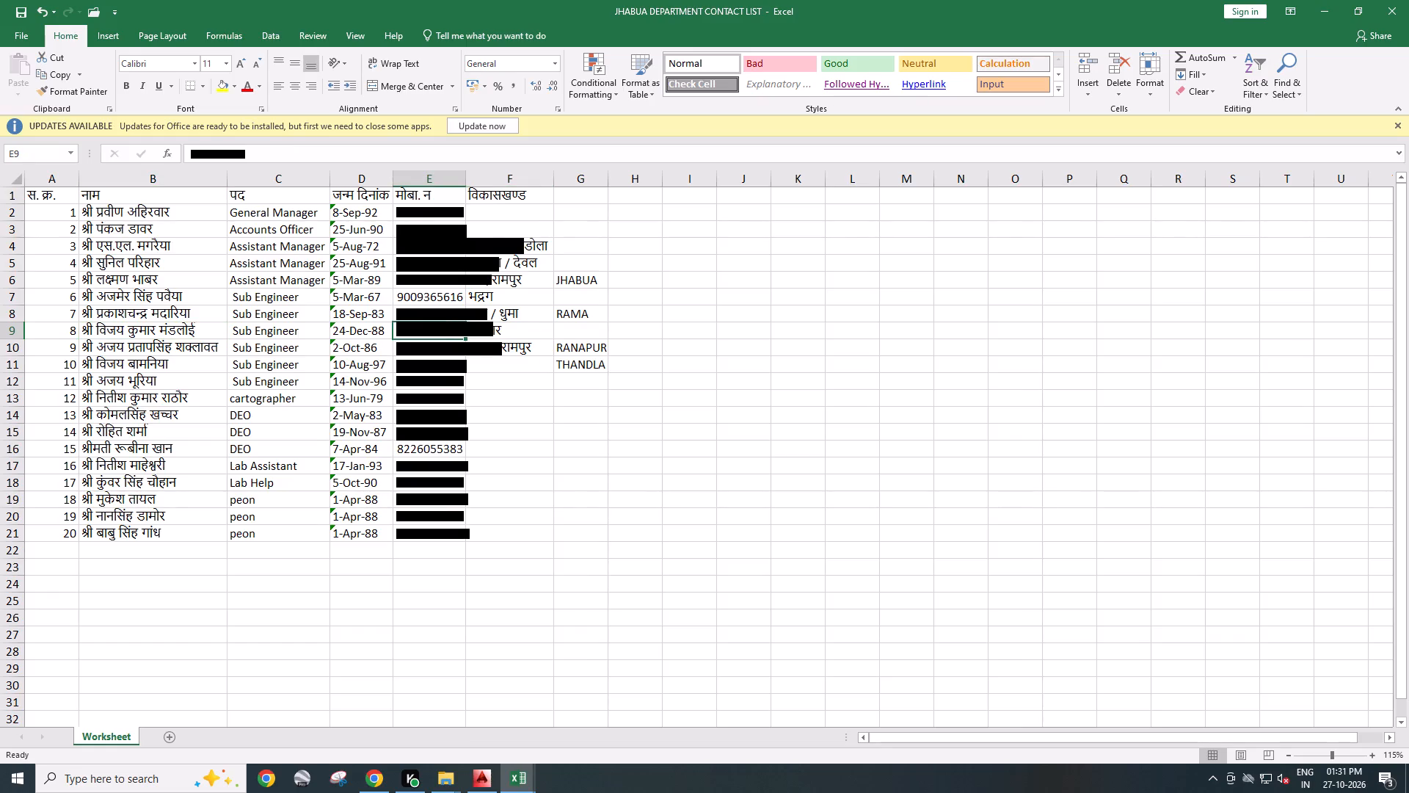
pyautogui.click(571, 333)
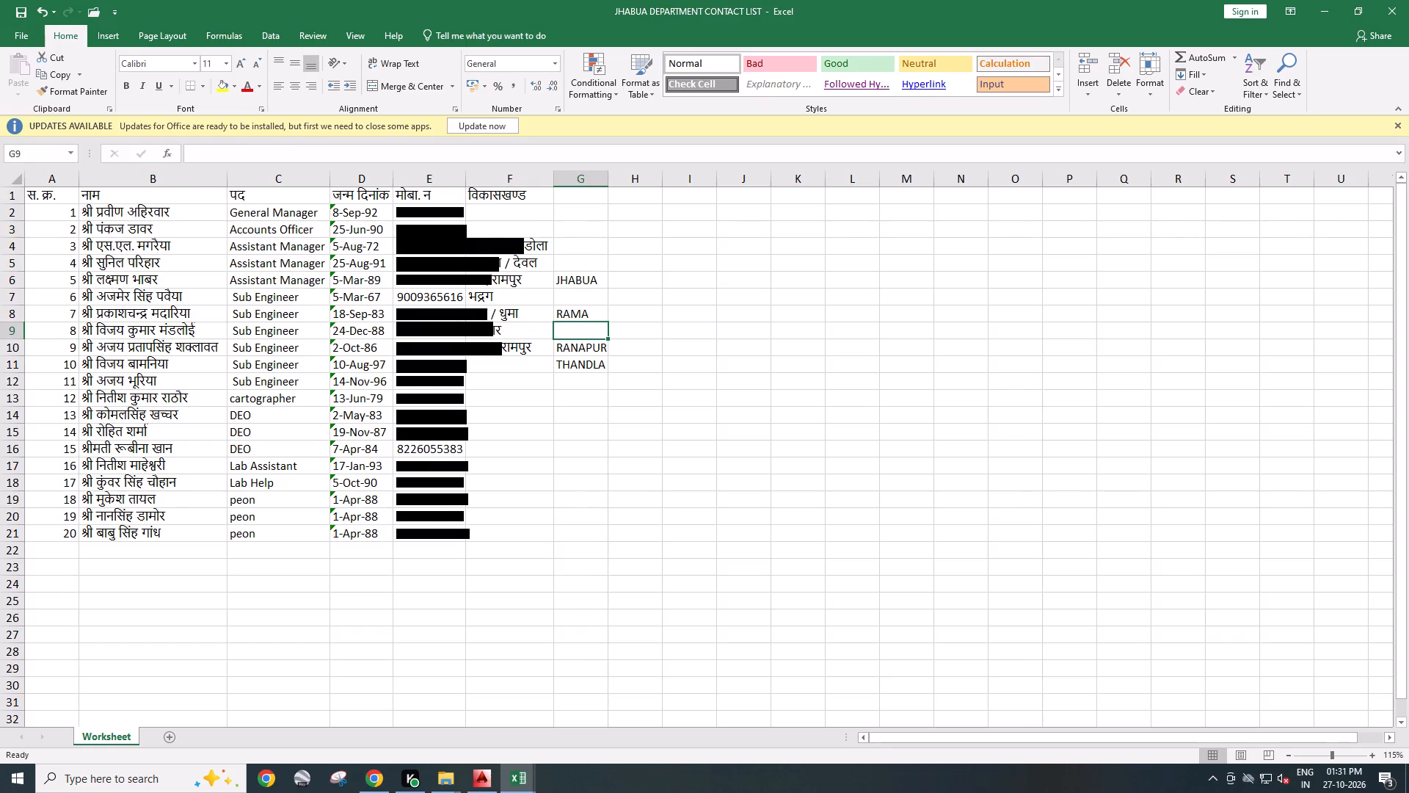
pyautogui.write('PE')
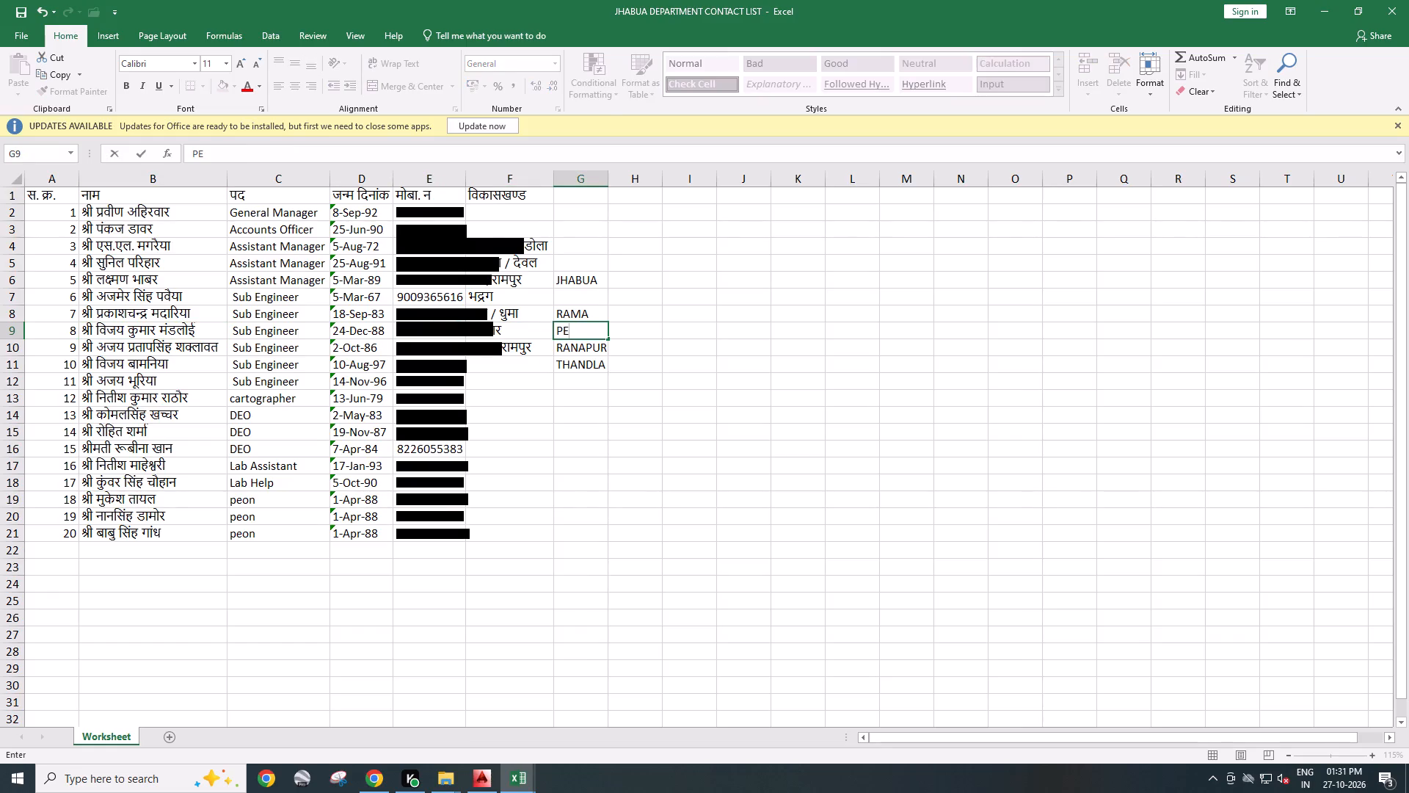
pyautogui.press('t')
pyautogui.write('LAWAD')
pyautogui.click(645, 421)
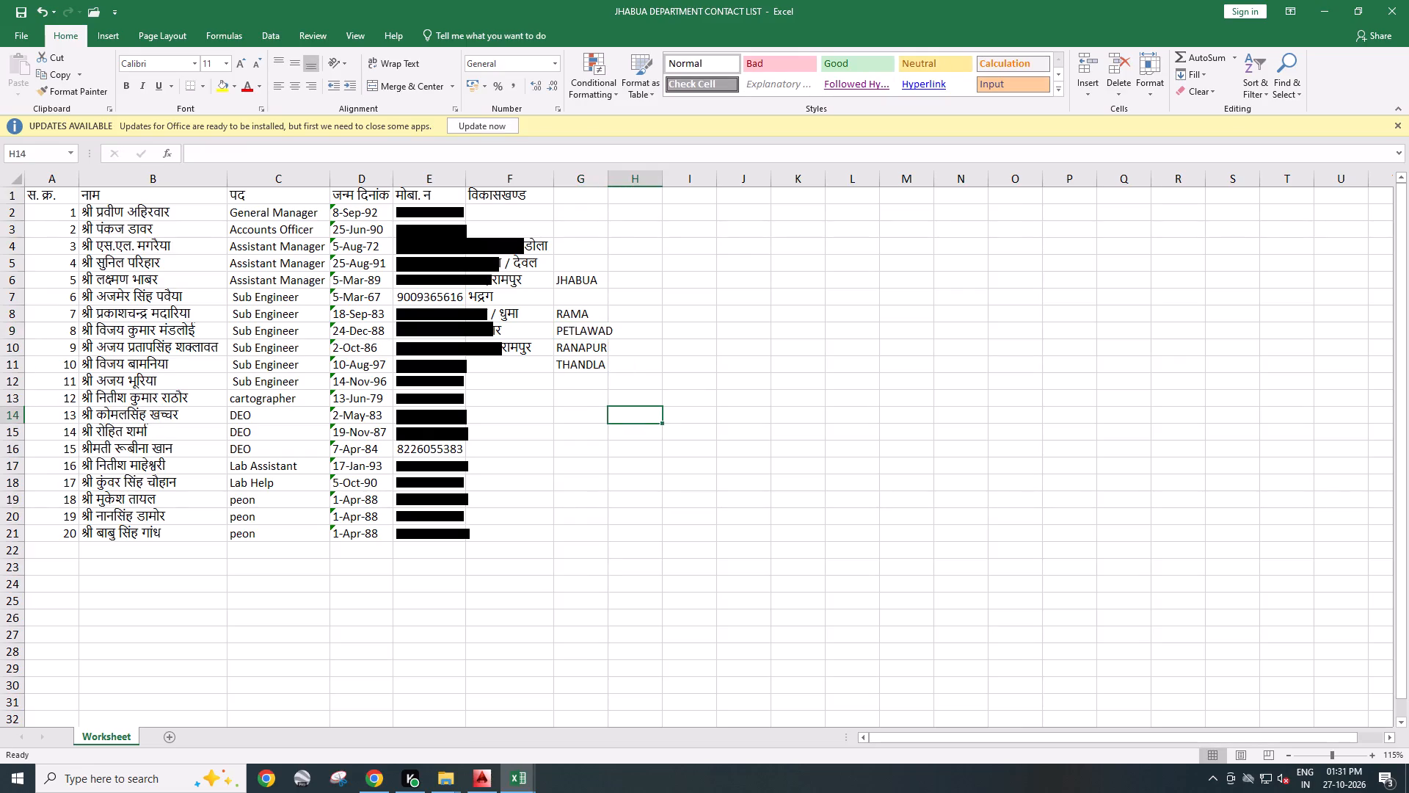
# Open the JHABUA DEPARTMENT CONTACT LIST JPEG from the project folder and examine its handwritten block column, returning to the contact list workbook.
pyautogui.moveTo(502, 242); pyautogui.dragTo(511, 355)
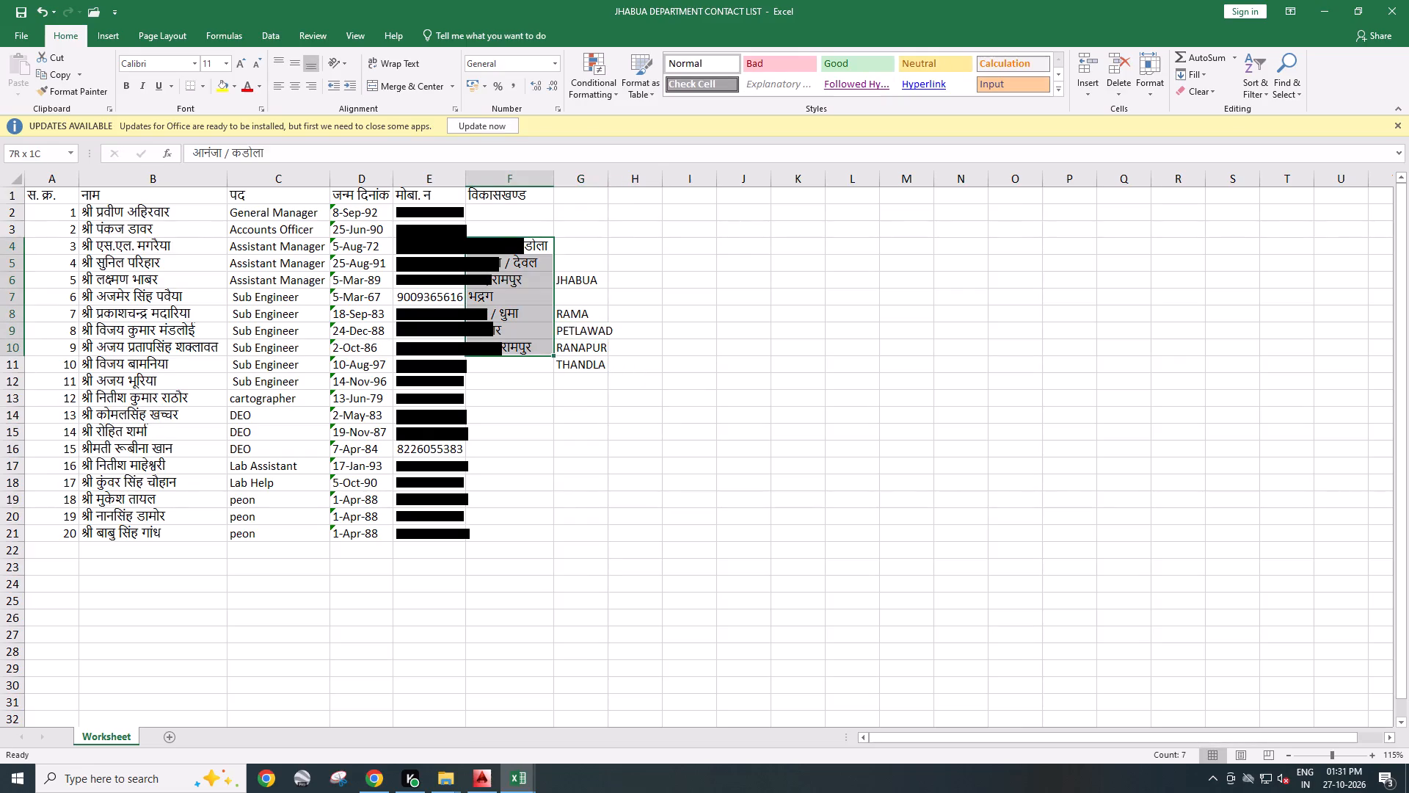
pyautogui.click(498, 293)
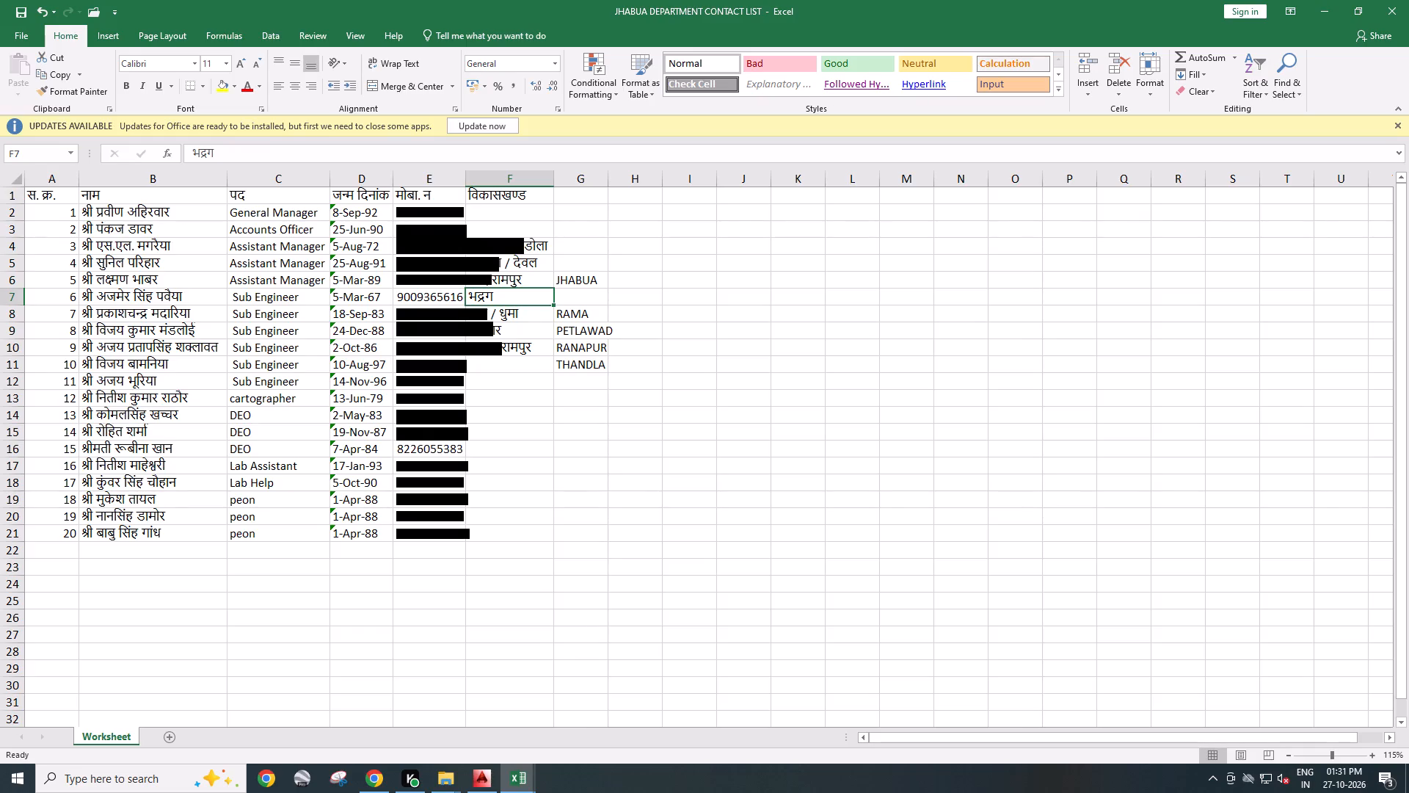
pyautogui.click(447, 770)
pyautogui.click(537, 710)
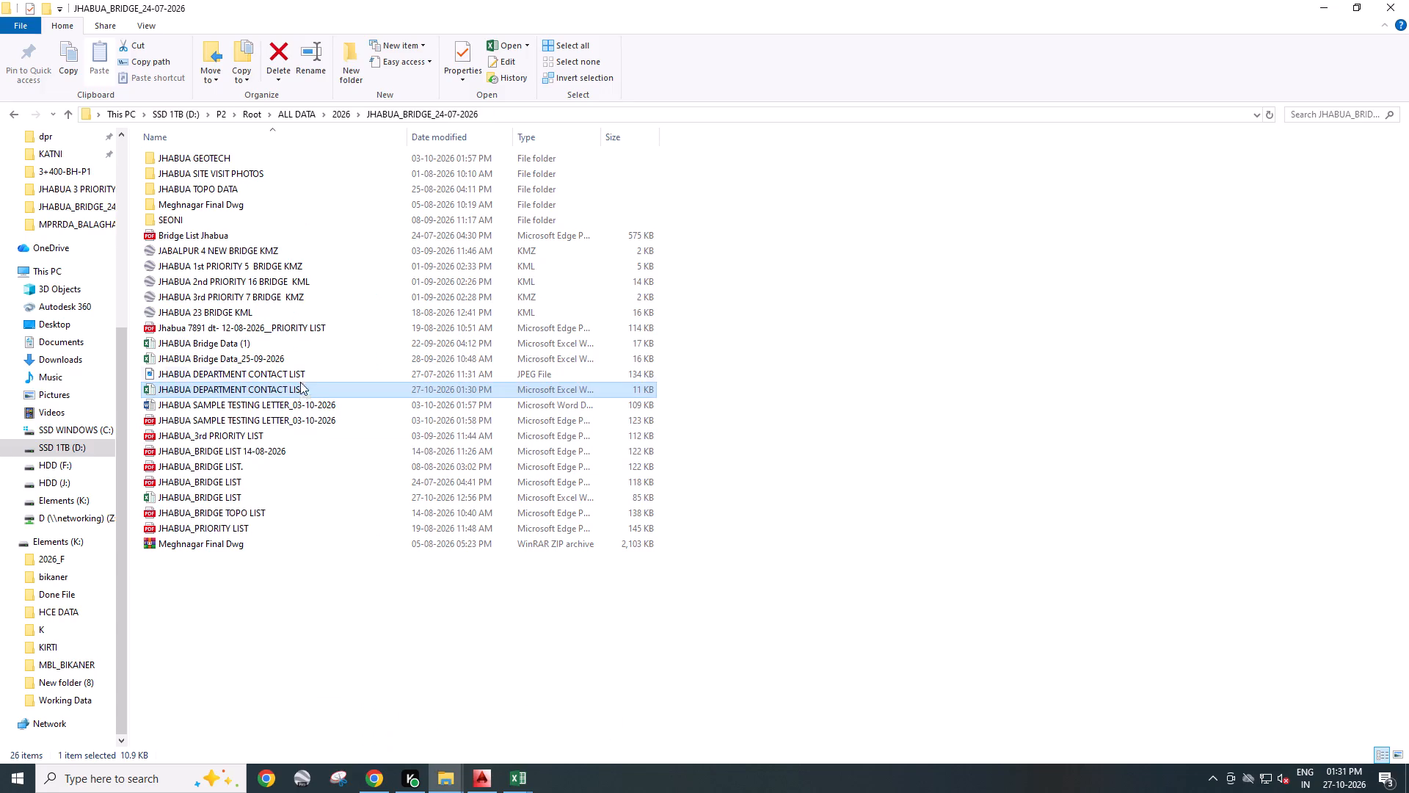
pyautogui.doubleClick(299, 375)
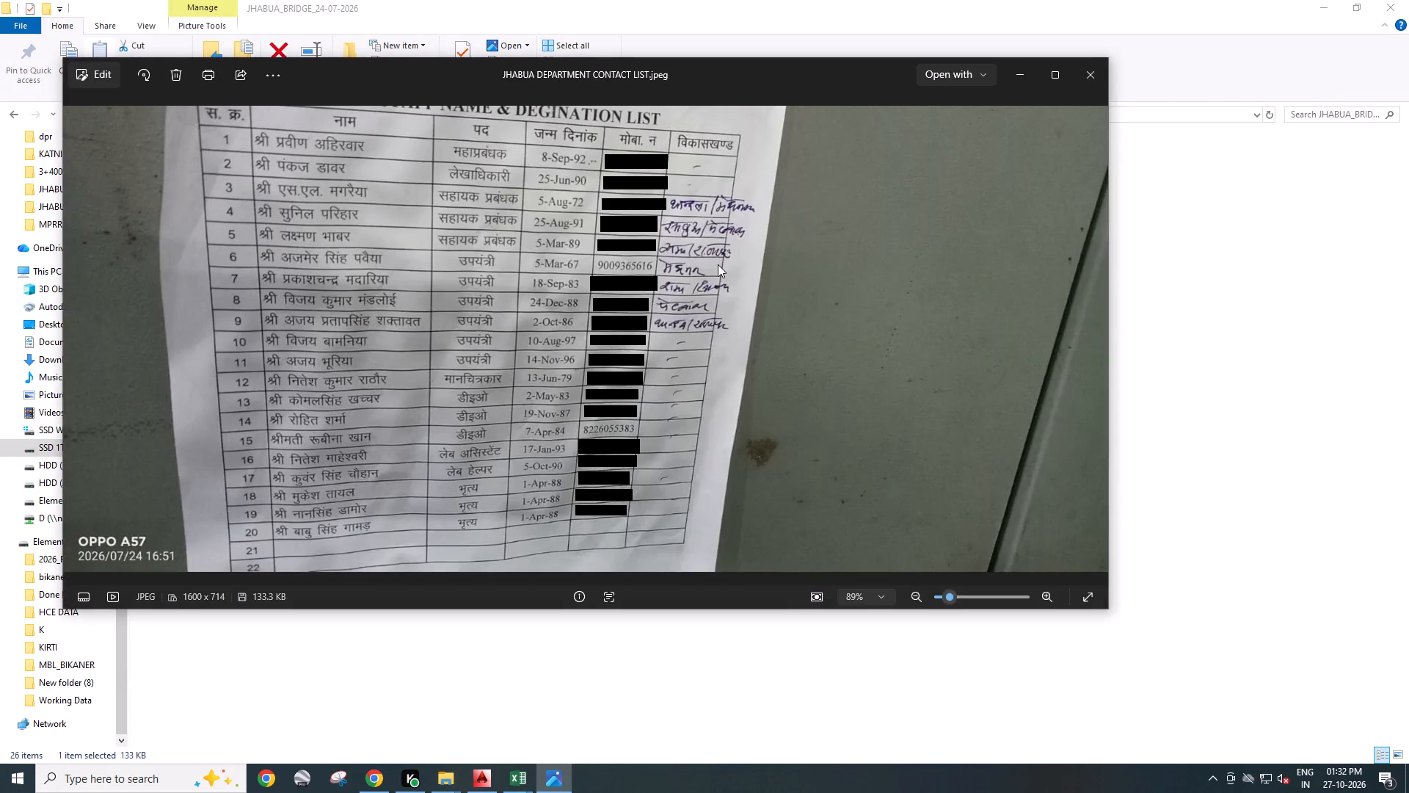
pyautogui.scroll(5, 718, 262)
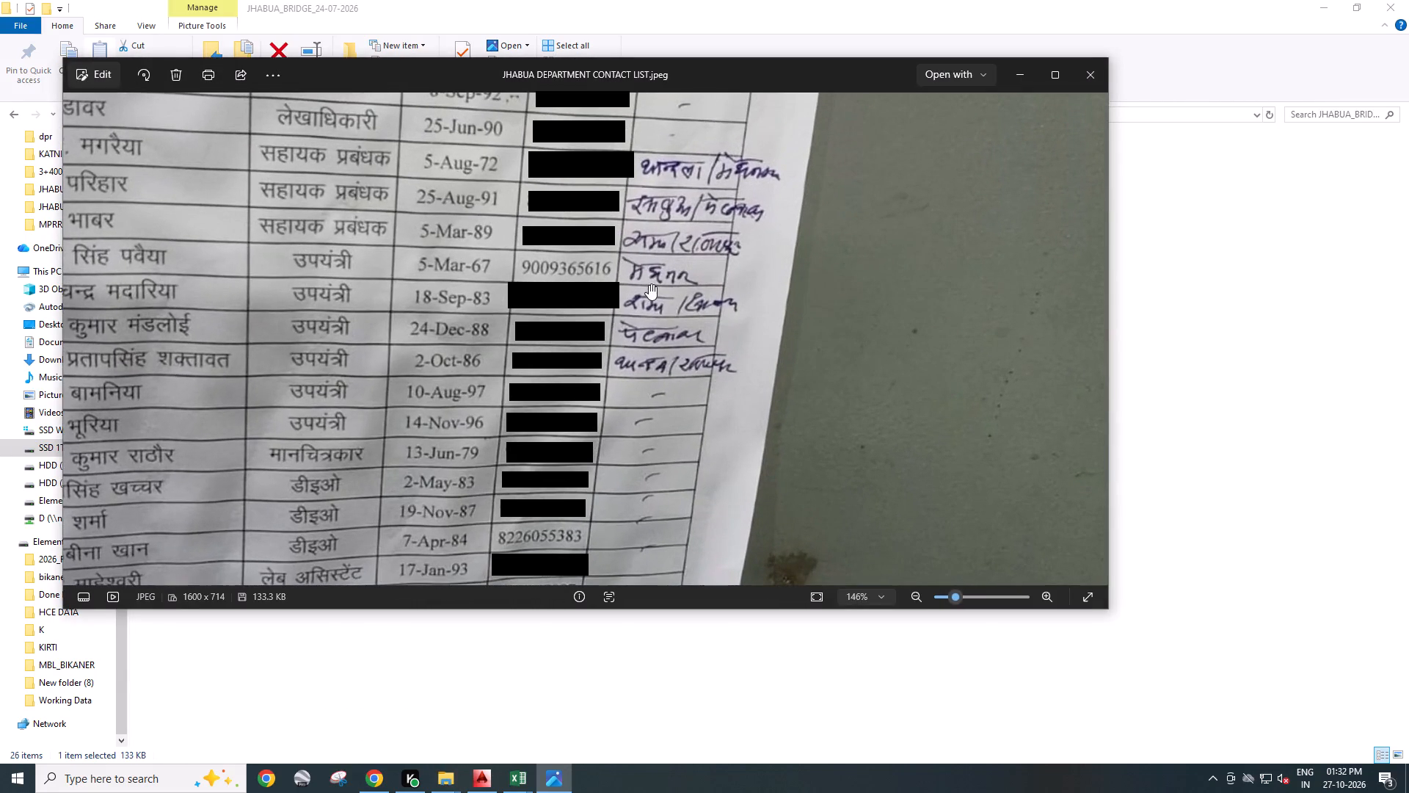
pyautogui.scroll(-3, 696, 306)
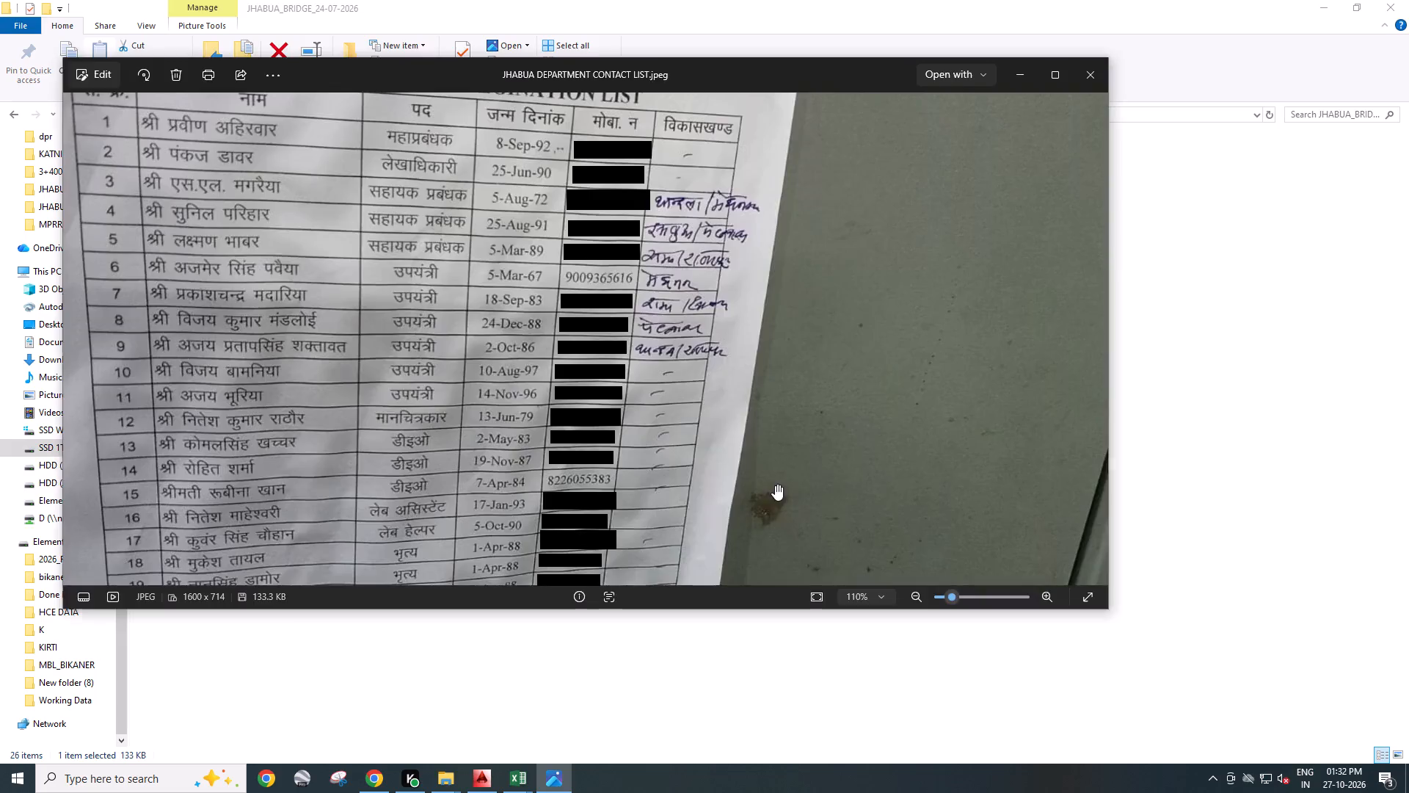
pyautogui.hotkey('alt', 'Tab')
pyautogui.hotkey('alt', 'Tab')
pyautogui.click(523, 775)
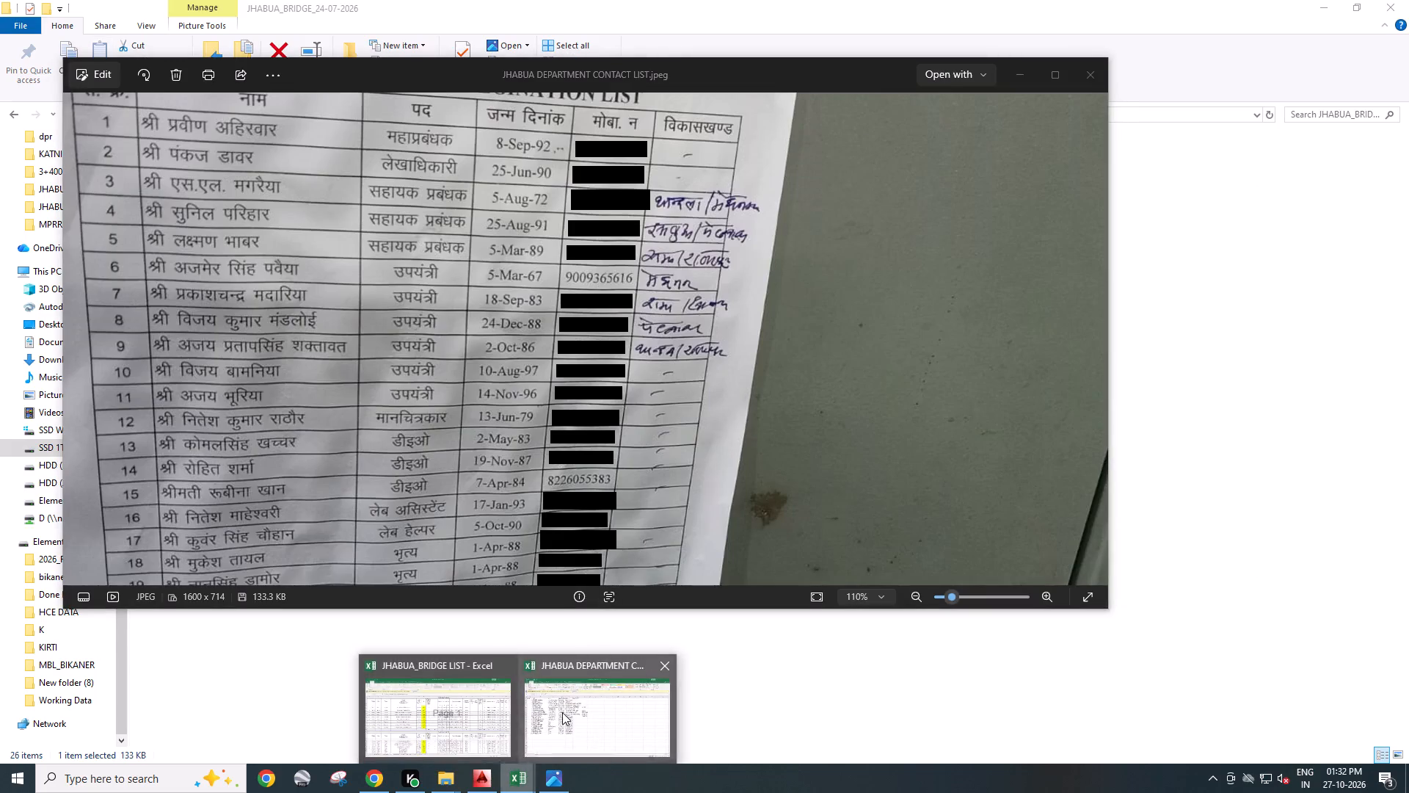
pyautogui.click(562, 712)
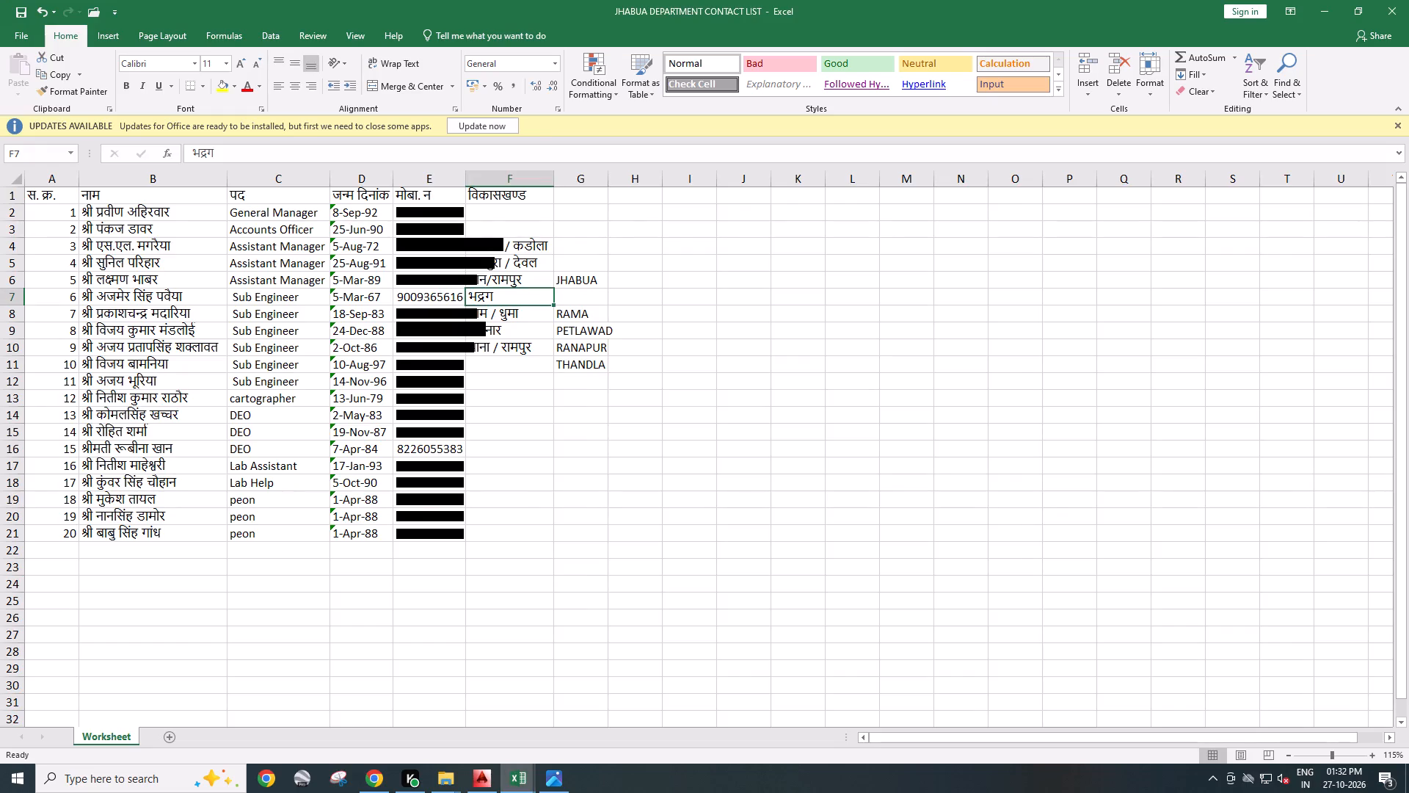
# Enter the block name MEGHNAGAR in cell G7 for the sub engineer in row 7 and save the workbook.
pyautogui.hotkey('alt', 'Tab')
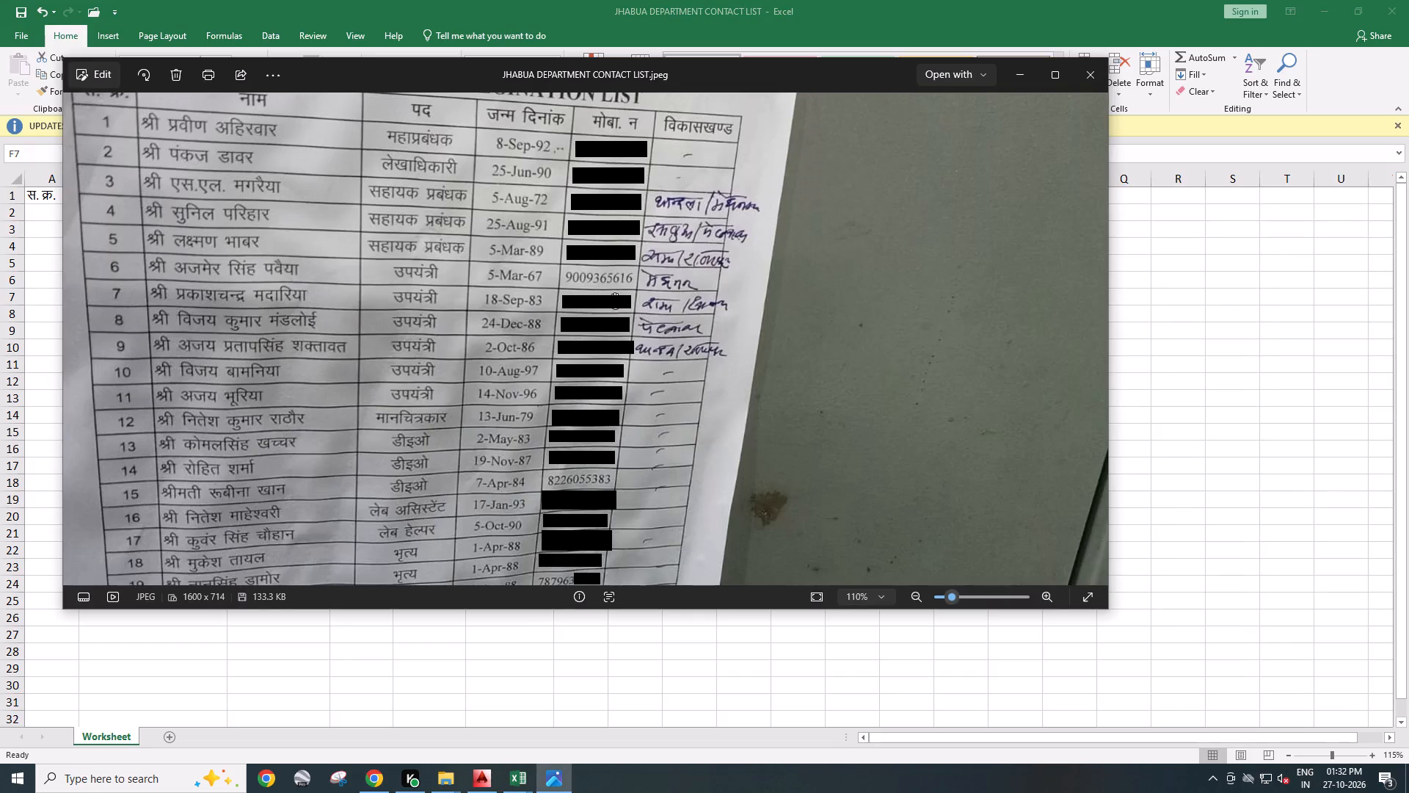
pyautogui.hotkey('alt', 'Tab')
pyautogui.click(584, 296)
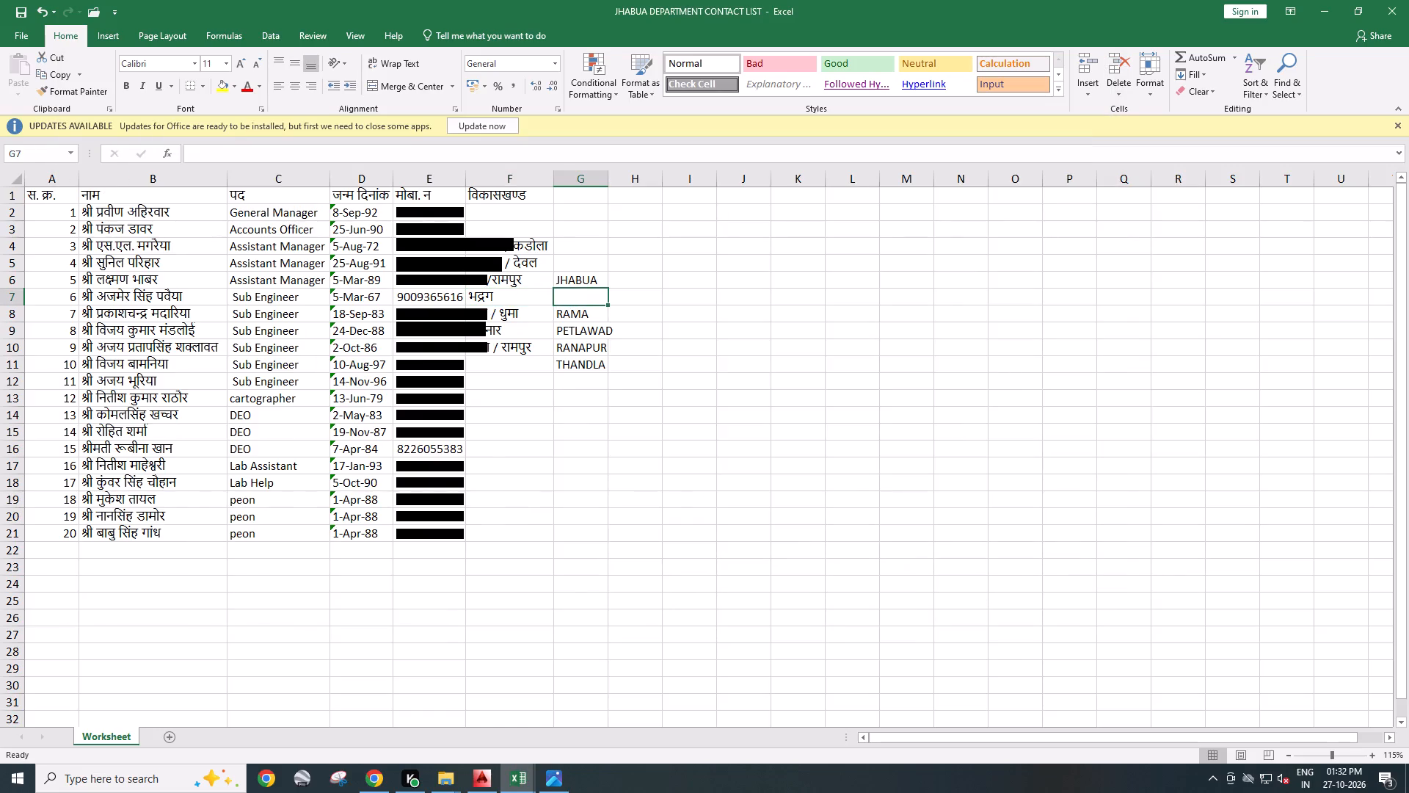
pyautogui.write('MEG')
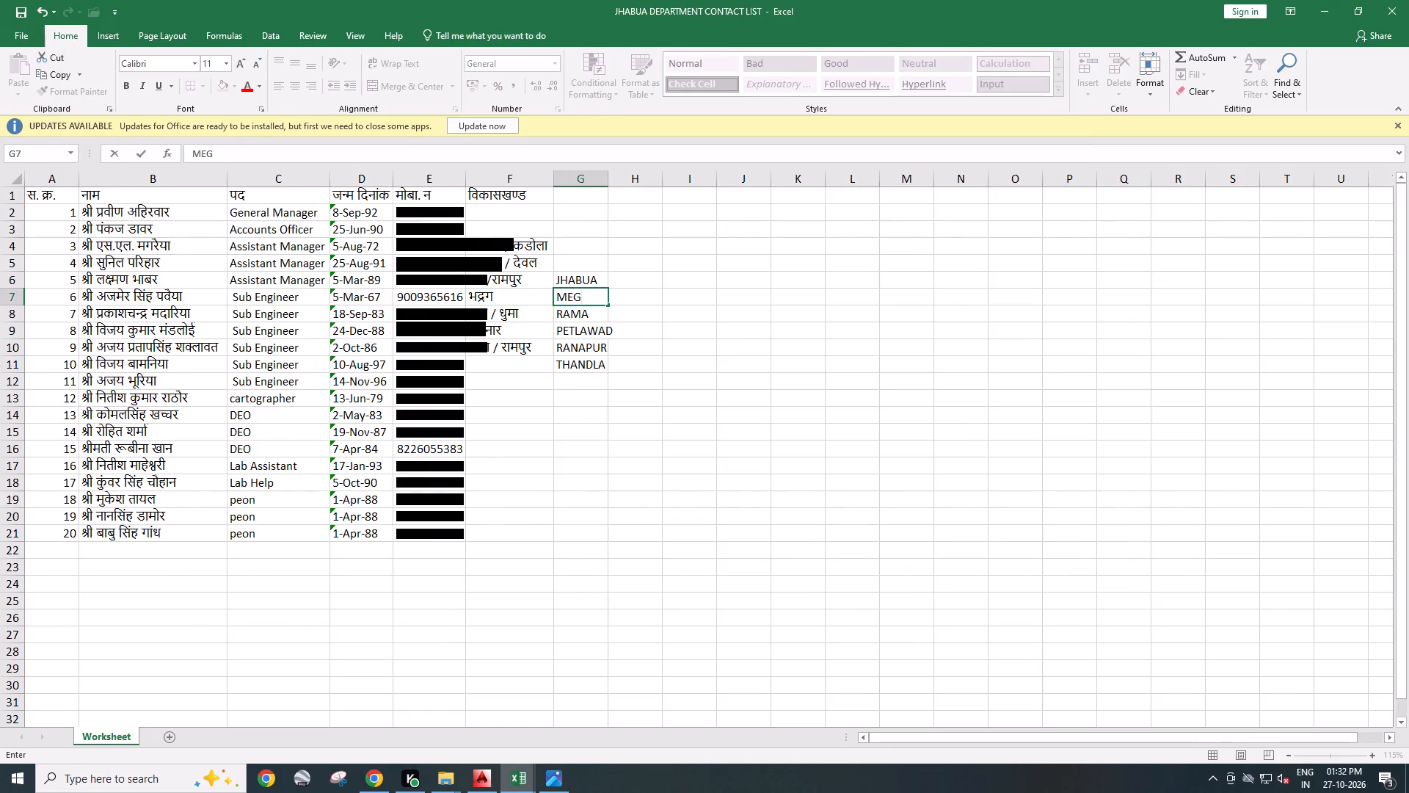
pyautogui.write('HNAGAR')
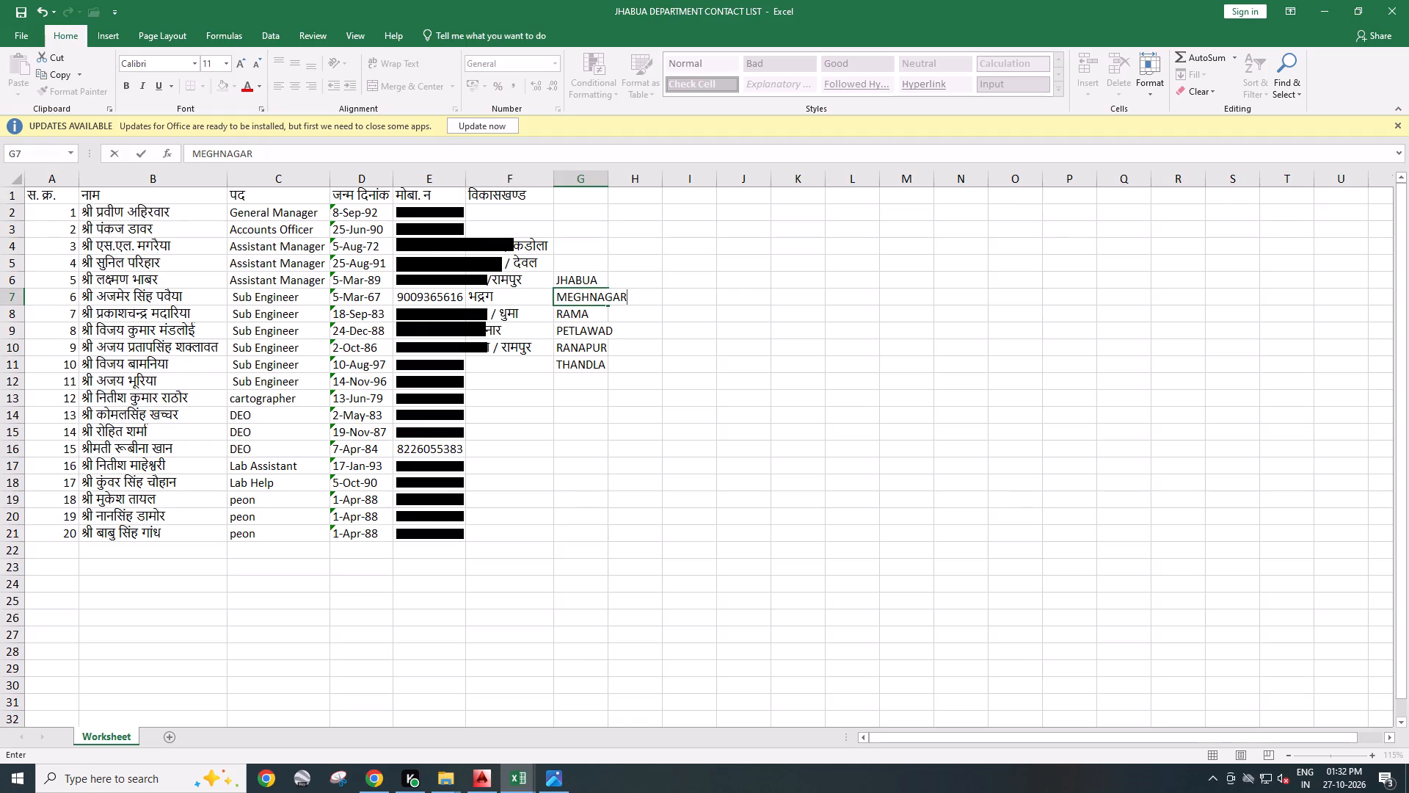
pyautogui.hotkey('ctrl', 's')
pyautogui.click(579, 412)
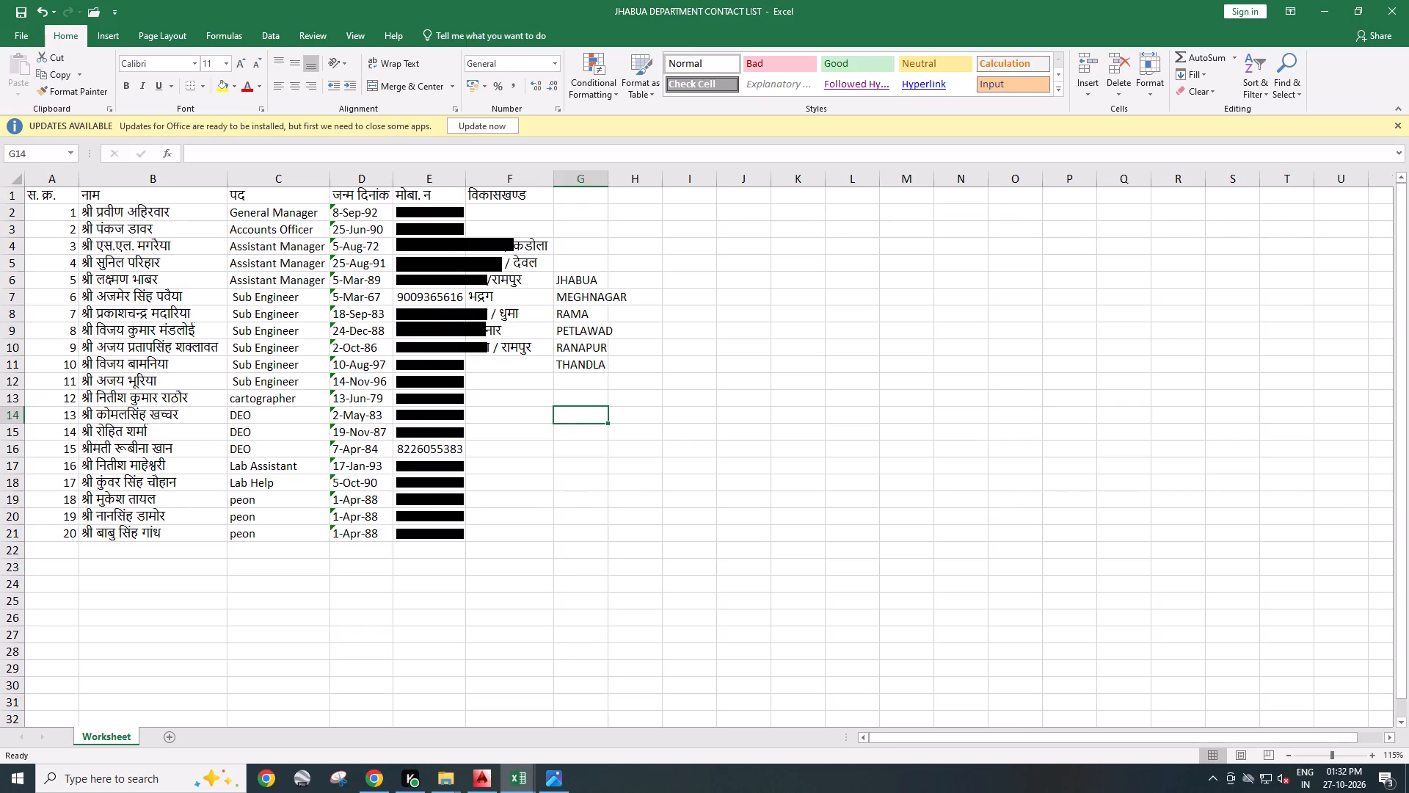
# Following the handwritten list, copy THANDLA from cell G11 into G4 for the assistant manager and add a slash after it.
pyautogui.hotkey('alt', 'Tab')
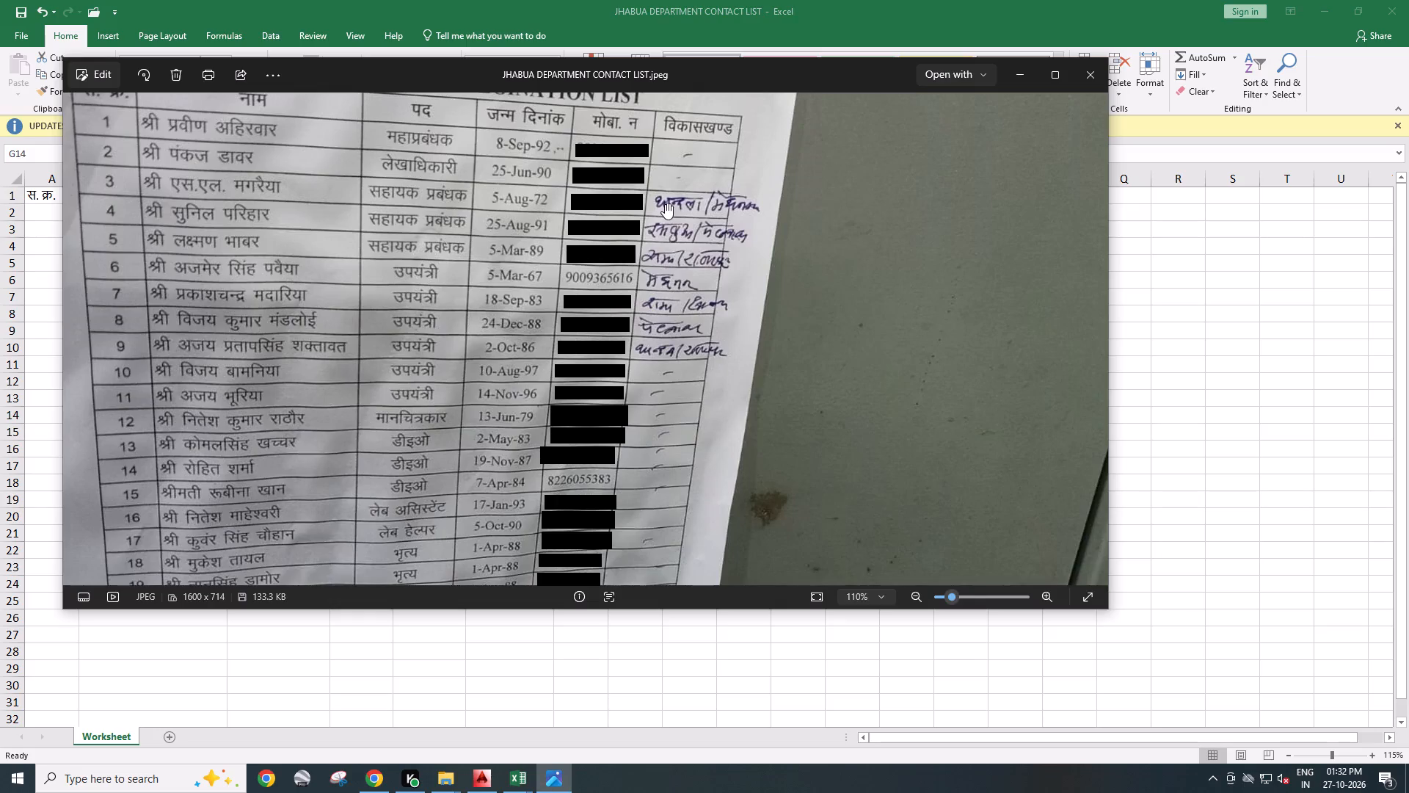
pyautogui.scroll(7, 740, 203)
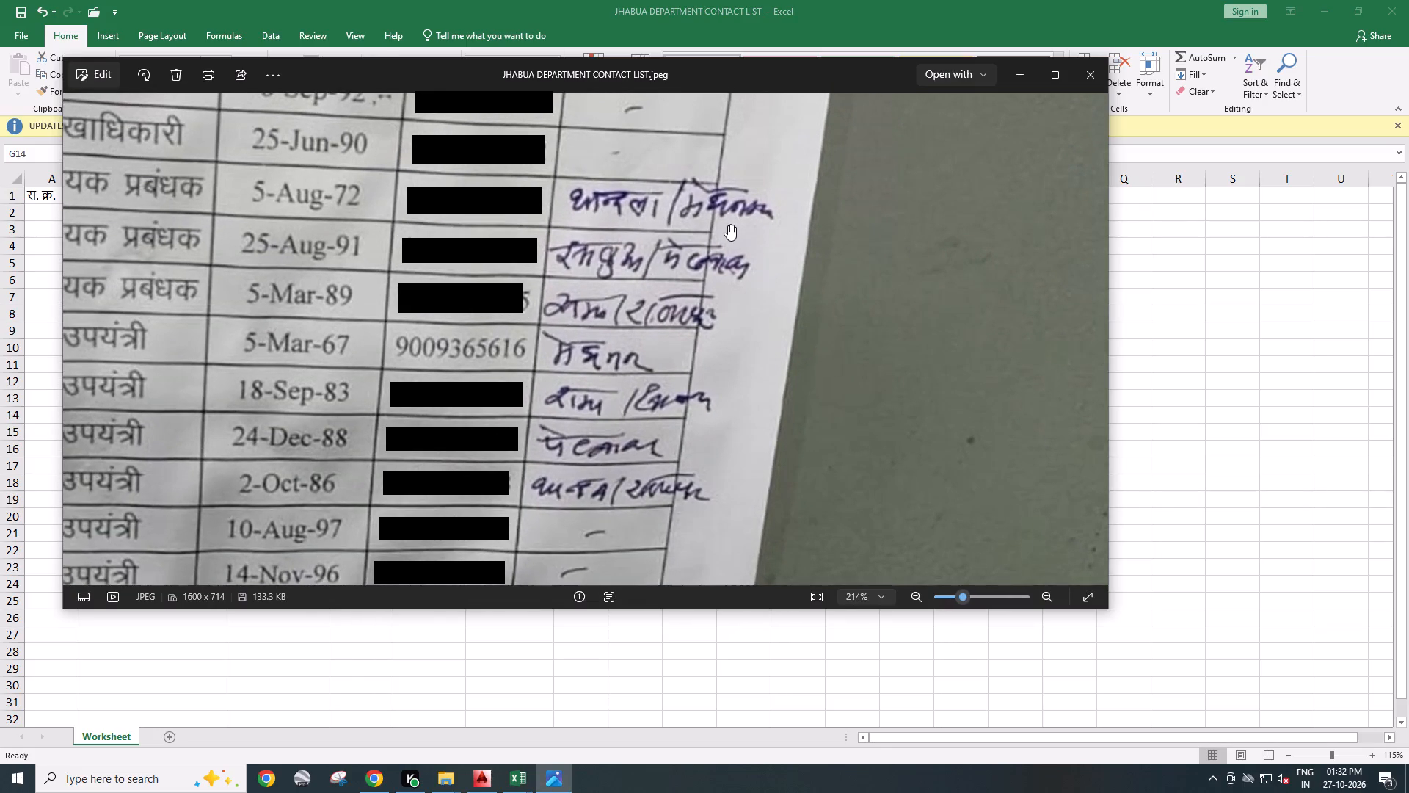
pyautogui.hotkey('alt', 'Tab')
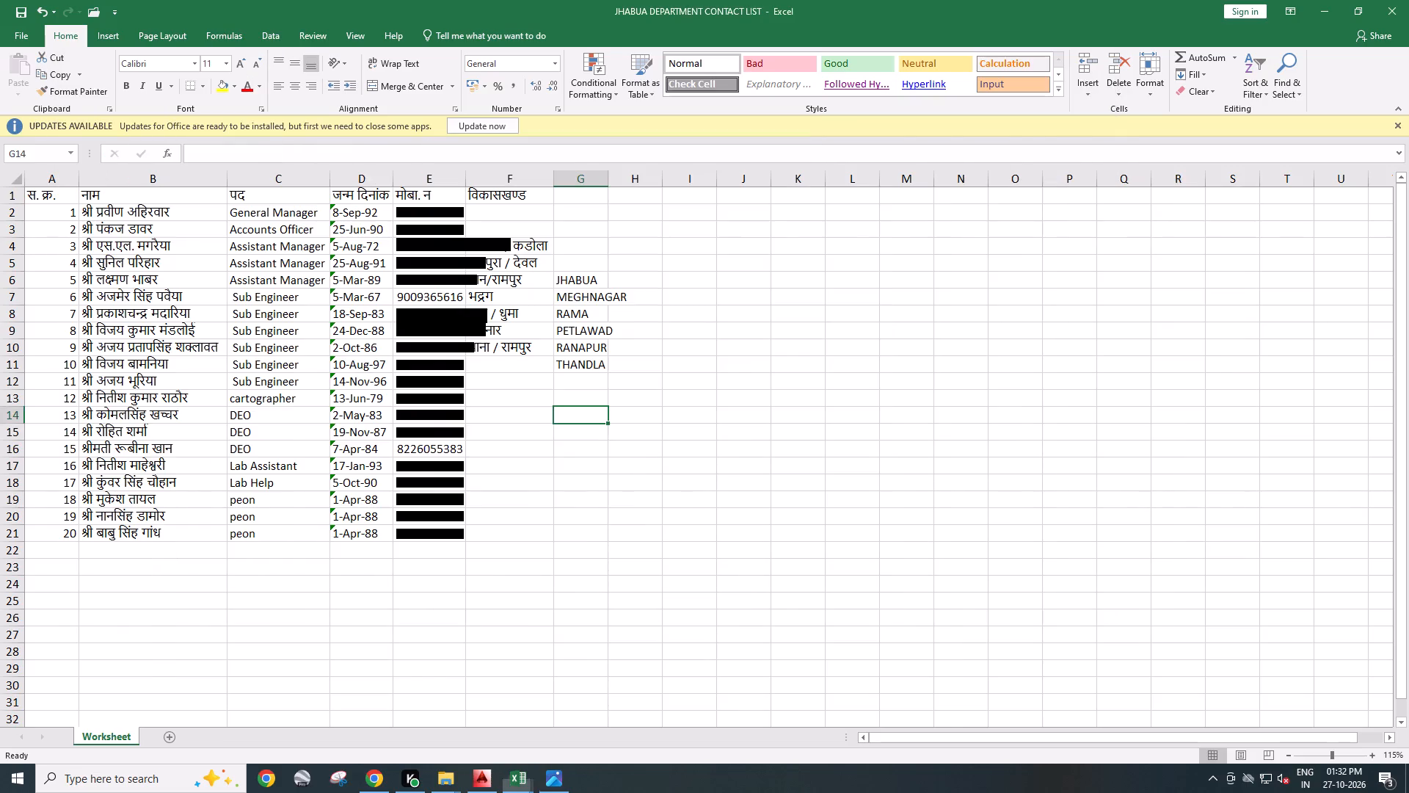
pyautogui.click(580, 362)
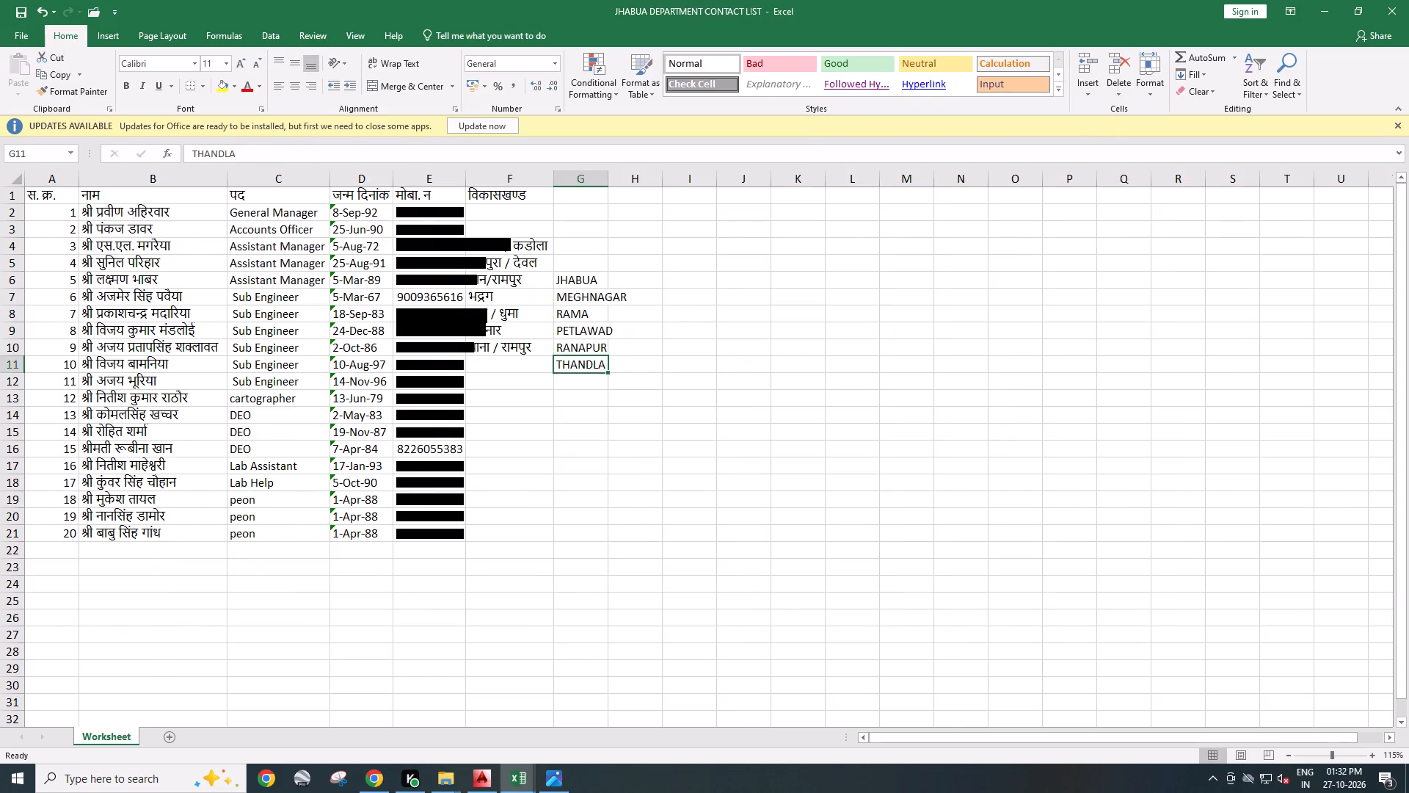
pyautogui.hotkey('ctrl', 'c')
pyautogui.click(585, 252)
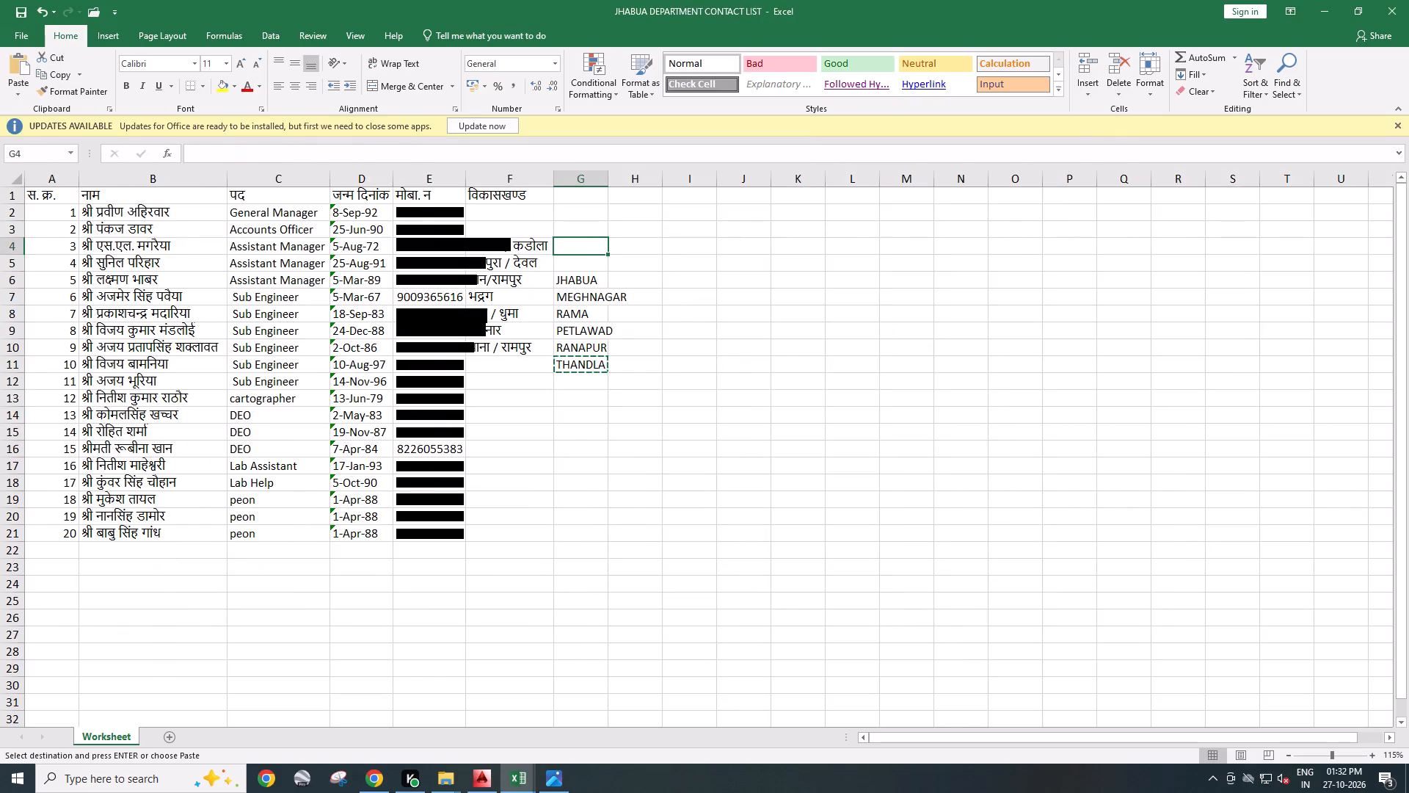
pyautogui.hotkey('ctrl', 'v')
pyautogui.hotkey('alt', 'Tab')
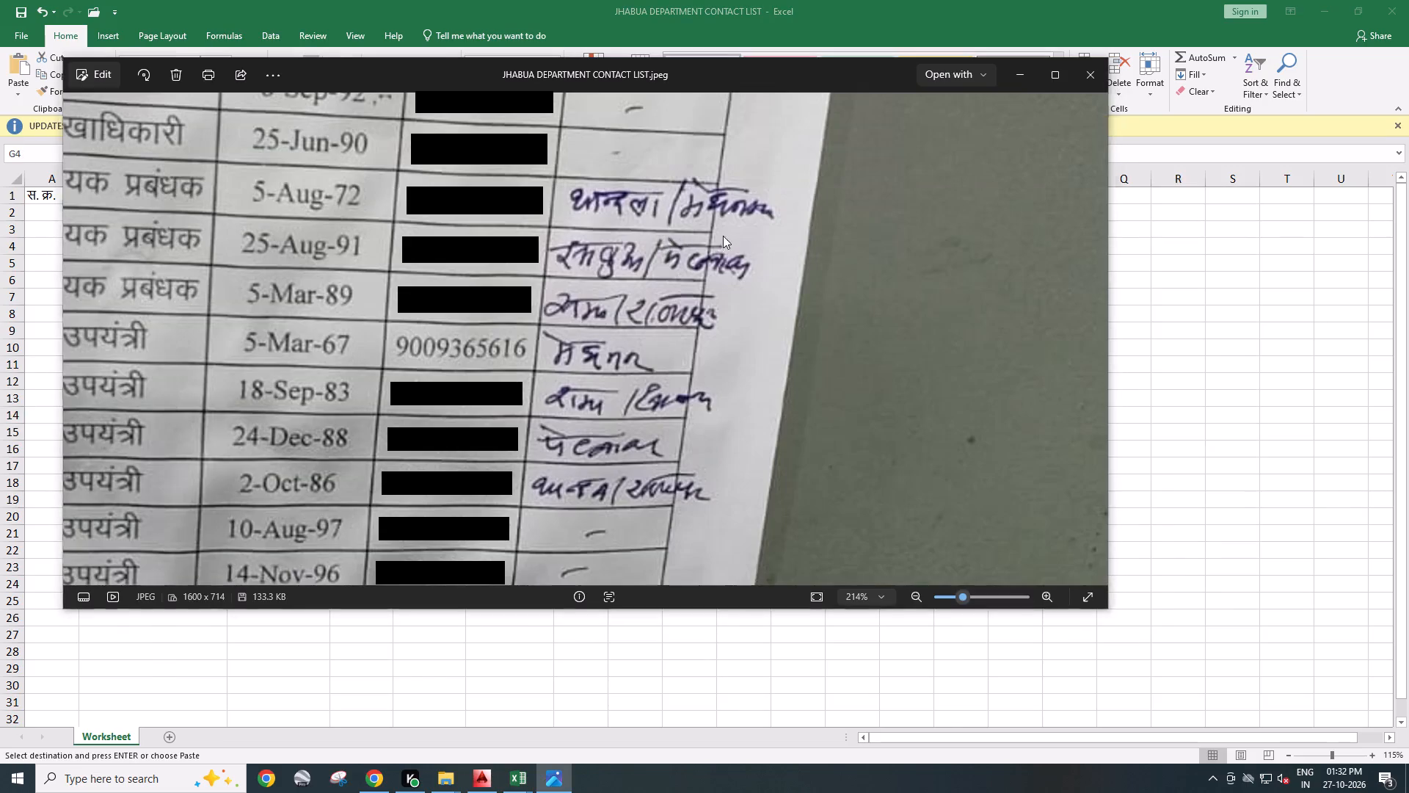
pyautogui.hotkey('alt', 'Tab')
pyautogui.click(255, 159)
pyautogui.press('/')
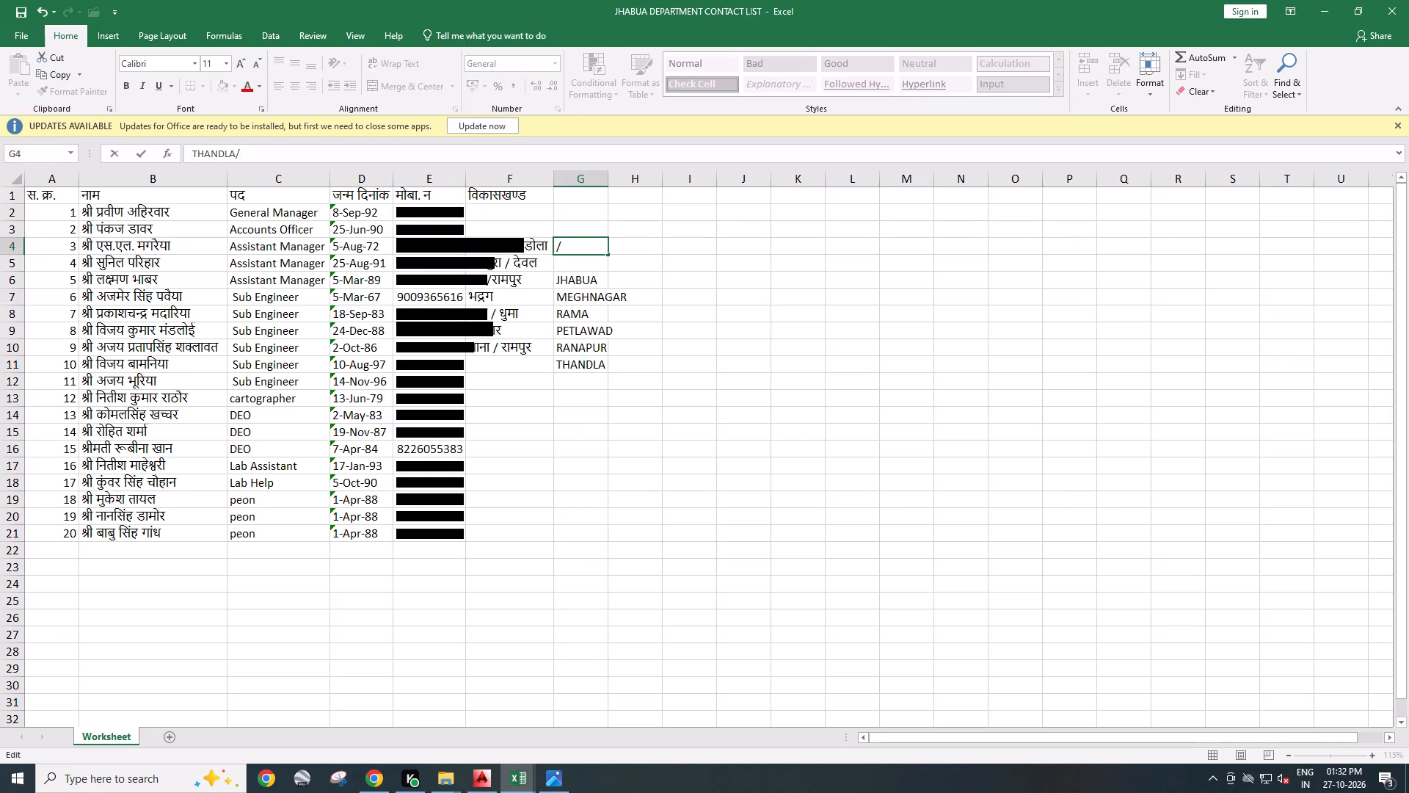
pyautogui.click(552, 411)
# Copy MEGHNAGAR from cell G7 and append it after the slash in G4, making the entry THANDLA/MEGHNAGAR.
pyautogui.click(586, 301)
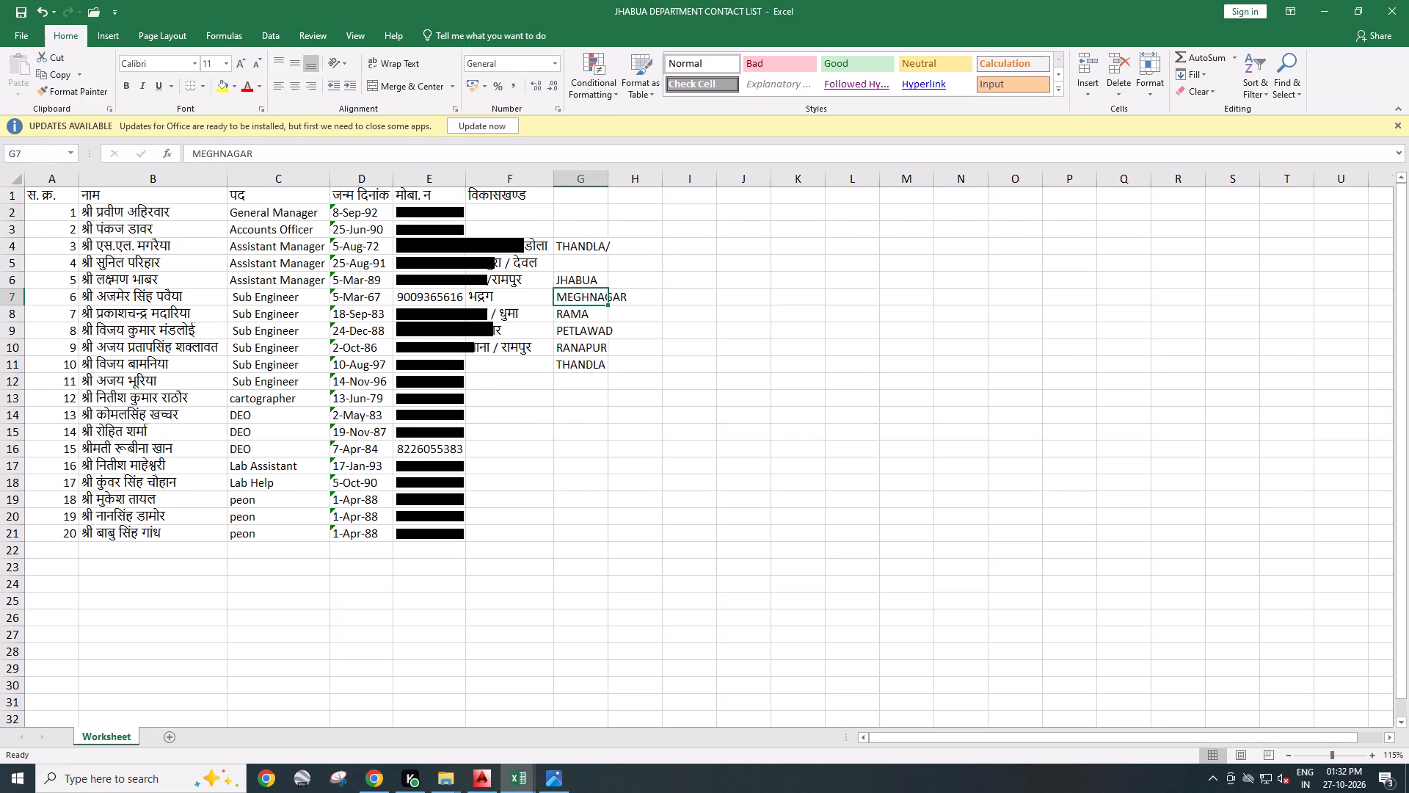
pyautogui.hotkey('ctrl', 'c')
pyautogui.doubleClick(590, 245)
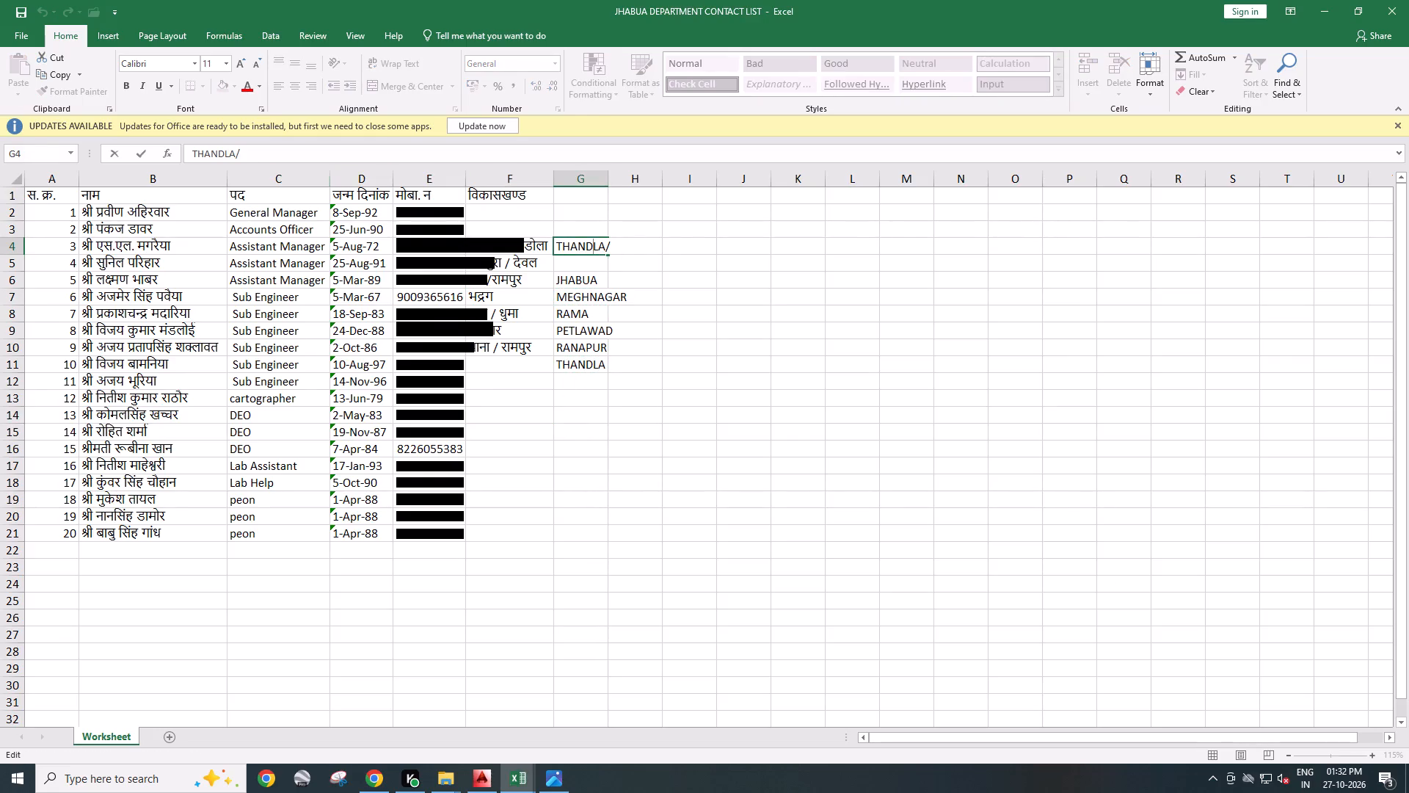
pyautogui.click(274, 155)
pyautogui.hotkey('ctrl', 'v')
pyautogui.click(578, 300)
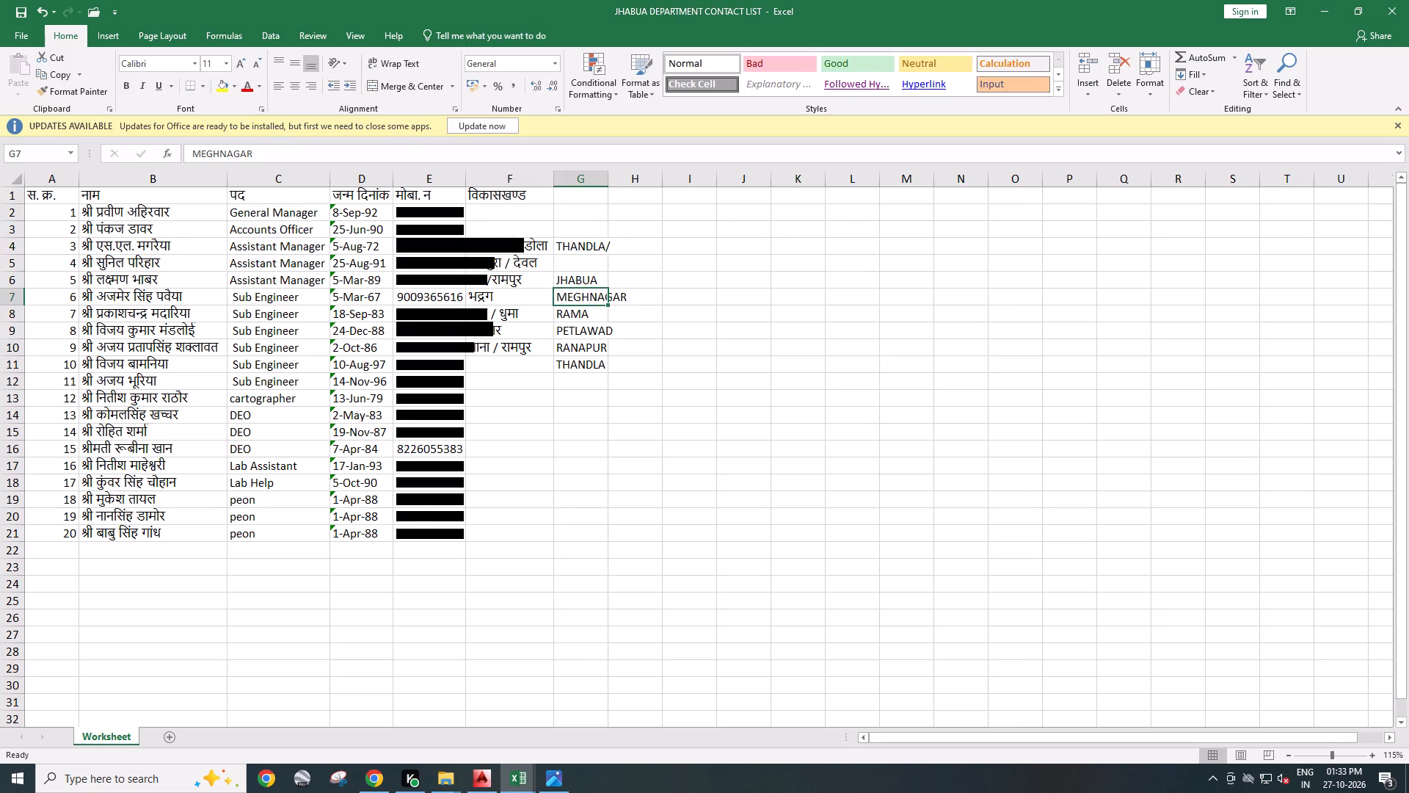
pyautogui.moveTo(273, 150); pyautogui.dragTo(150, 145)
pyautogui.hotkey('ctrl', 'c')
pyautogui.click(586, 244)
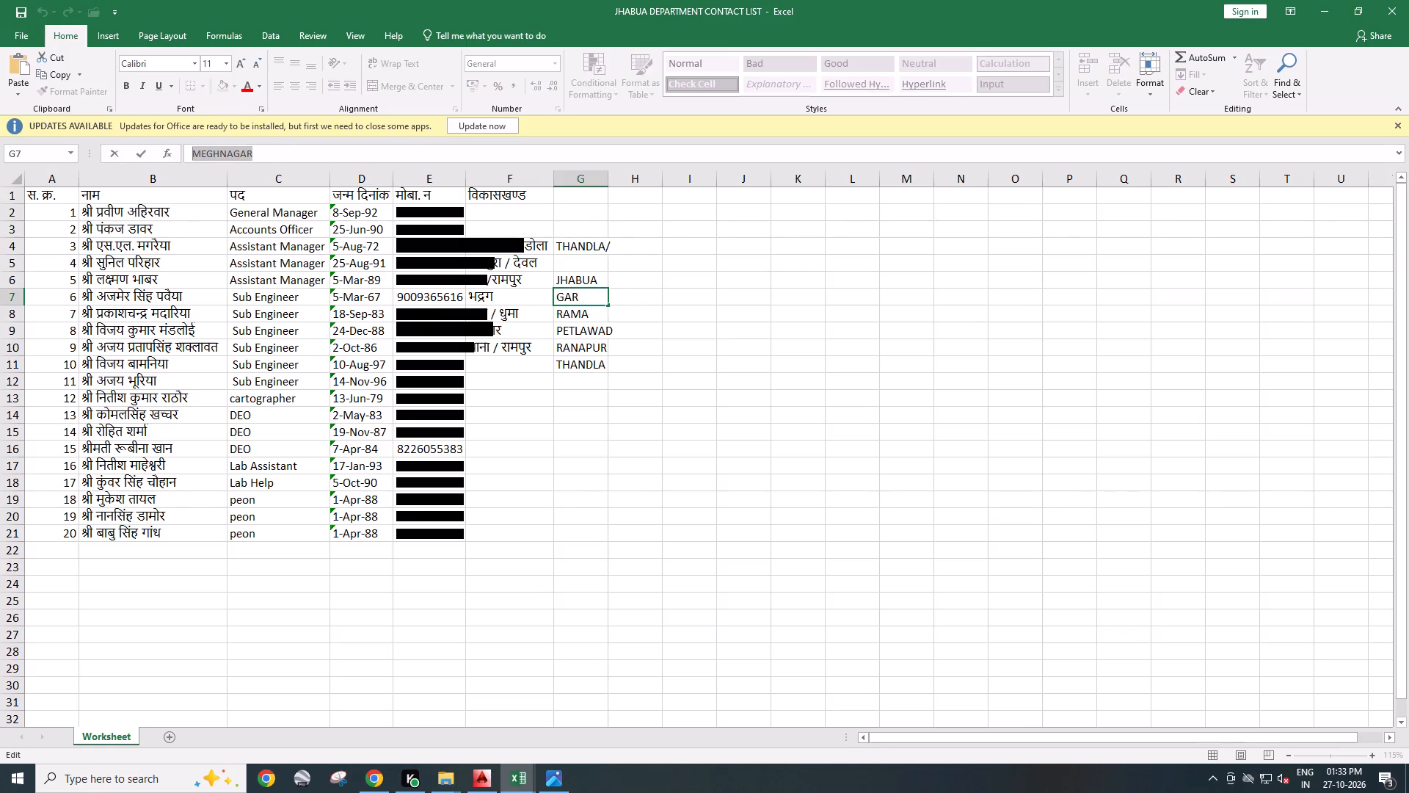
pyautogui.click(343, 144)
pyautogui.hotkey('ctrl', 'v')
pyautogui.click(624, 434)
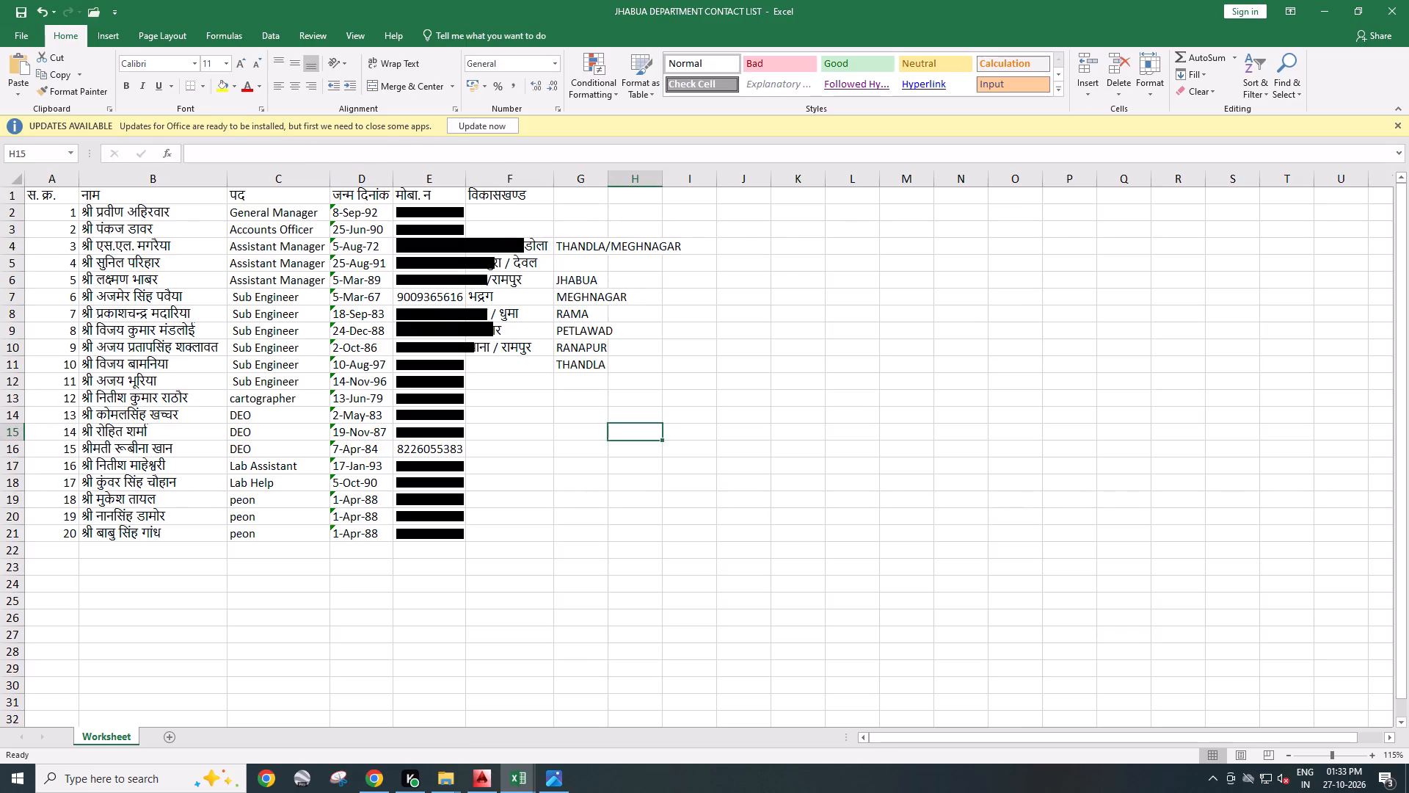
# Auto-fit the width of column G to its block entries.
pyautogui.doubleClick(607, 178)
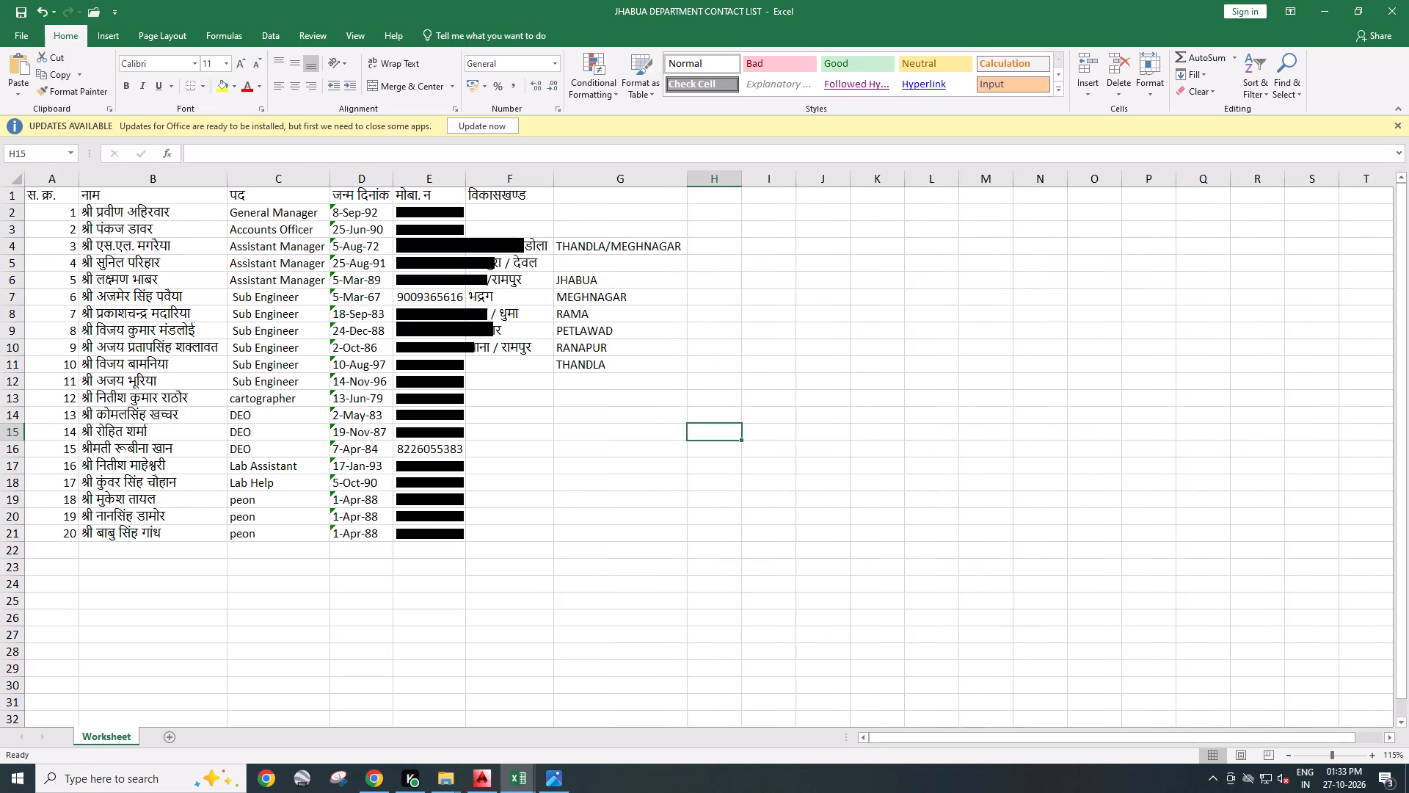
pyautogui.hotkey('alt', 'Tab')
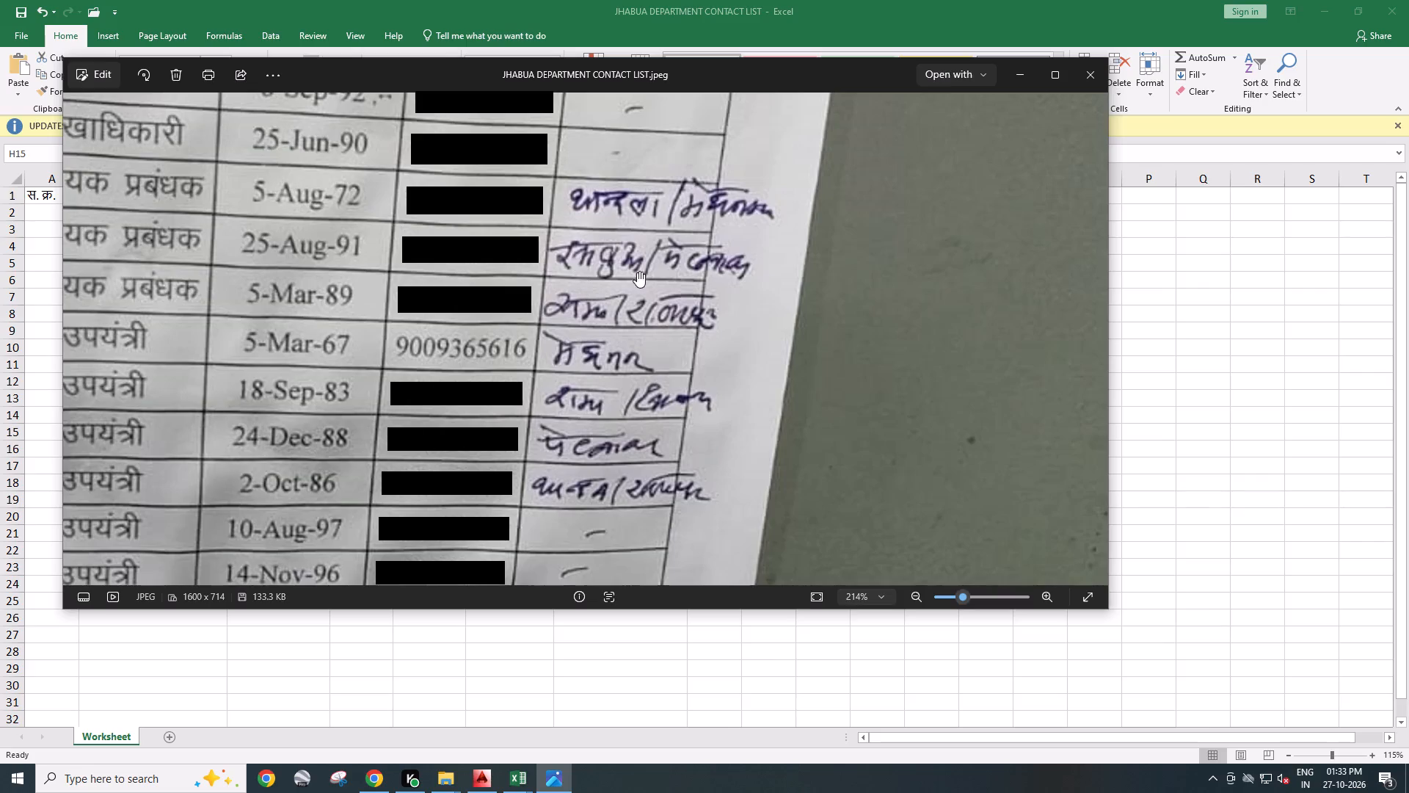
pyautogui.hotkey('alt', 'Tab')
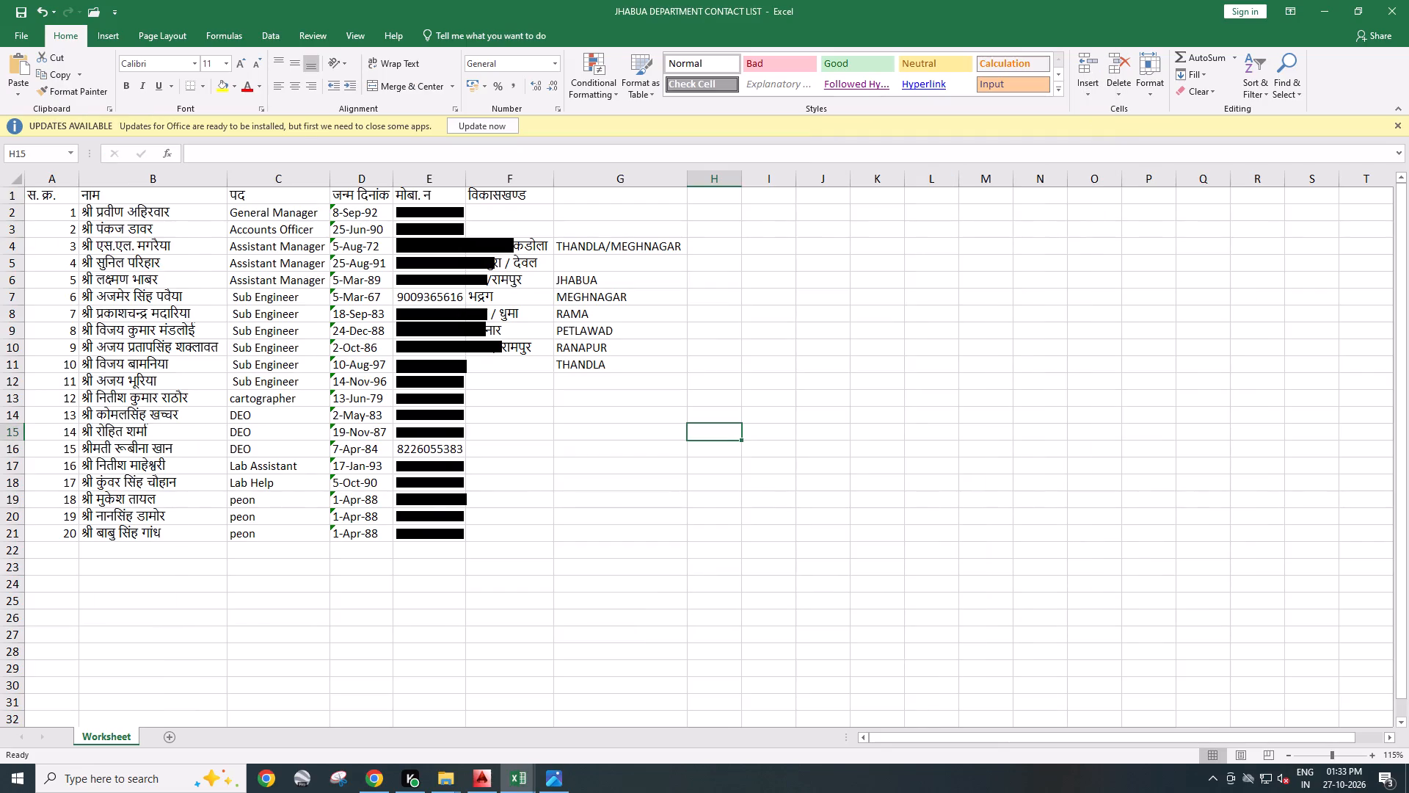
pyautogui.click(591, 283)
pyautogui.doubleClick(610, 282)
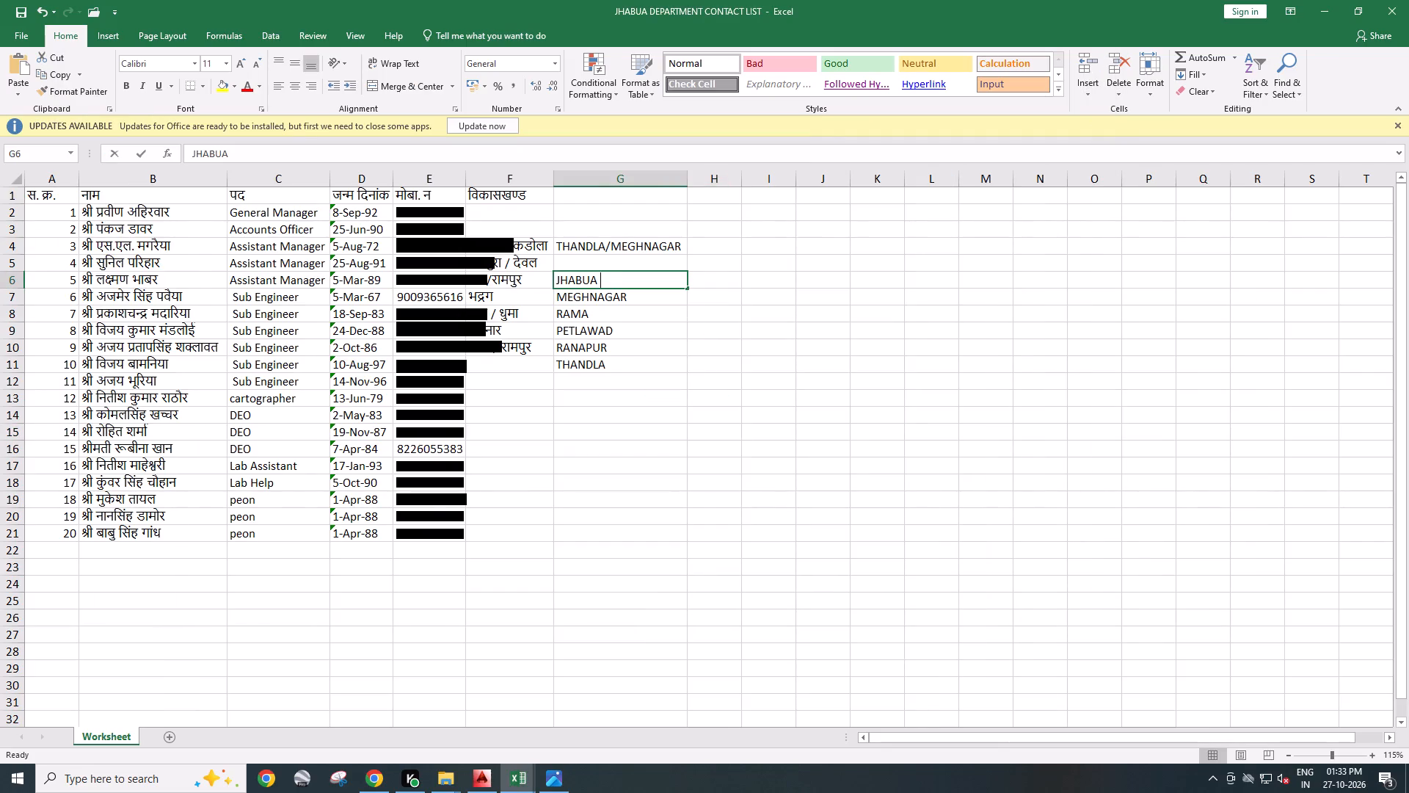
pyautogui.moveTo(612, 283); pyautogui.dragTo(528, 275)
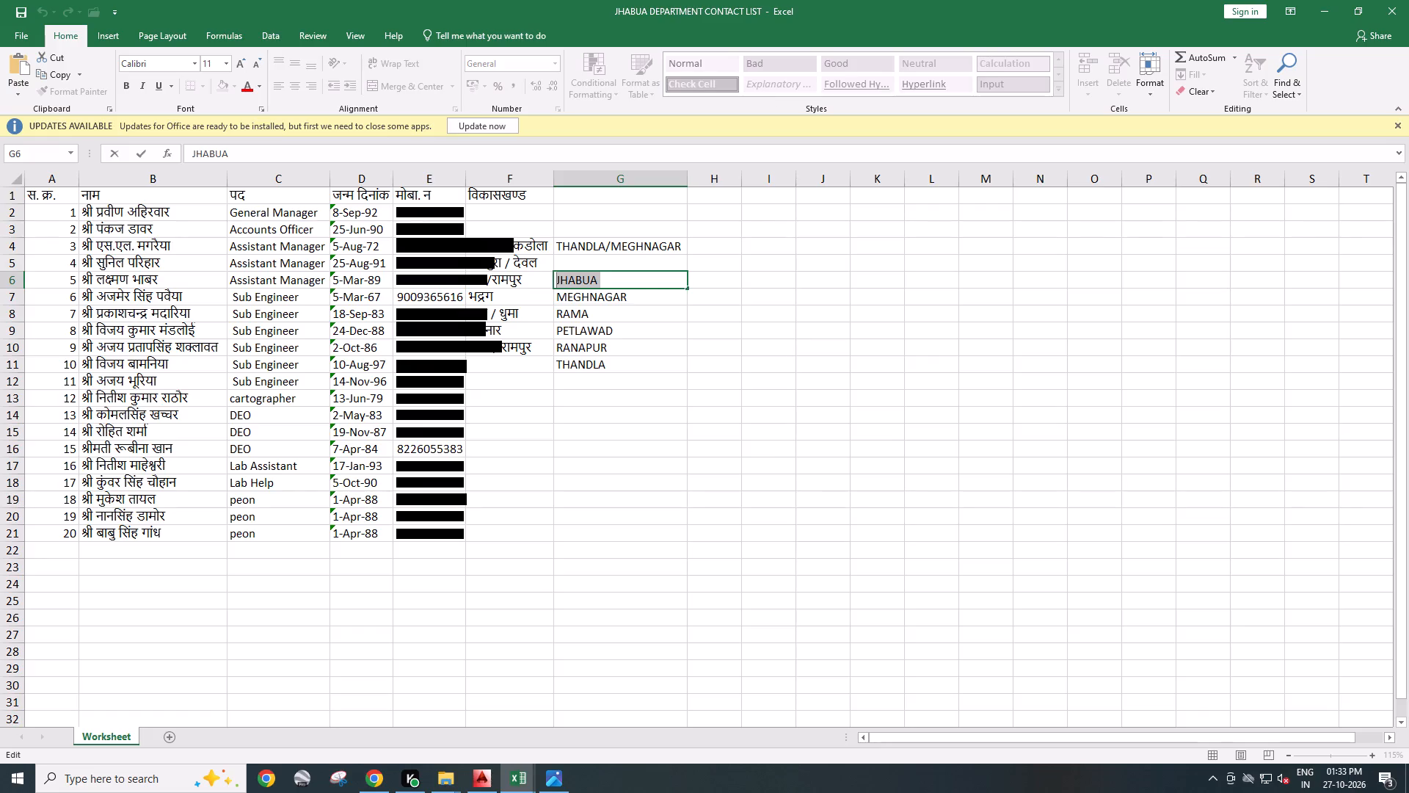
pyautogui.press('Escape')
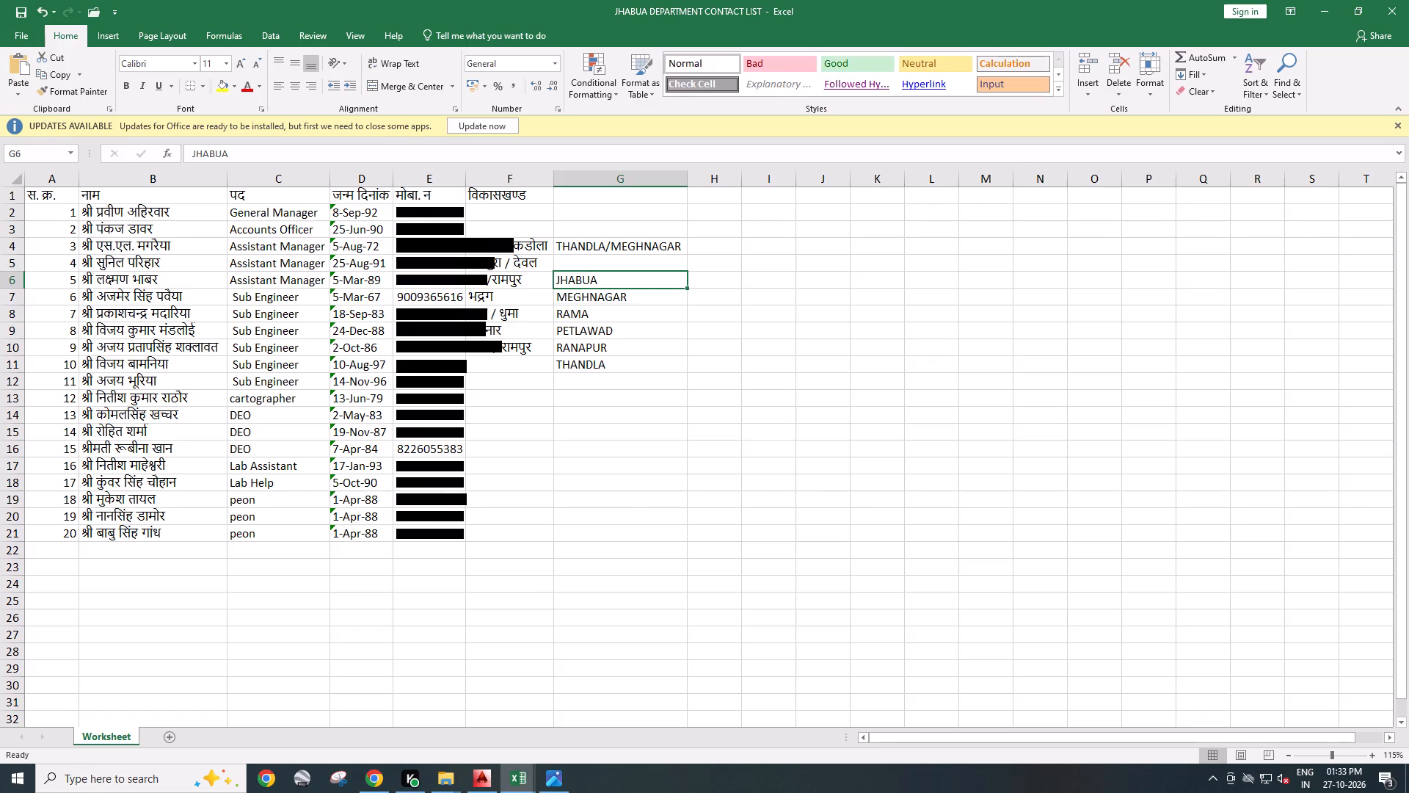
# Following the handwritten list, copy JHABUA from cell G6 into G5 for the assistant manager and add a slash after it.
pyautogui.hotkey('alt', 'Tab')
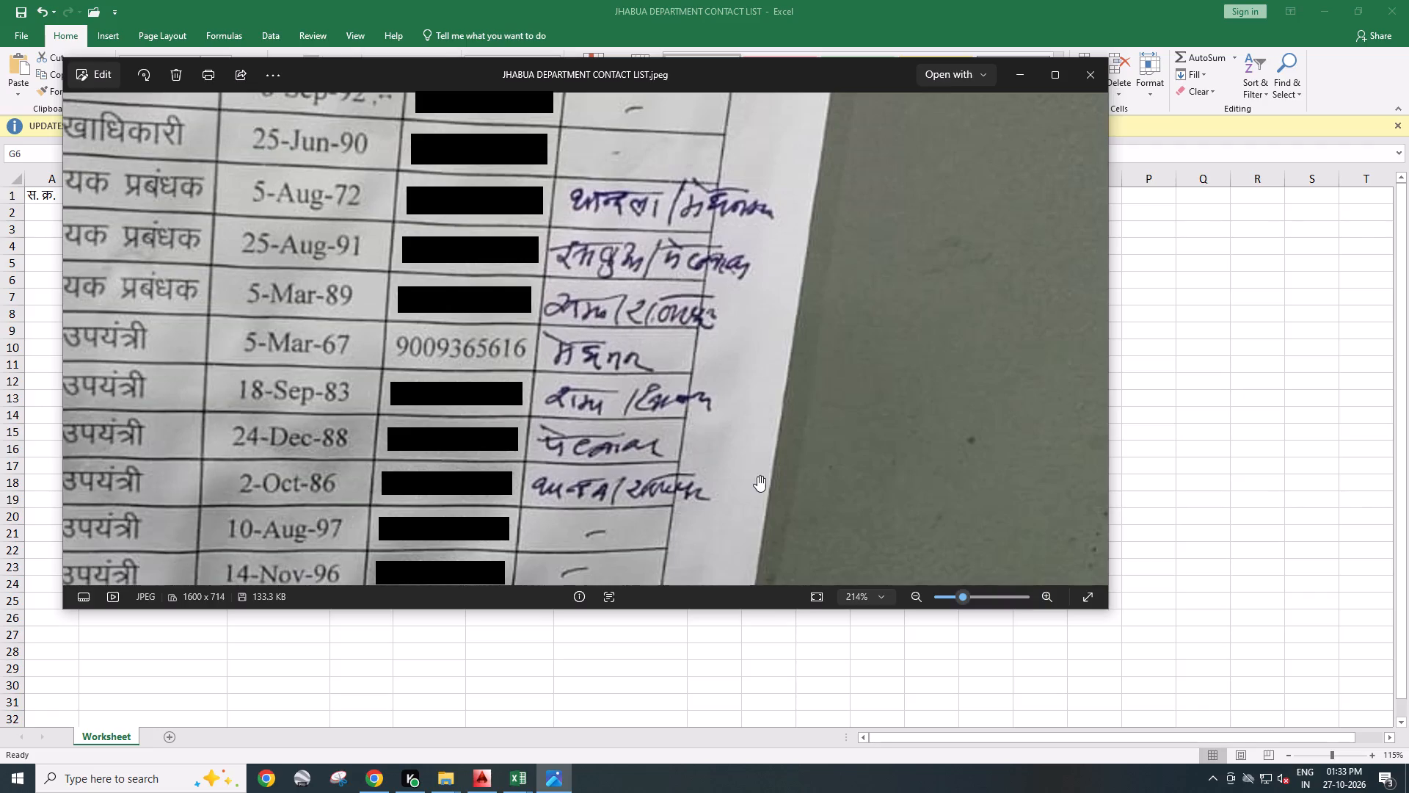
pyautogui.hotkey('alt', 'Tab')
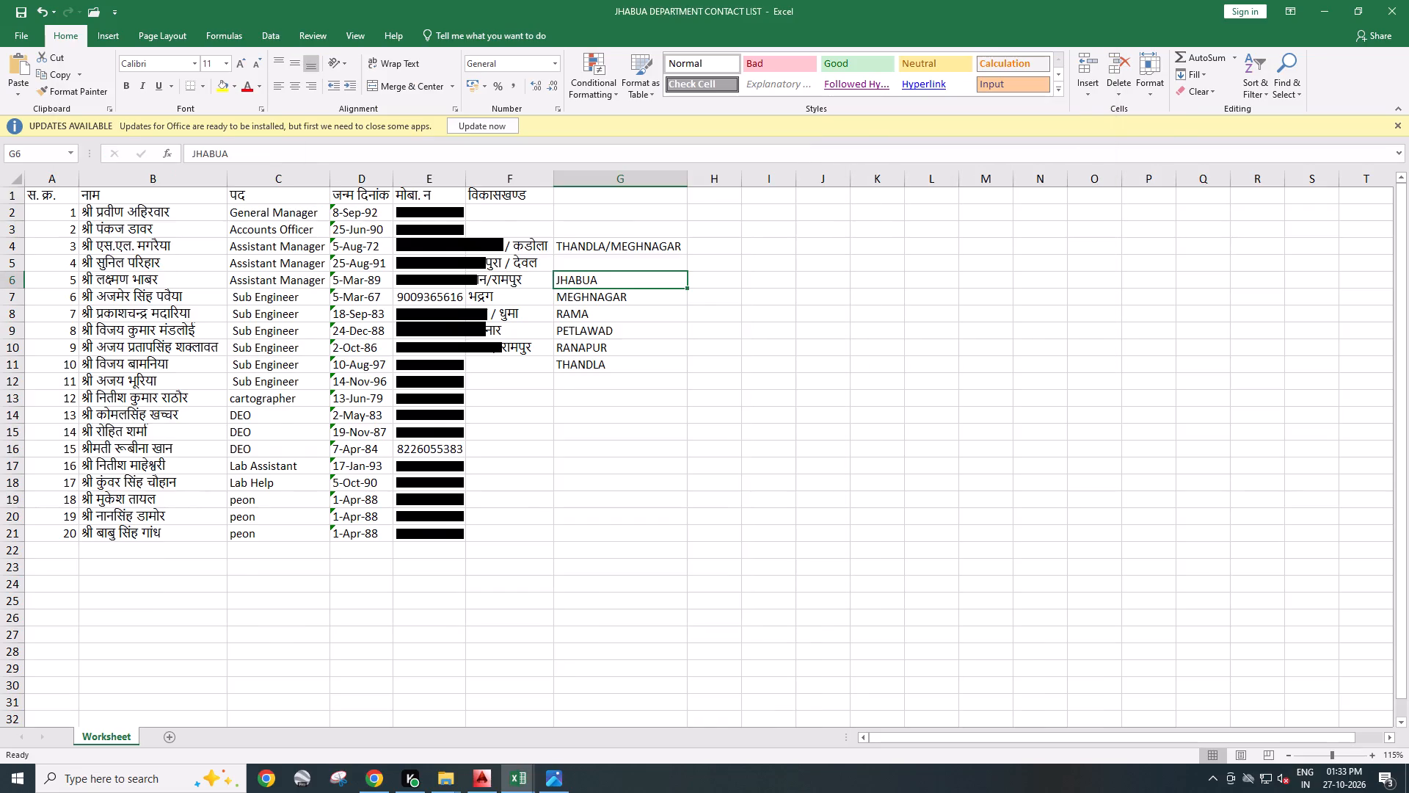
pyautogui.click(643, 354)
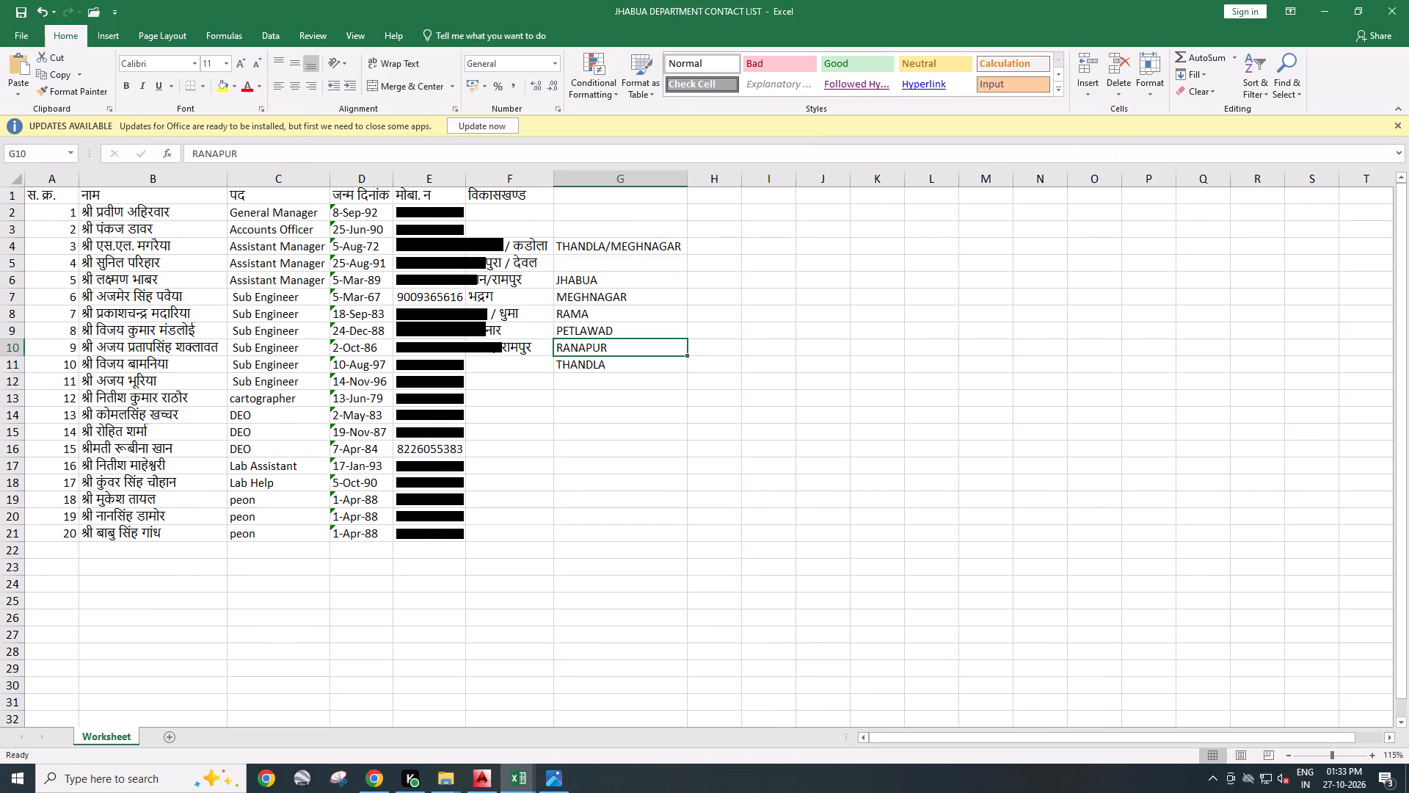
pyautogui.click(445, 264)
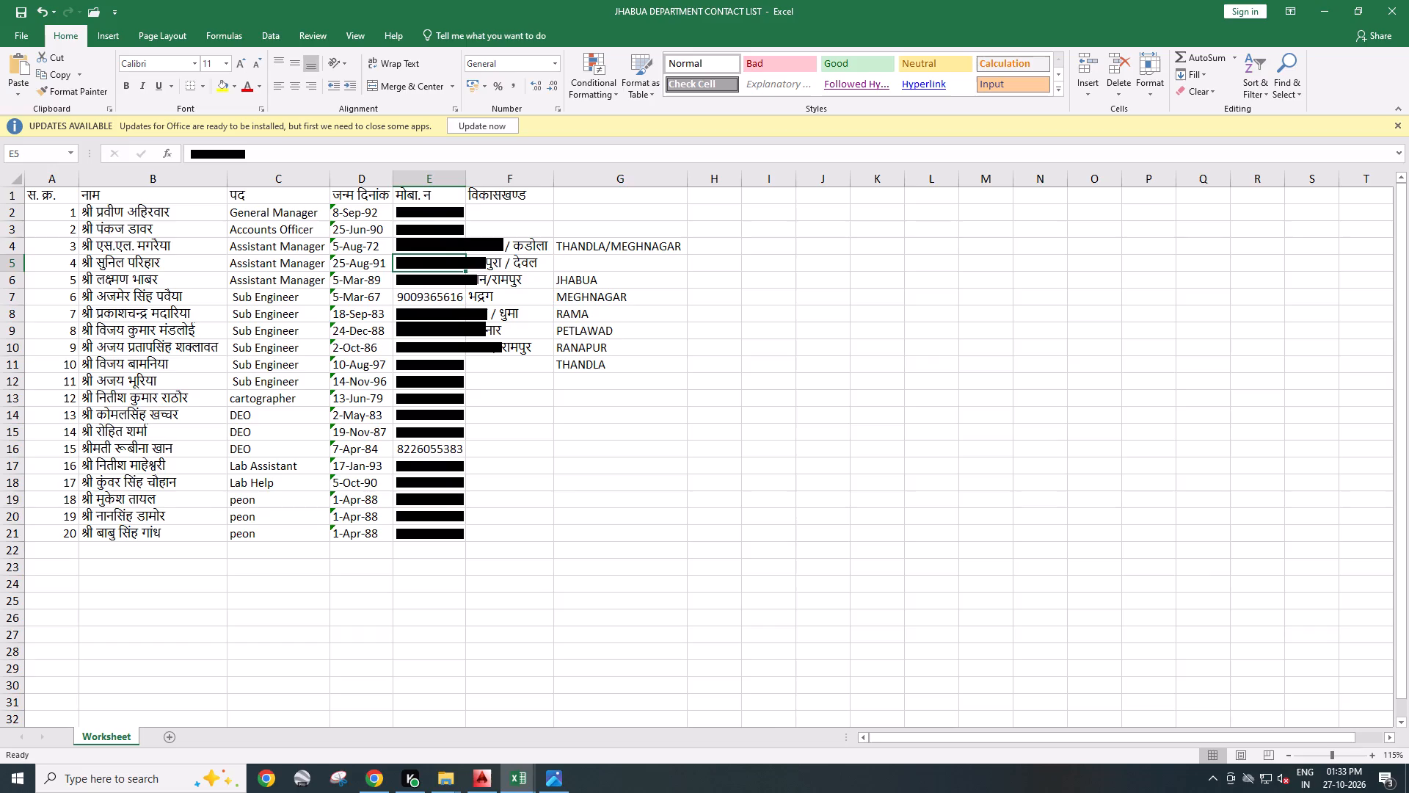
pyautogui.click(547, 328)
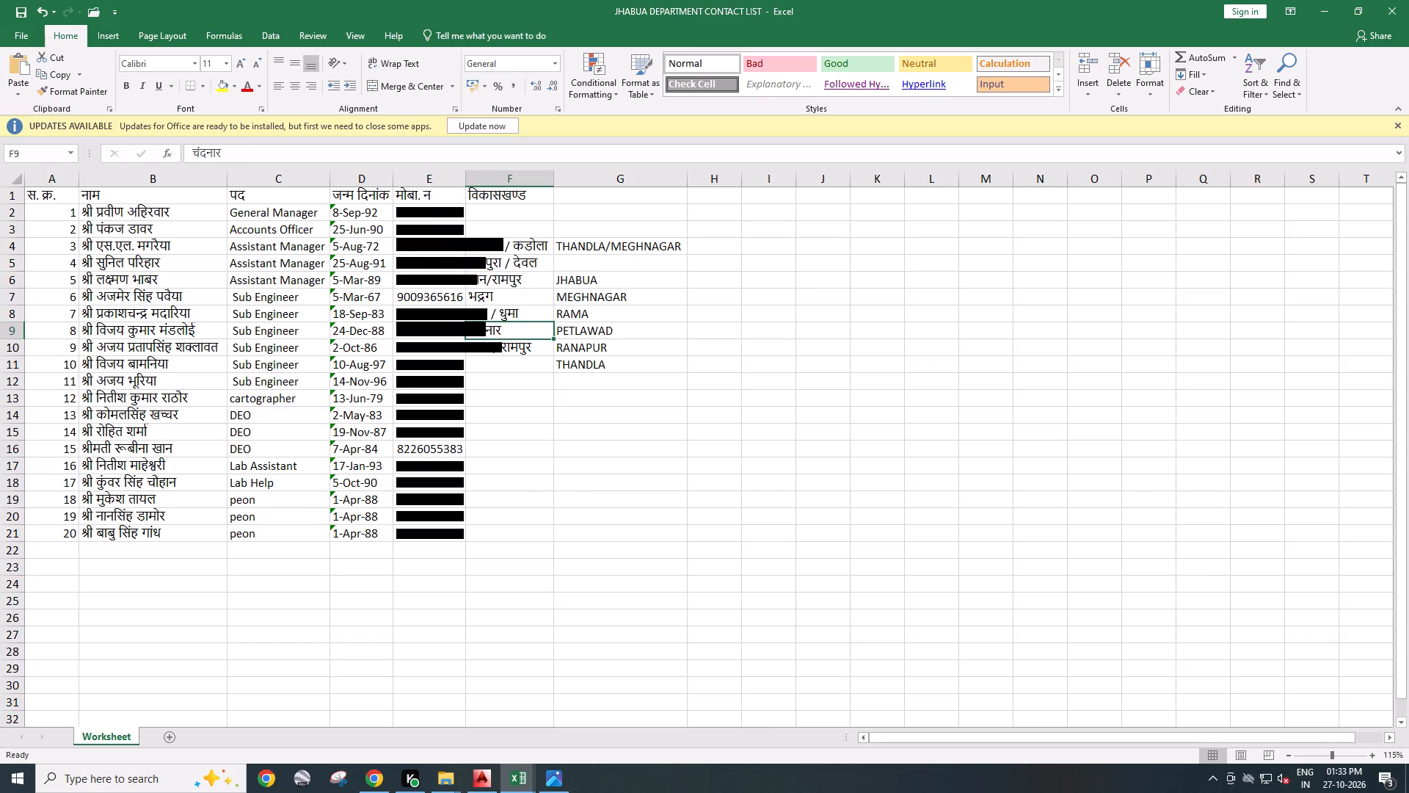
pyautogui.hotkey('alt', 'Tab')
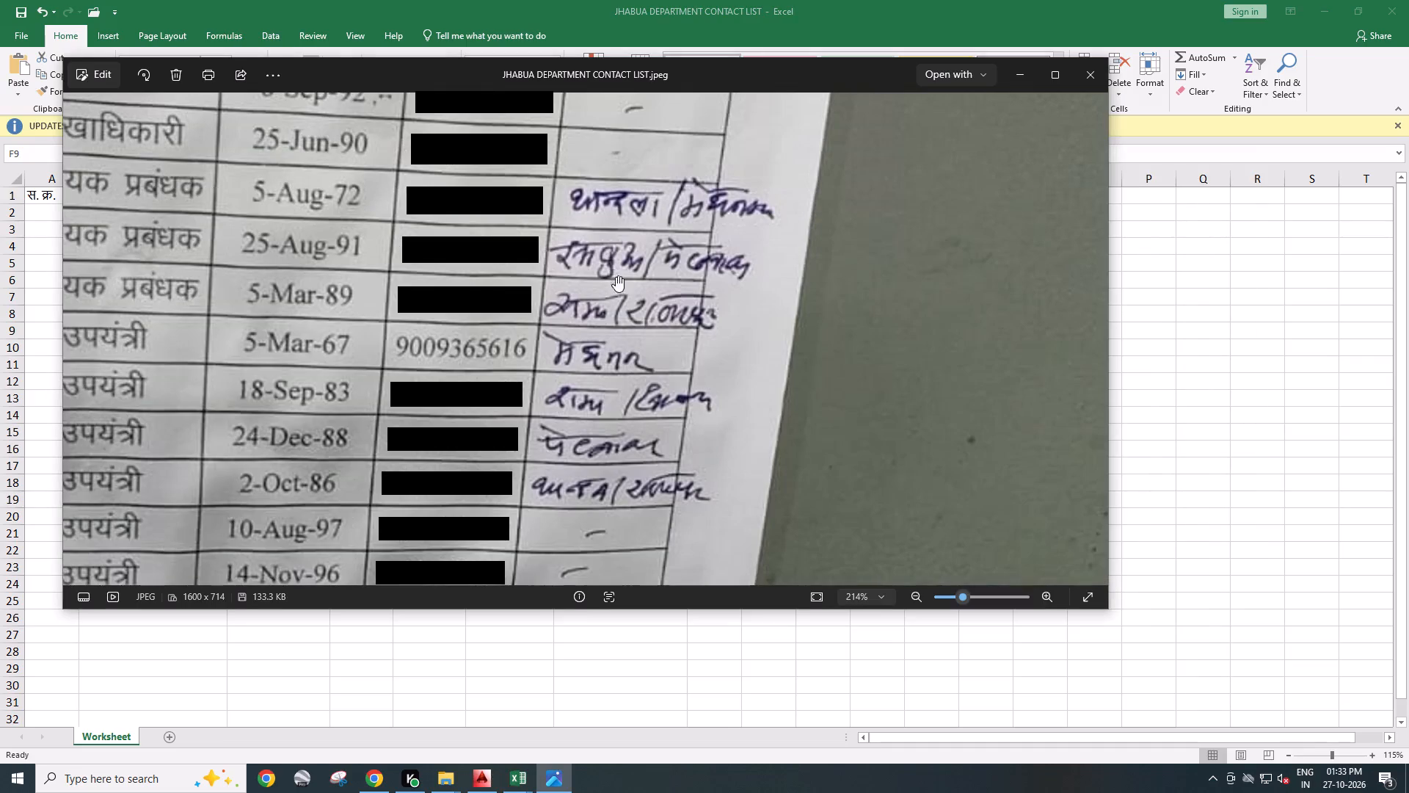
pyautogui.hotkey('alt', 'Tab')
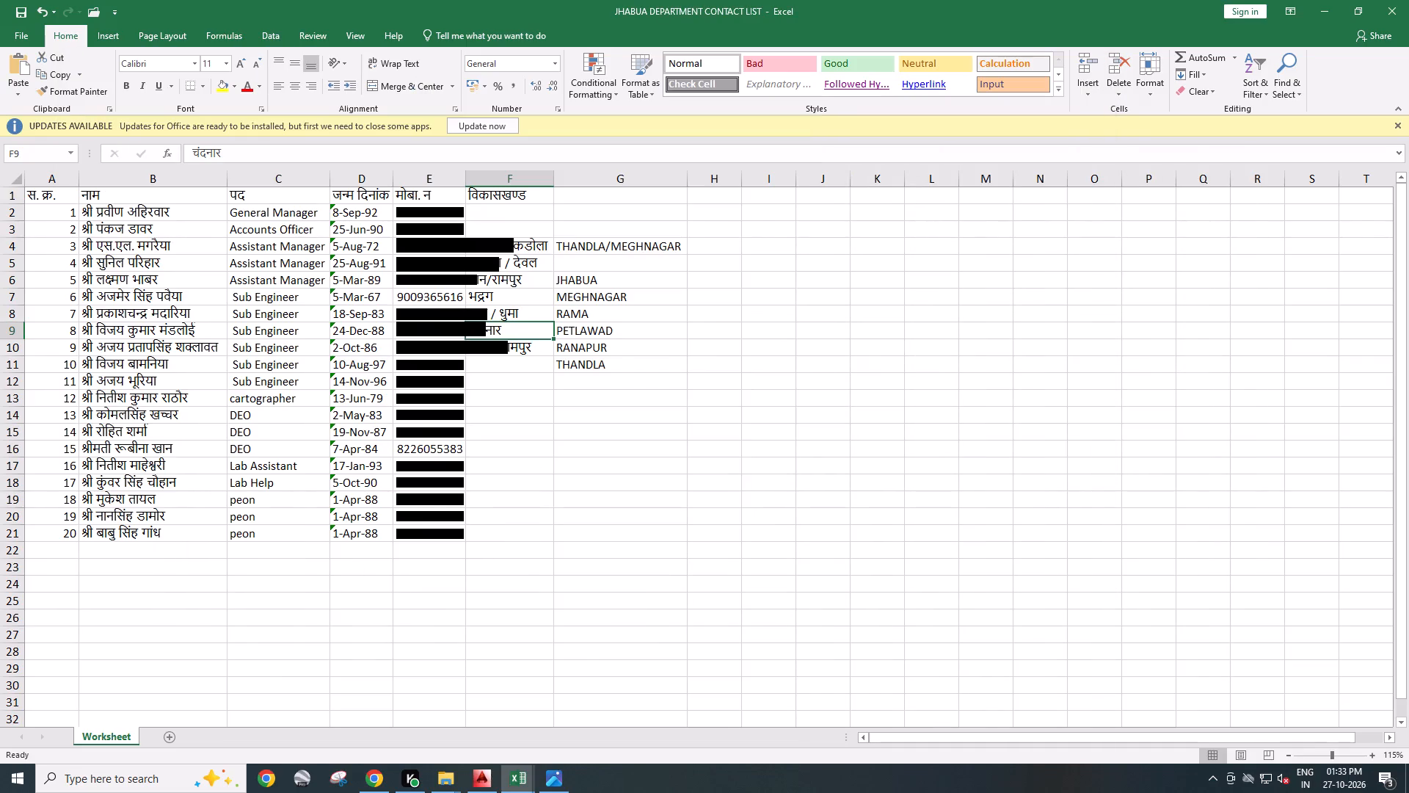
pyautogui.click(597, 280)
pyautogui.click(605, 275)
pyautogui.doubleClick(611, 279)
pyautogui.moveTo(611, 279); pyautogui.dragTo(445, 272)
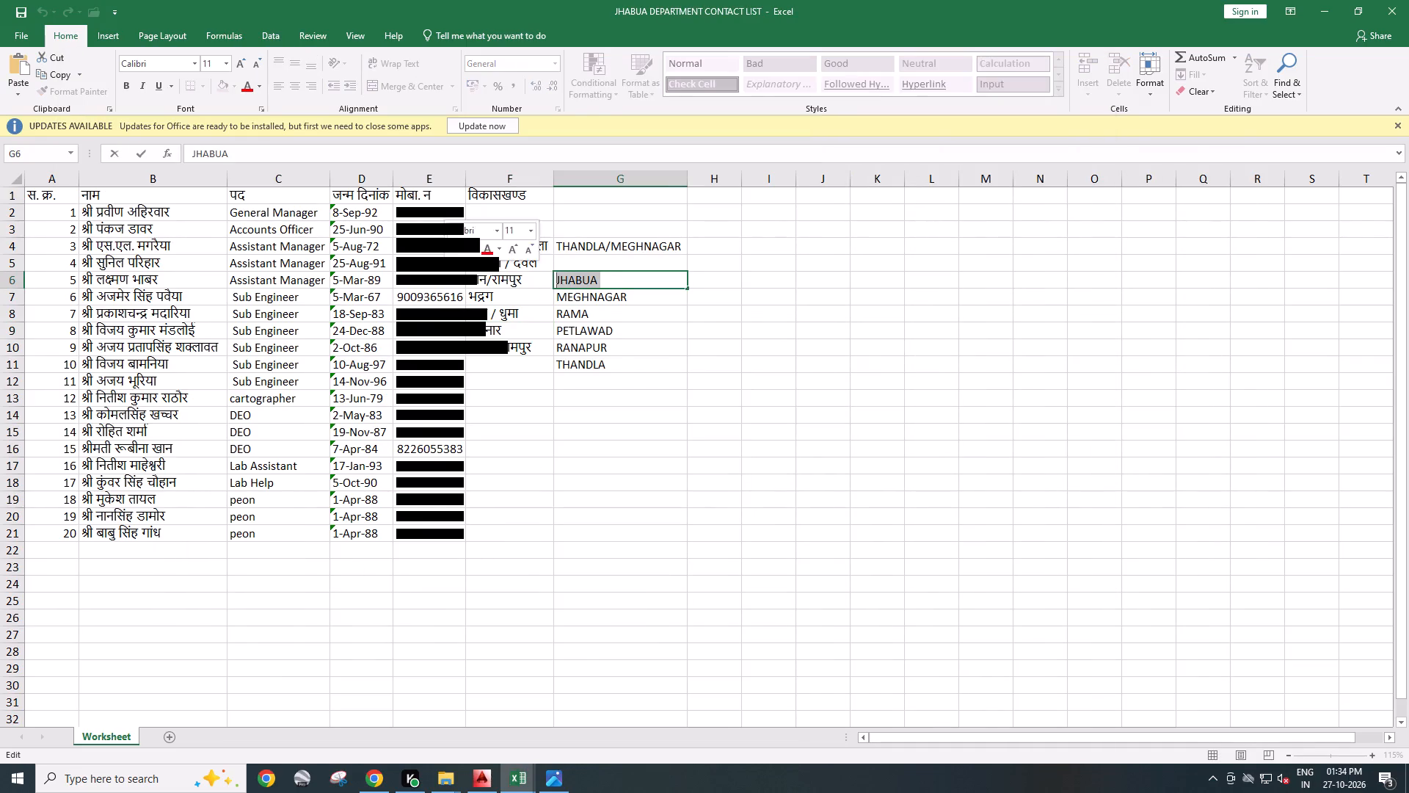
pyautogui.hotkey('ctrl', 'c')
pyautogui.doubleClick(590, 261)
pyautogui.hotkey('ctrl', 'v')
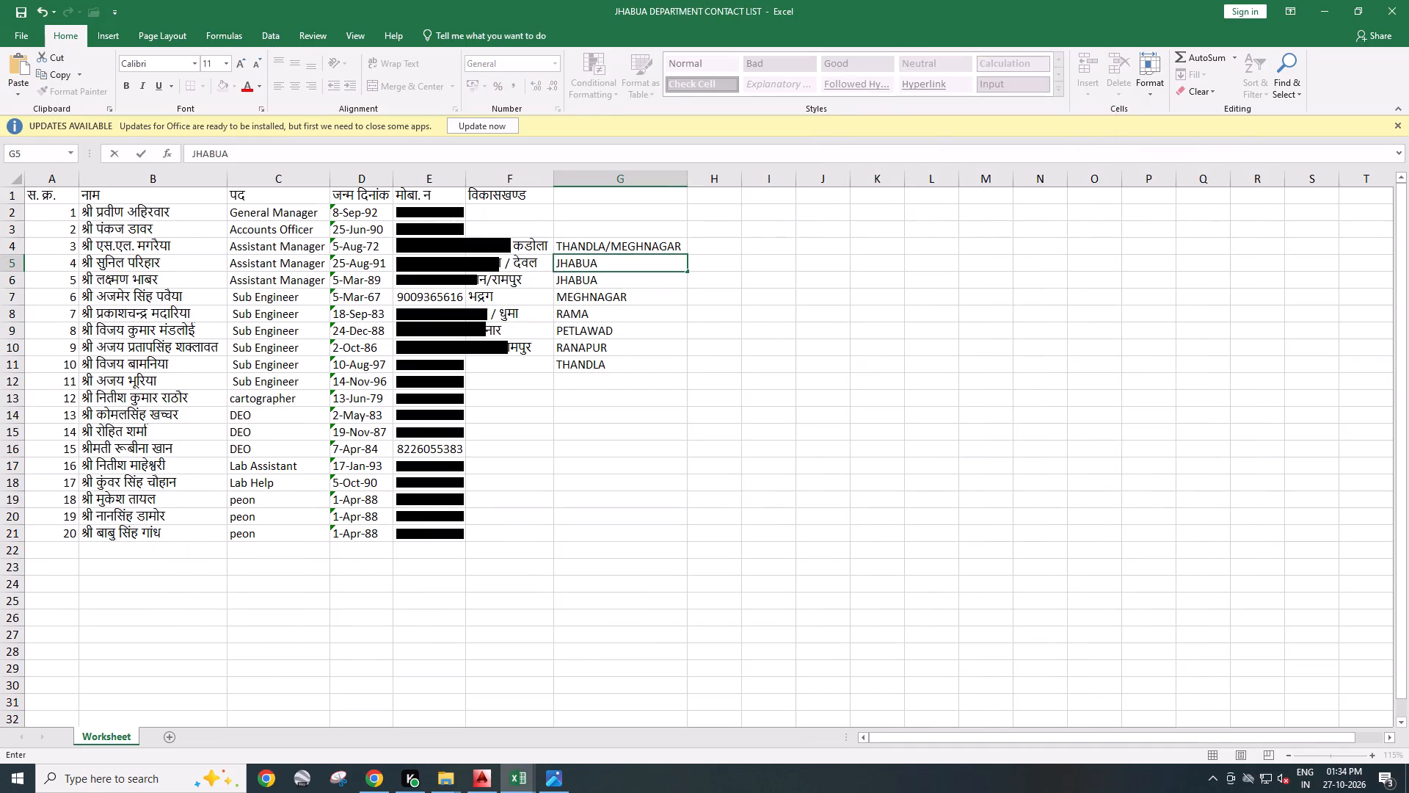
pyautogui.press('/')
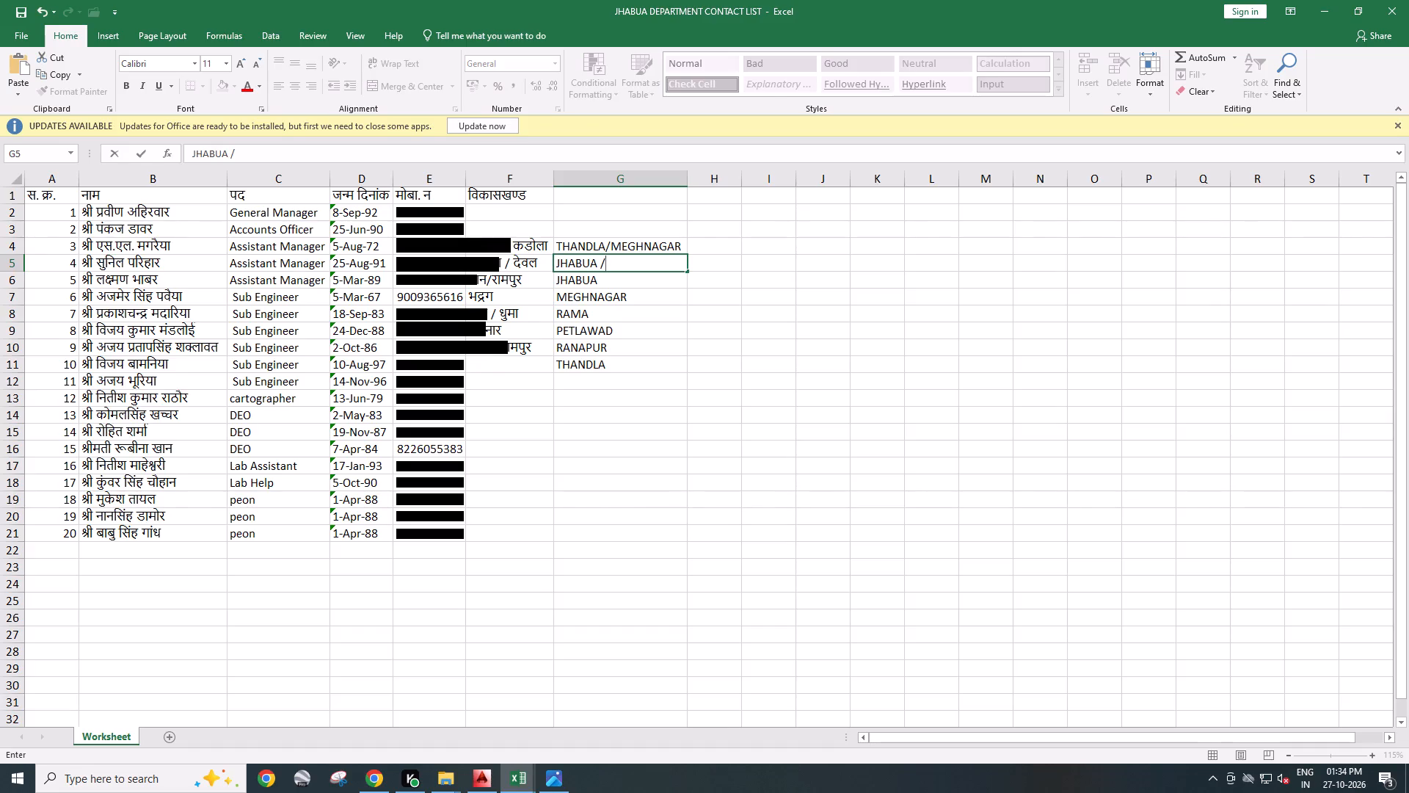
# Copy MEGHNAGAR from cell G4 and append it after the slash in G5, making the entry JHABUA /MEGHNAGAR.
pyautogui.hotkey('alt', 'Tab')
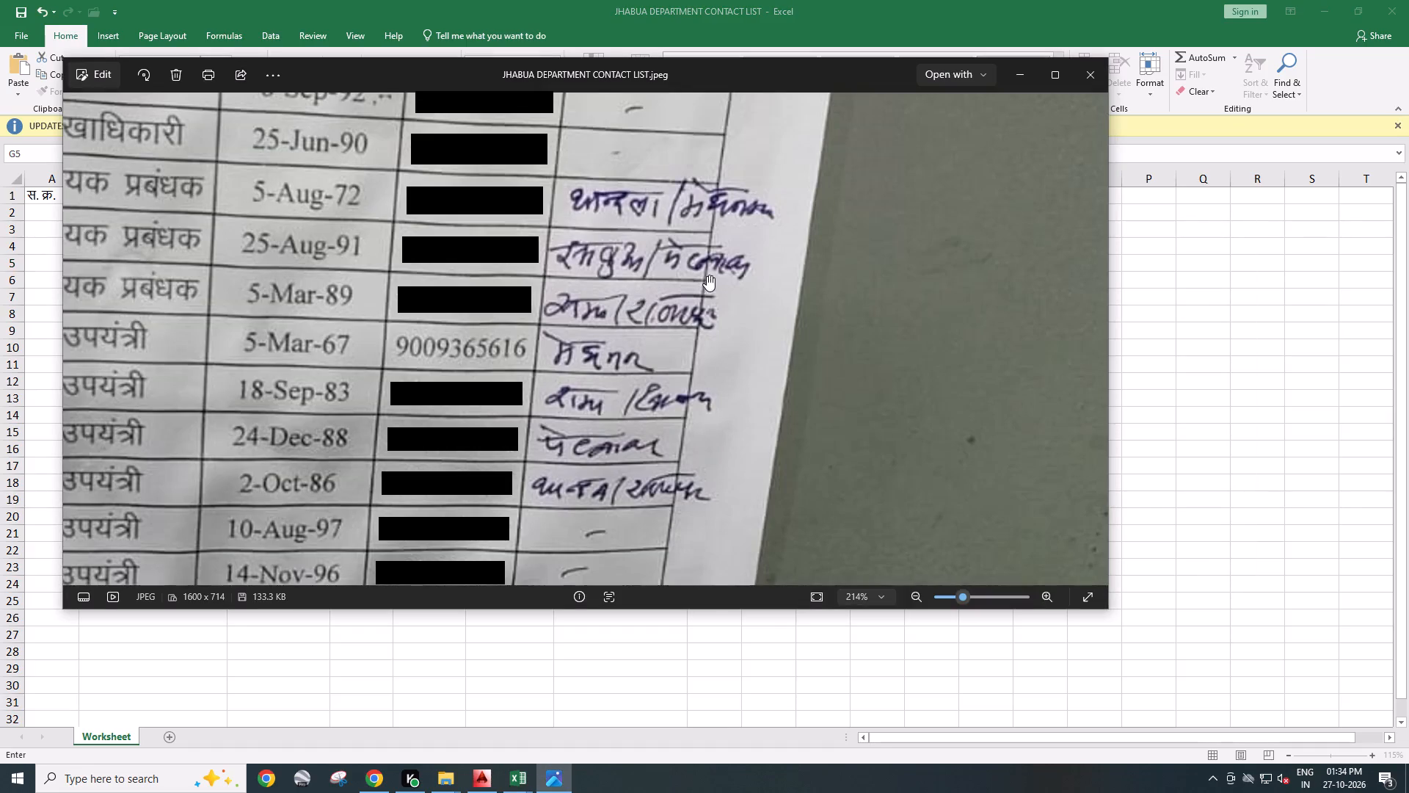
pyautogui.hotkey('alt', 'Tab')
pyautogui.hotkey('alt', 'Tab')
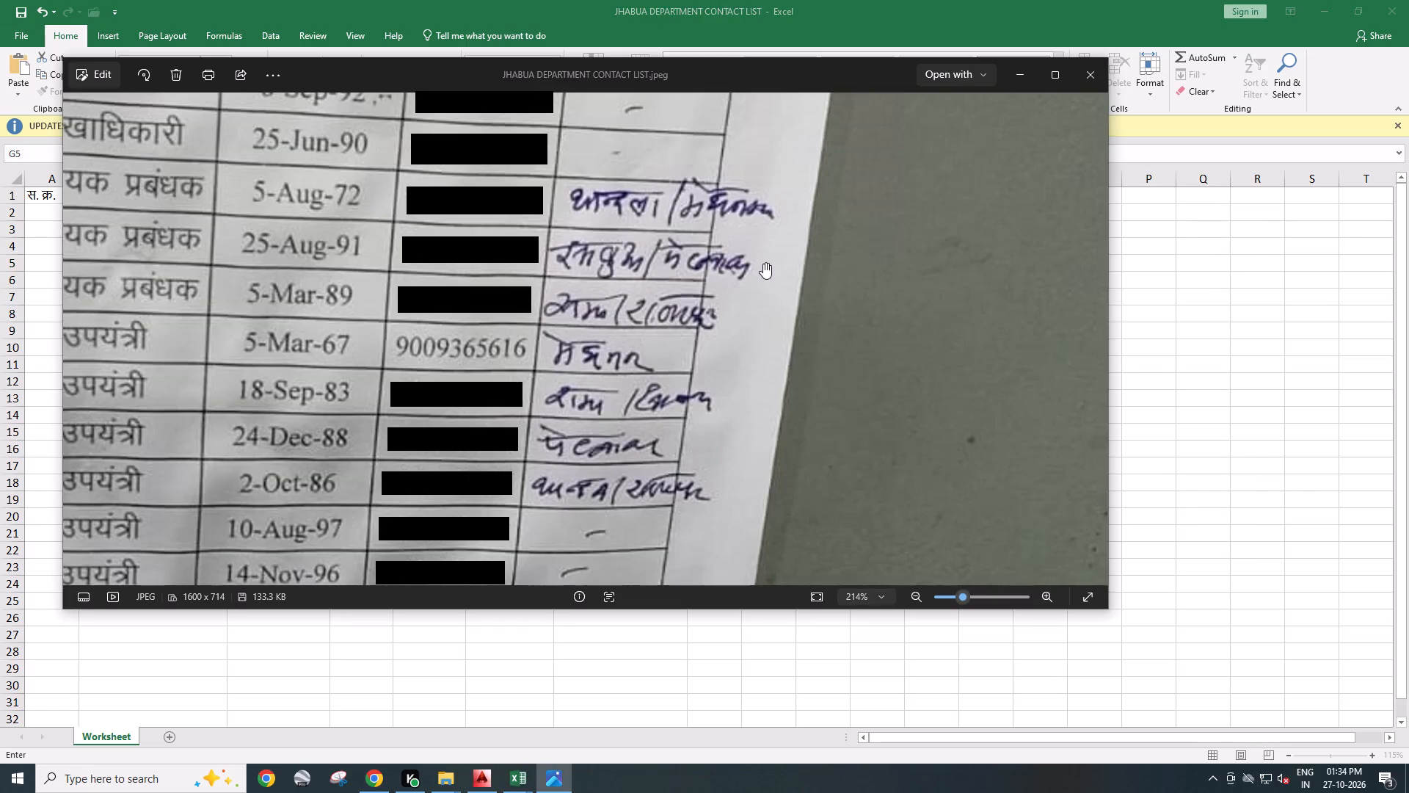
pyautogui.hotkey('alt', 'Tab')
pyautogui.doubleClick(665, 245)
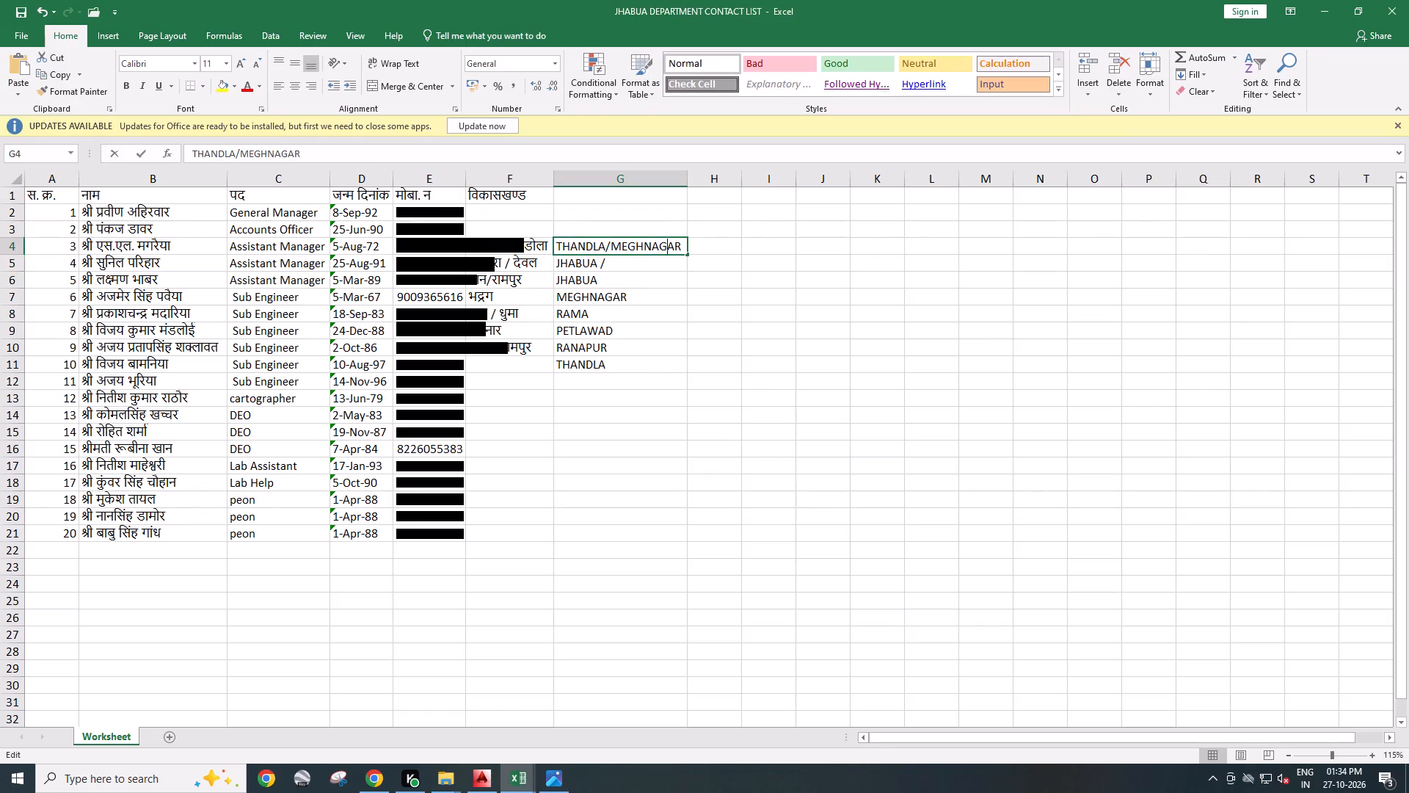
pyautogui.moveTo(612, 247); pyautogui.dragTo(691, 247)
pyautogui.hotkey('ctrl', 'c')
pyautogui.click(647, 275)
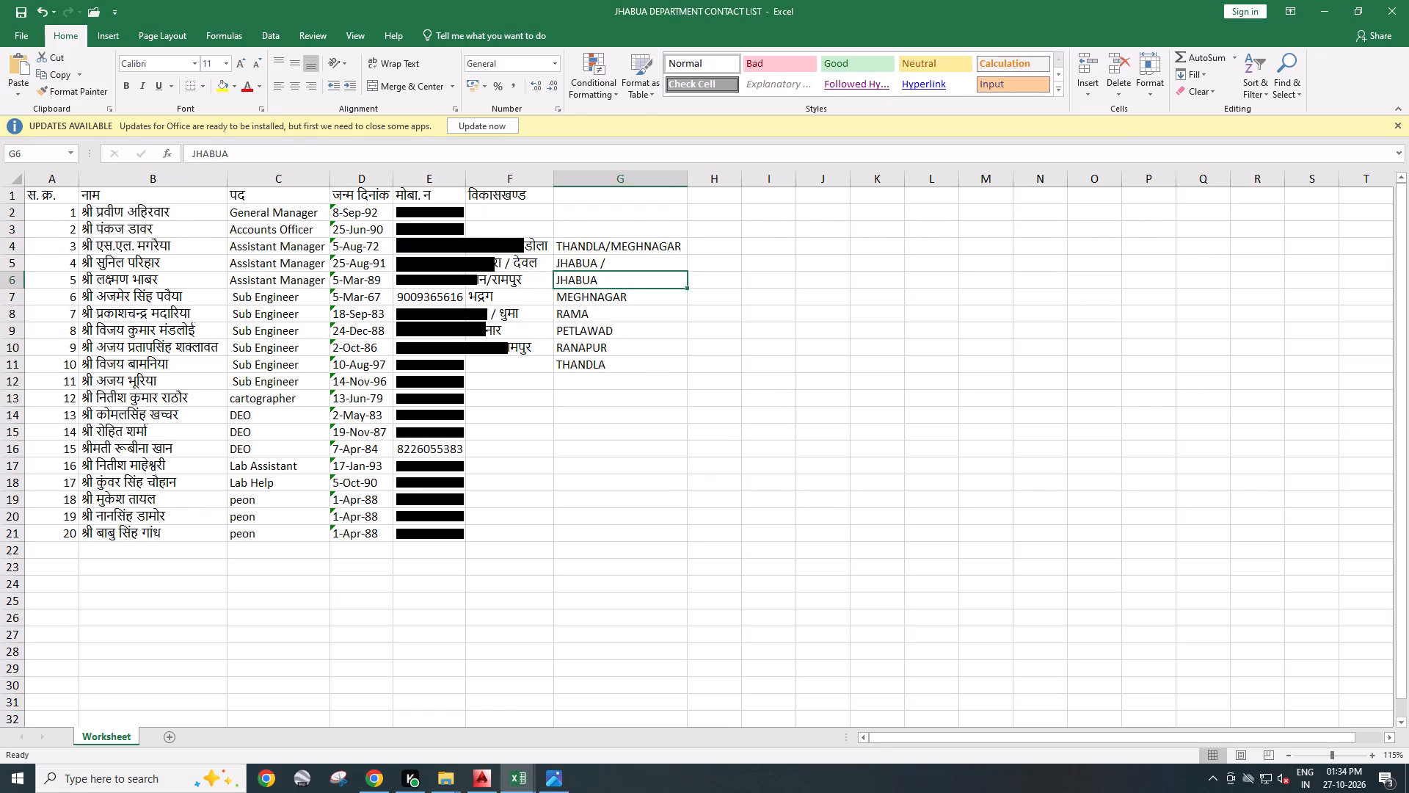
pyautogui.doubleClick(635, 261)
pyautogui.hotkey('ctrl', 'v')
pyautogui.click(669, 327)
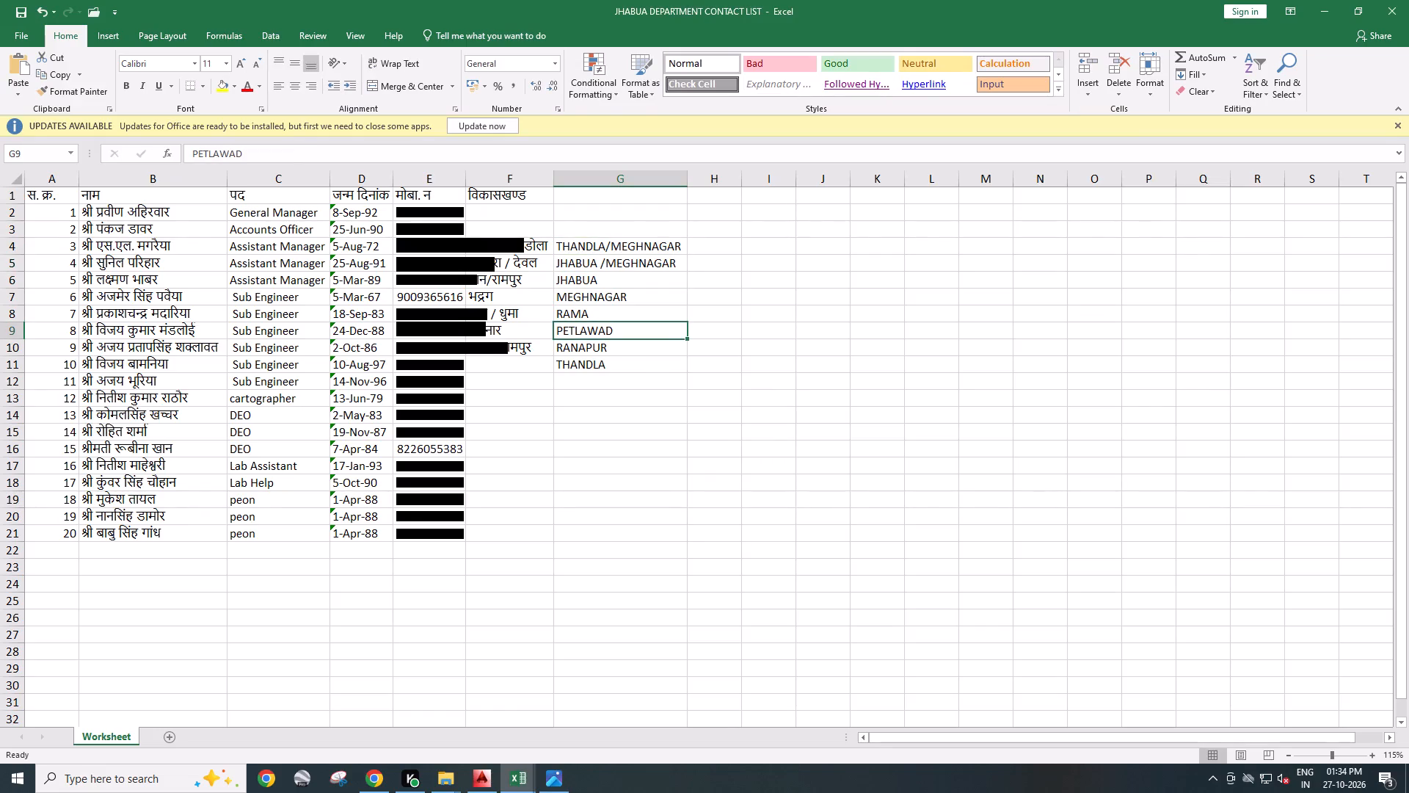
# Insert RAMA and a spaced slash before the block name in G6, making the entry RAMA / JHABUA.
pyautogui.hotkey('alt', 'Tab')
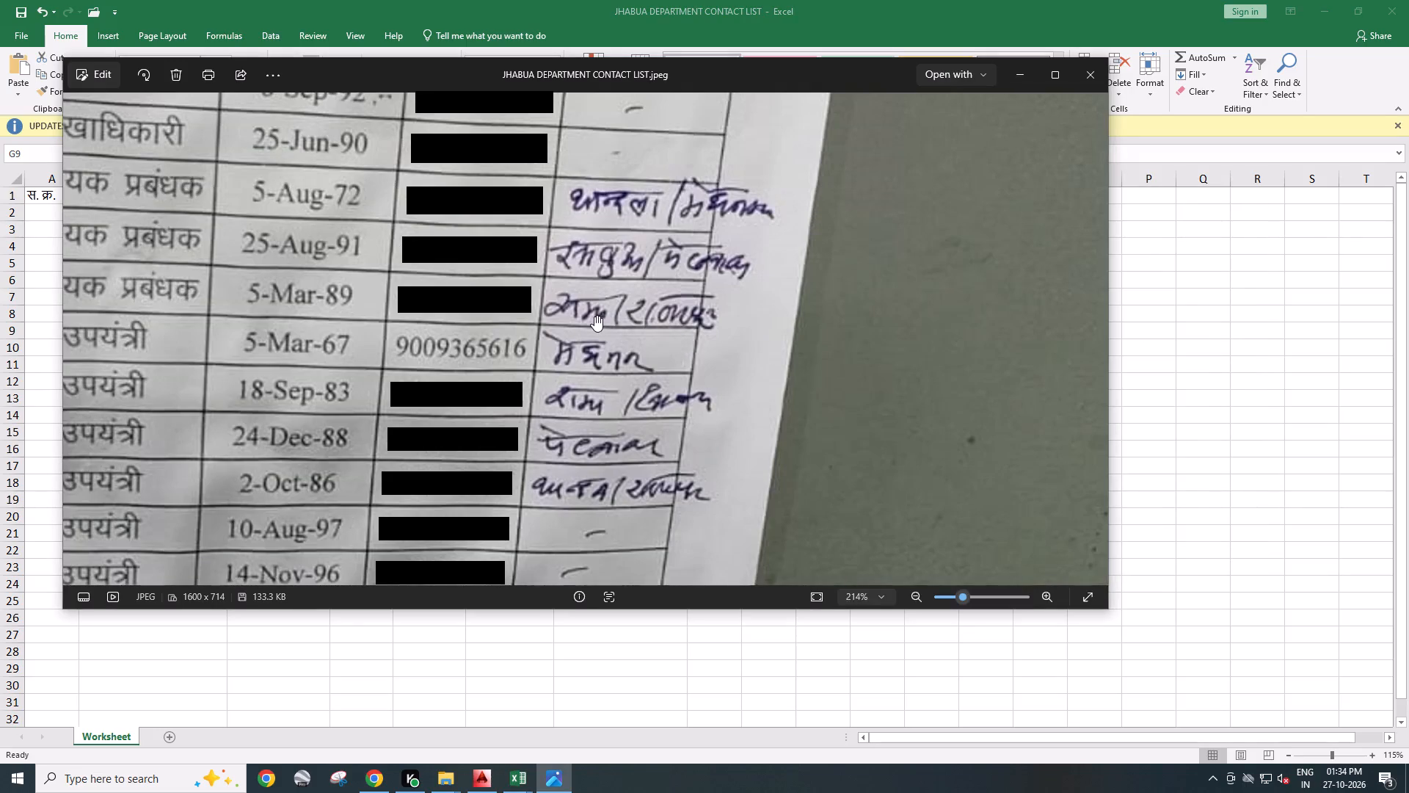
pyautogui.hotkey('alt', 'Tab')
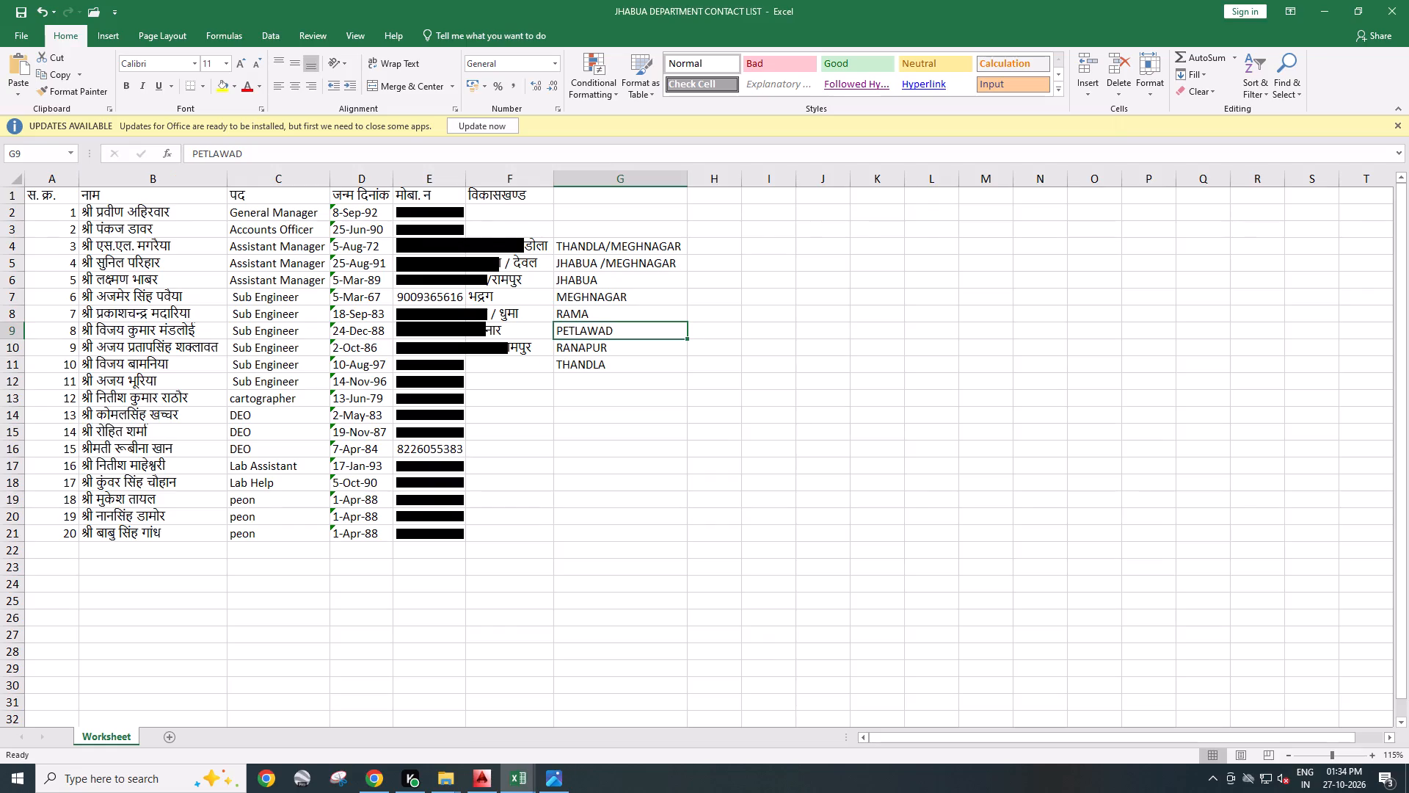
pyautogui.doubleClick(558, 278)
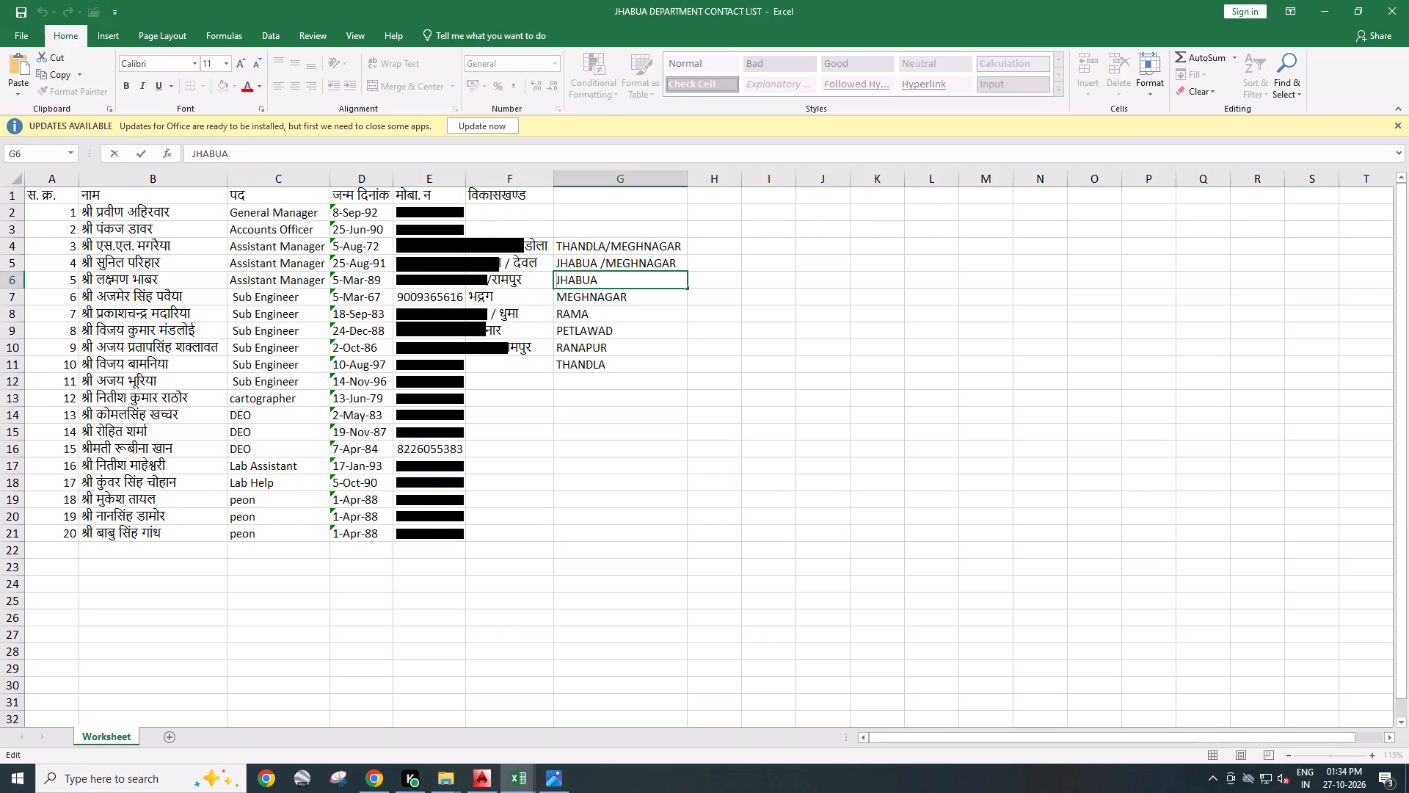
pyautogui.write('RAM')
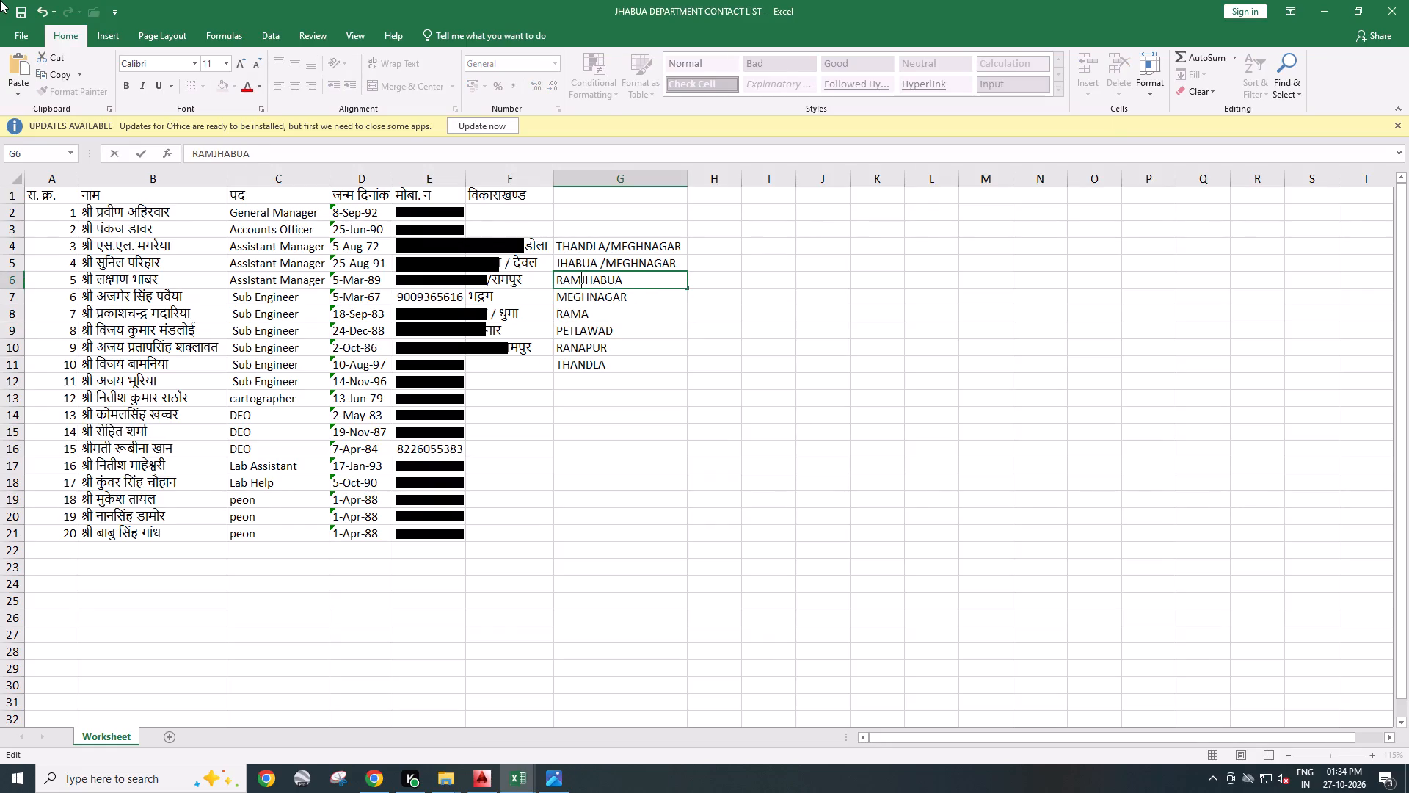
pyautogui.write('A/')
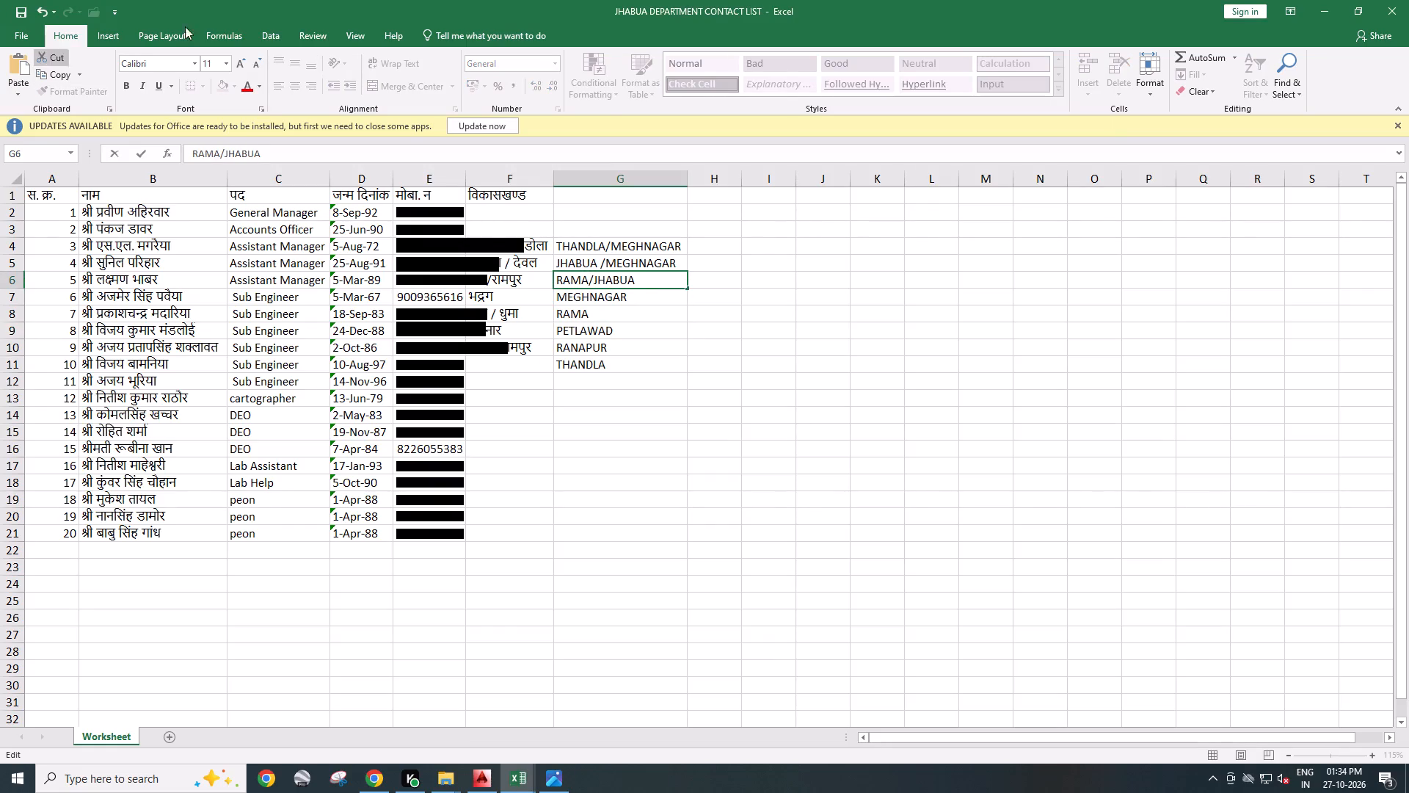
pyautogui.press('space')
pyautogui.click(588, 280)
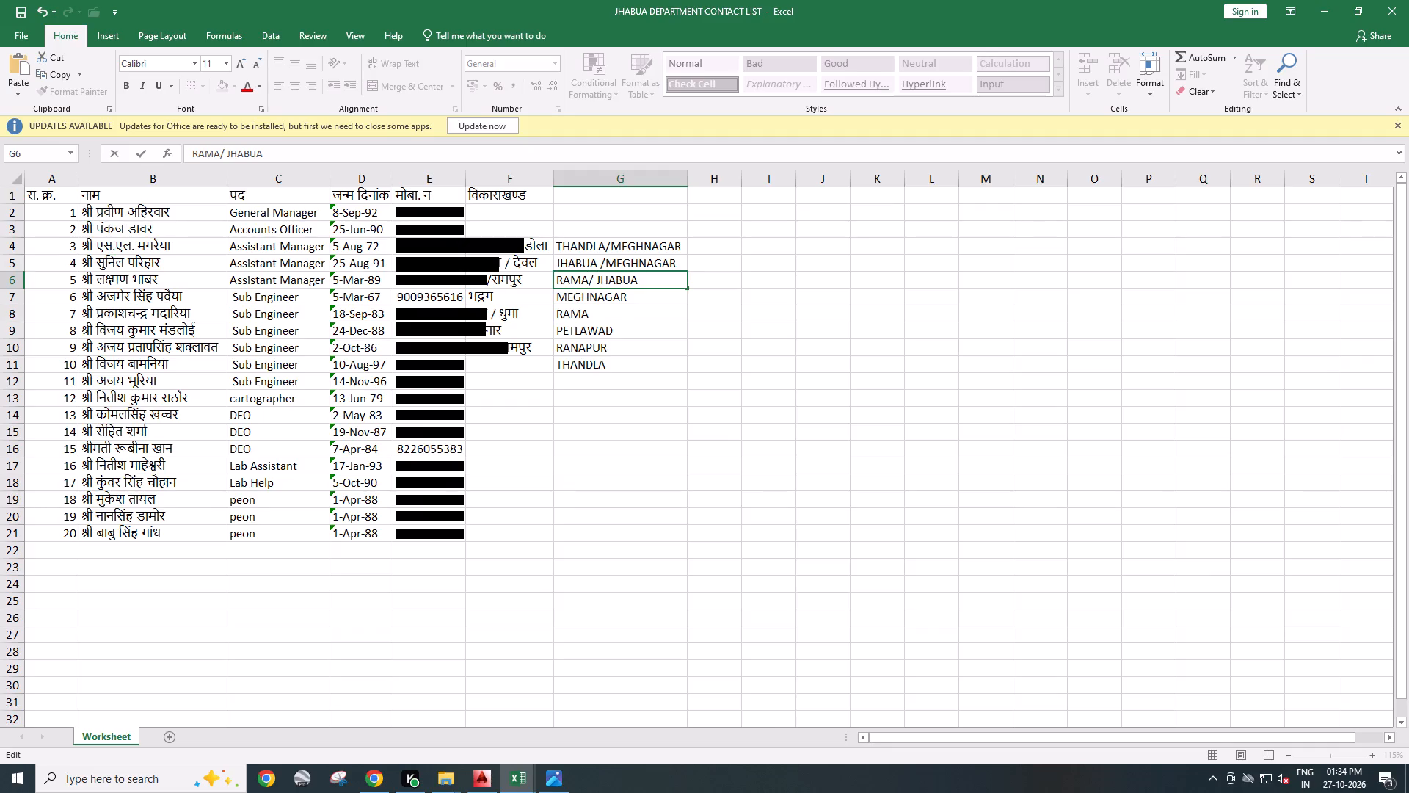
pyautogui.press('space')
# Even out the spacing around the slashes in G5 and G4 as JHABUA / MEGHNAGAR and THANDLA / MEGHNAGAR.
pyautogui.doubleClick(606, 262)
pyautogui.press('space')
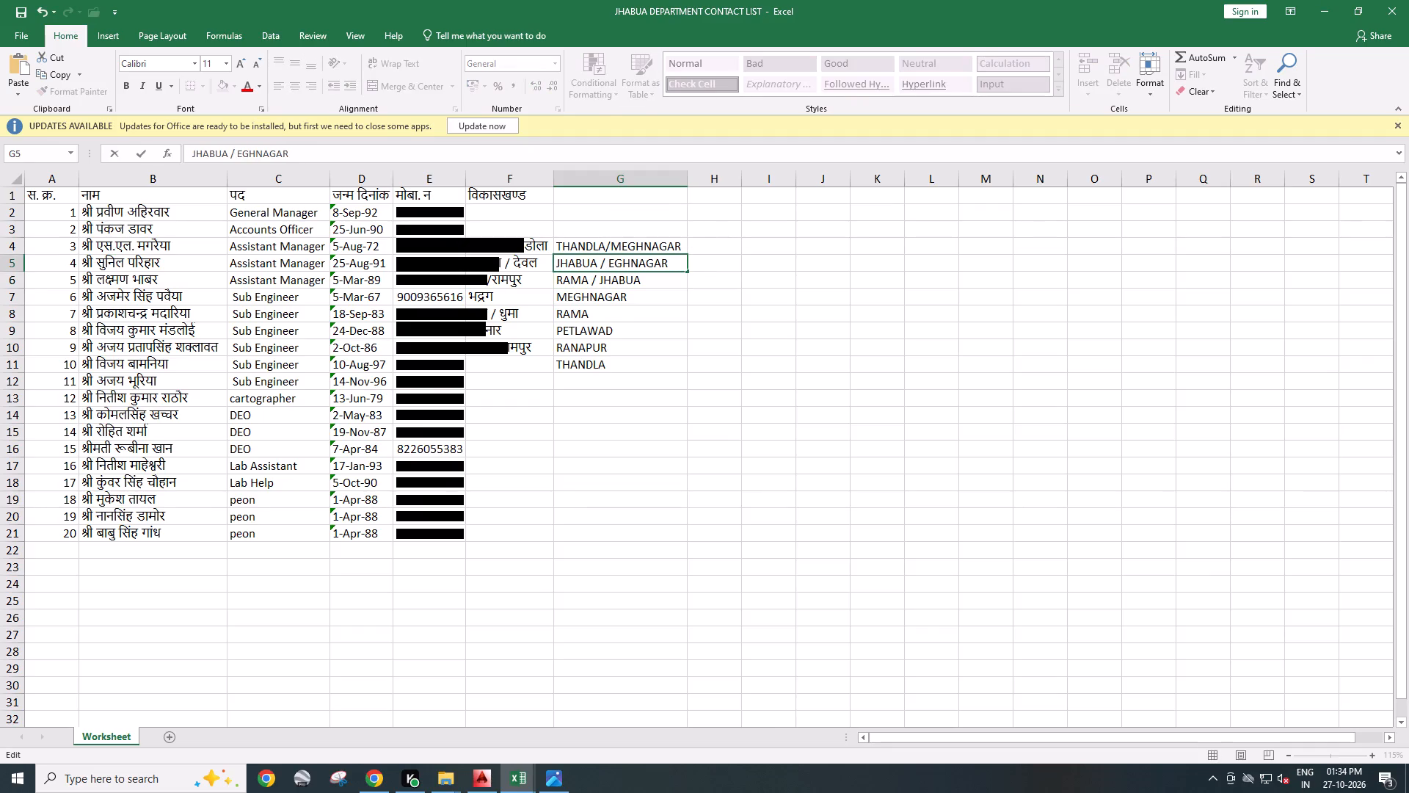
pyautogui.hotkey('ctrl', 'z')
pyautogui.click(604, 261)
pyautogui.press('space')
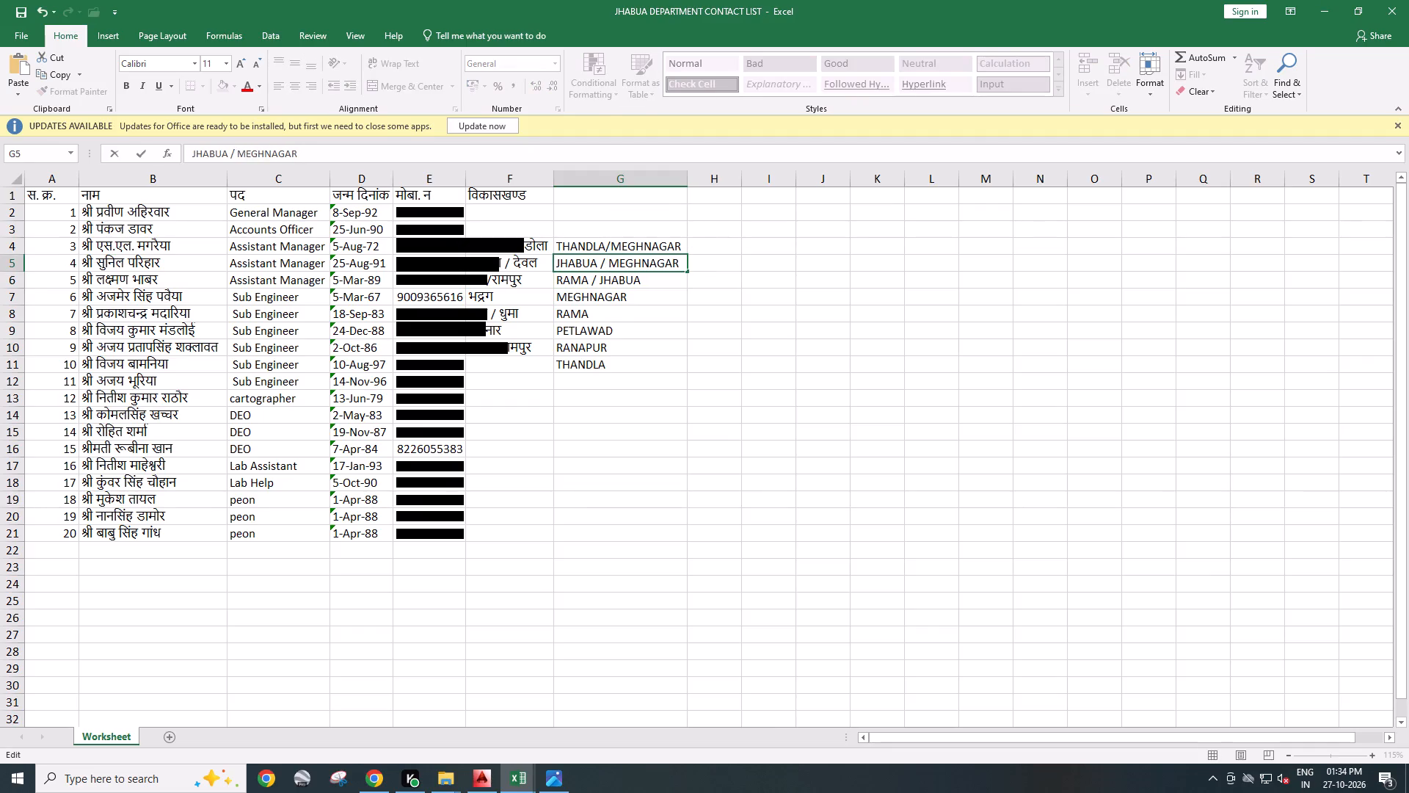
pyautogui.doubleClick(605, 246)
pyautogui.press('space')
pyautogui.click(614, 247)
pyautogui.press('space')
pyautogui.click(642, 304)
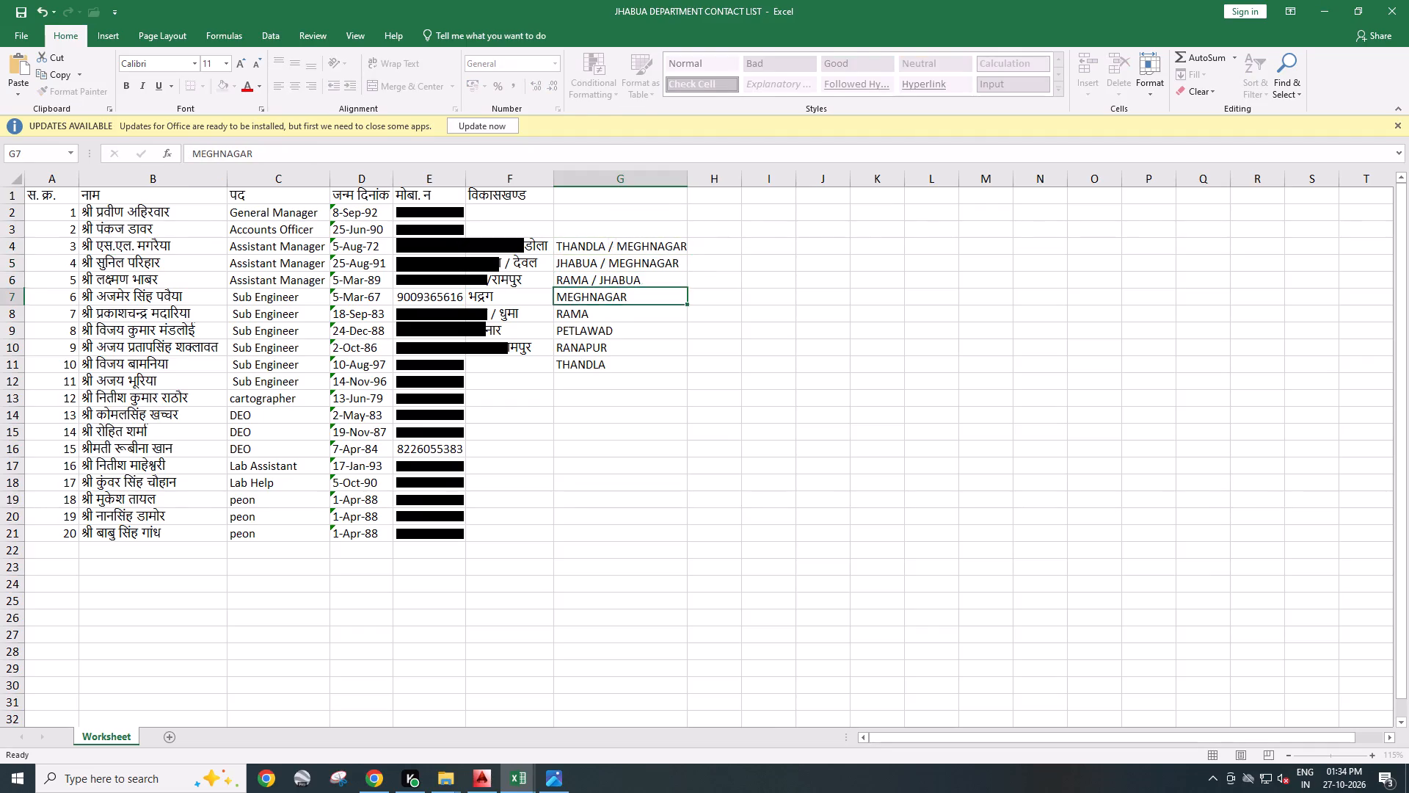
# Check the handwritten list and extend the sub engineer's entry in G8 to RAMA / JHABUA.
pyautogui.hotkey('alt', 'Tab')
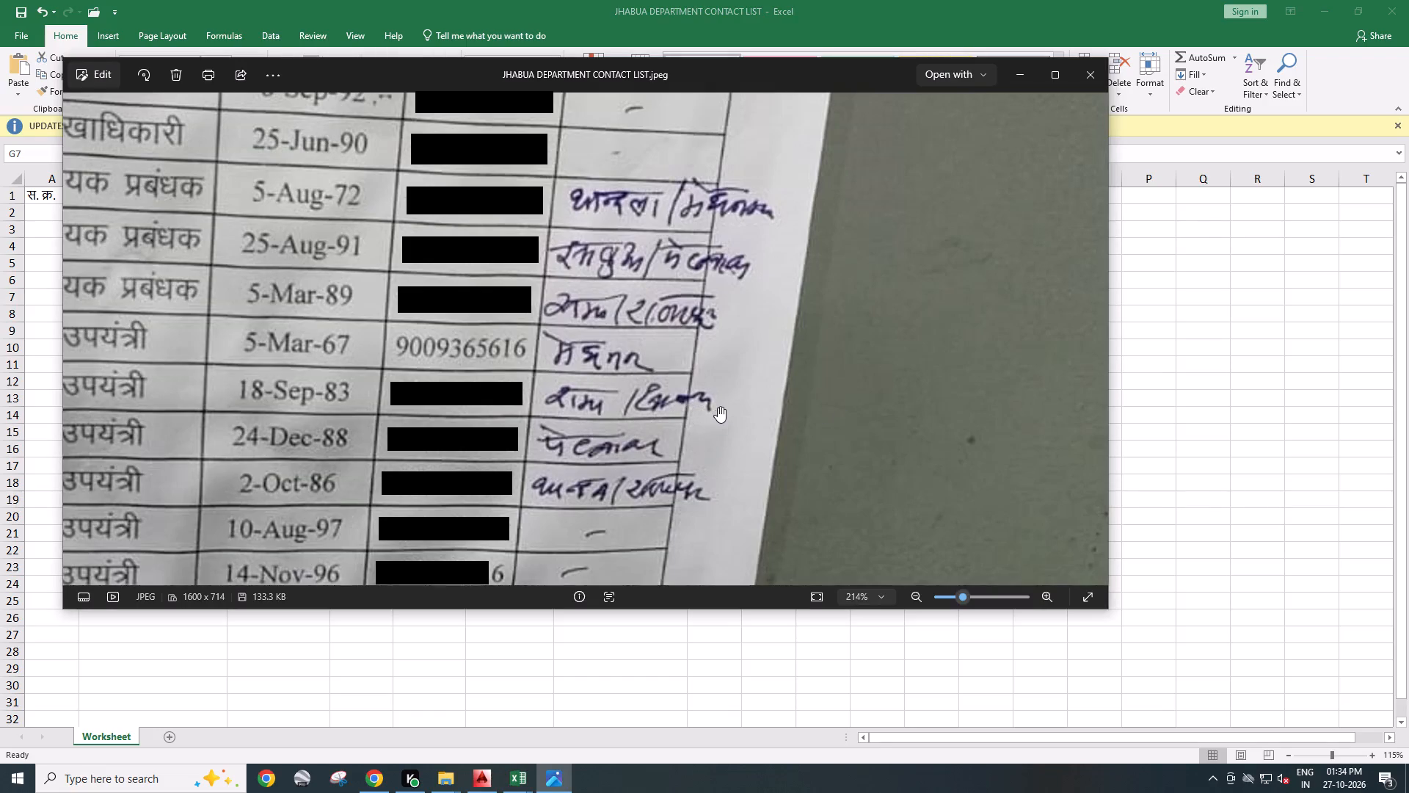
pyautogui.hotkey('alt', 'Tab')
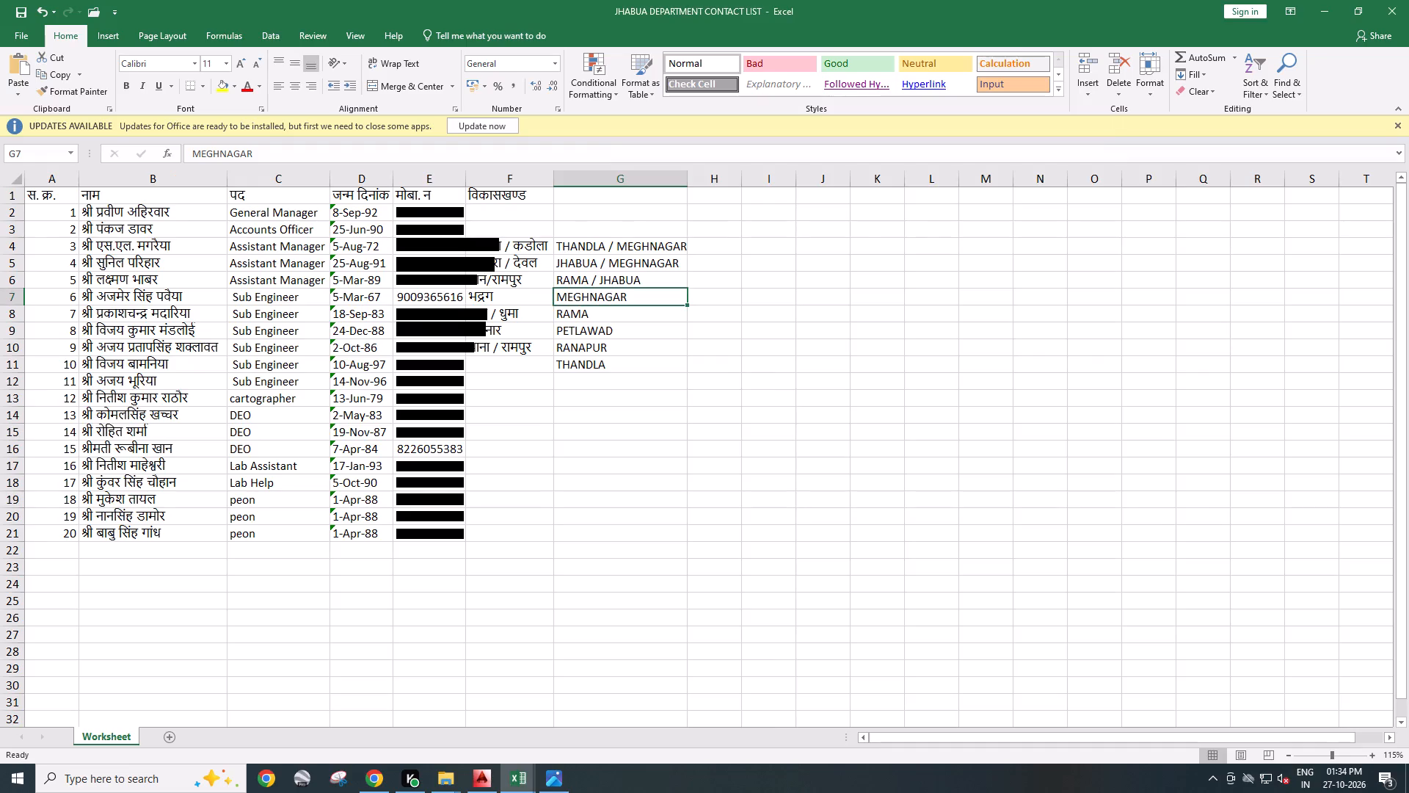
pyautogui.doubleClick(611, 317)
pyautogui.write('/')
pyautogui.press('space')
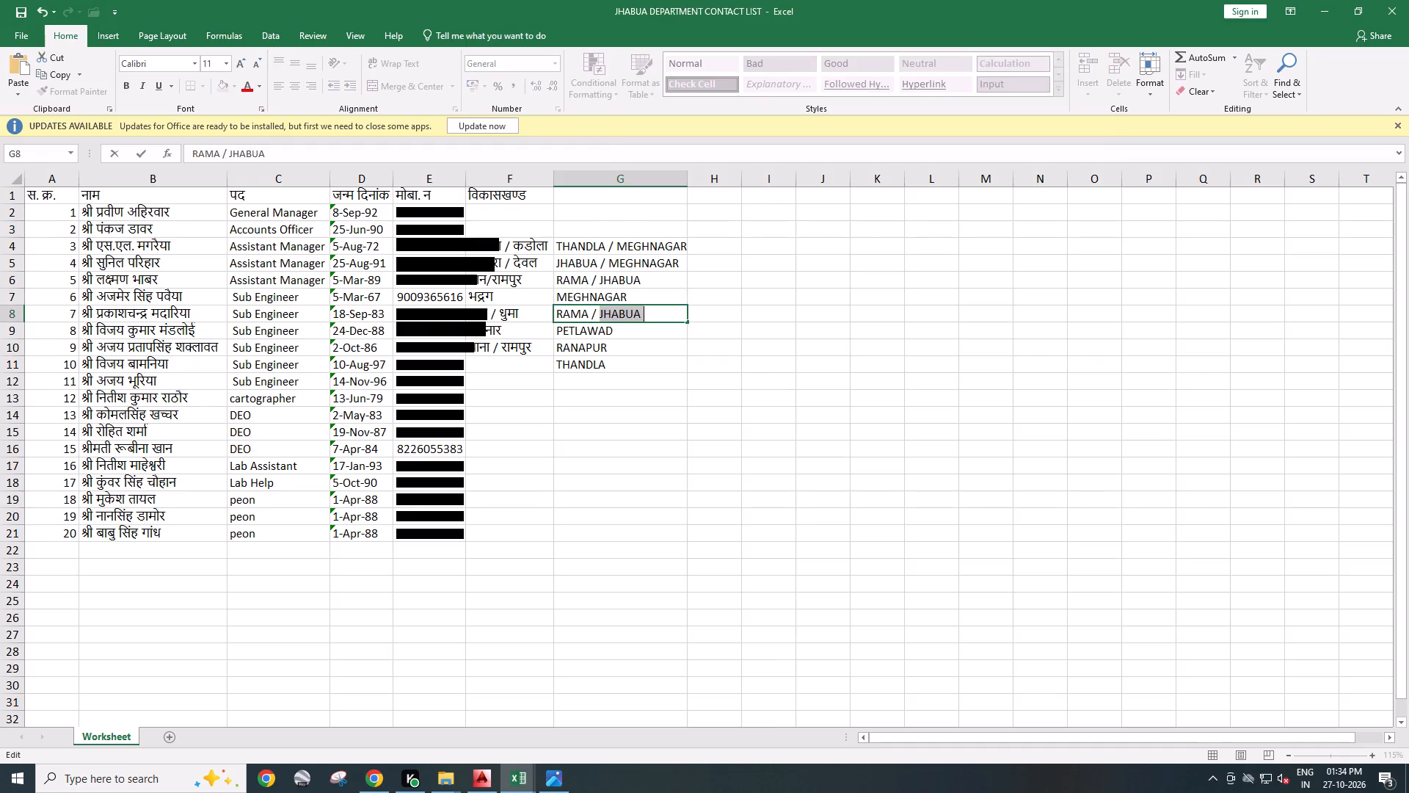
pyautogui.press('Return')
# Copy JHABUA from cell G8 and append it after a spaced slash in G11, making the entry THANDLA / JHABUA.
pyautogui.hotkey('alt', 'Tab')
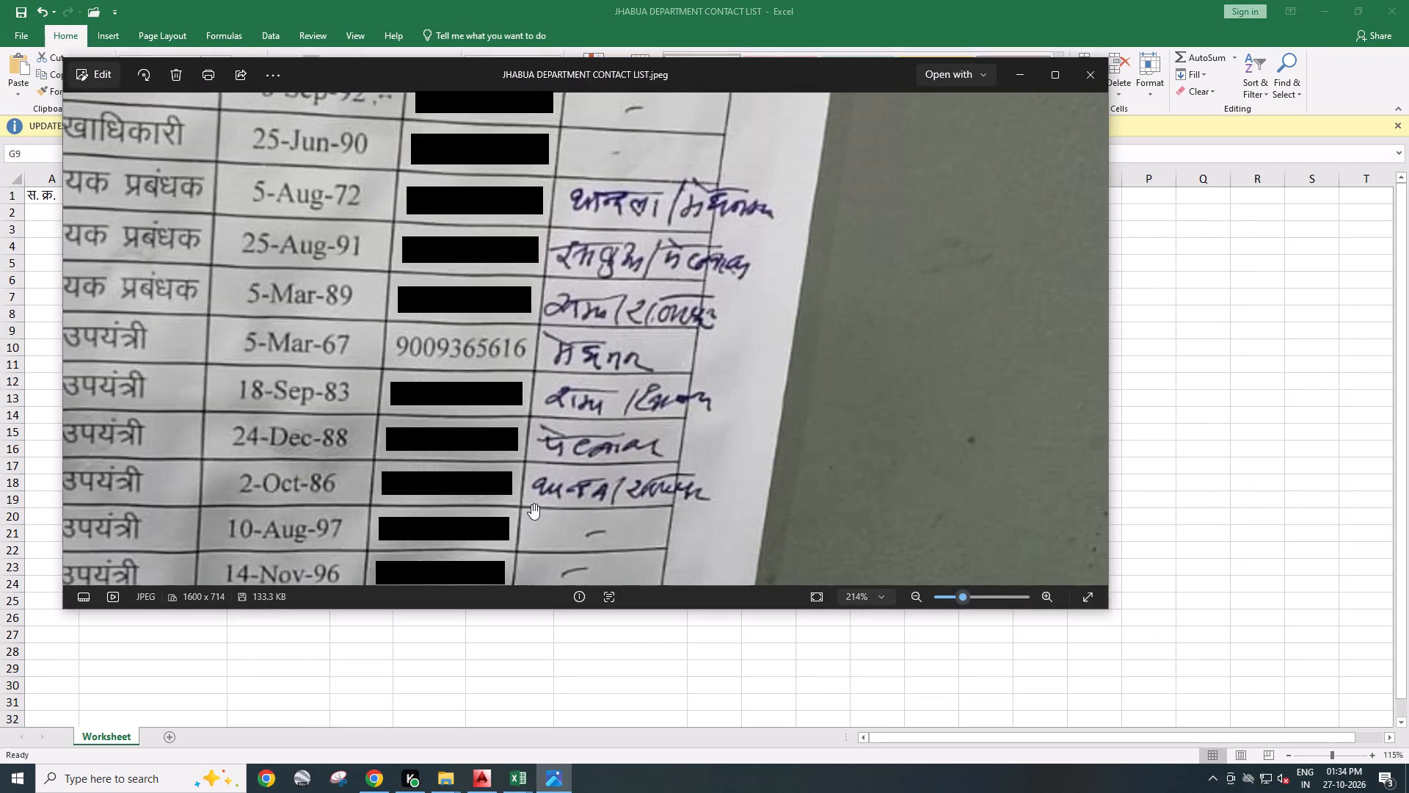
pyautogui.hotkey('alt', 'Tab')
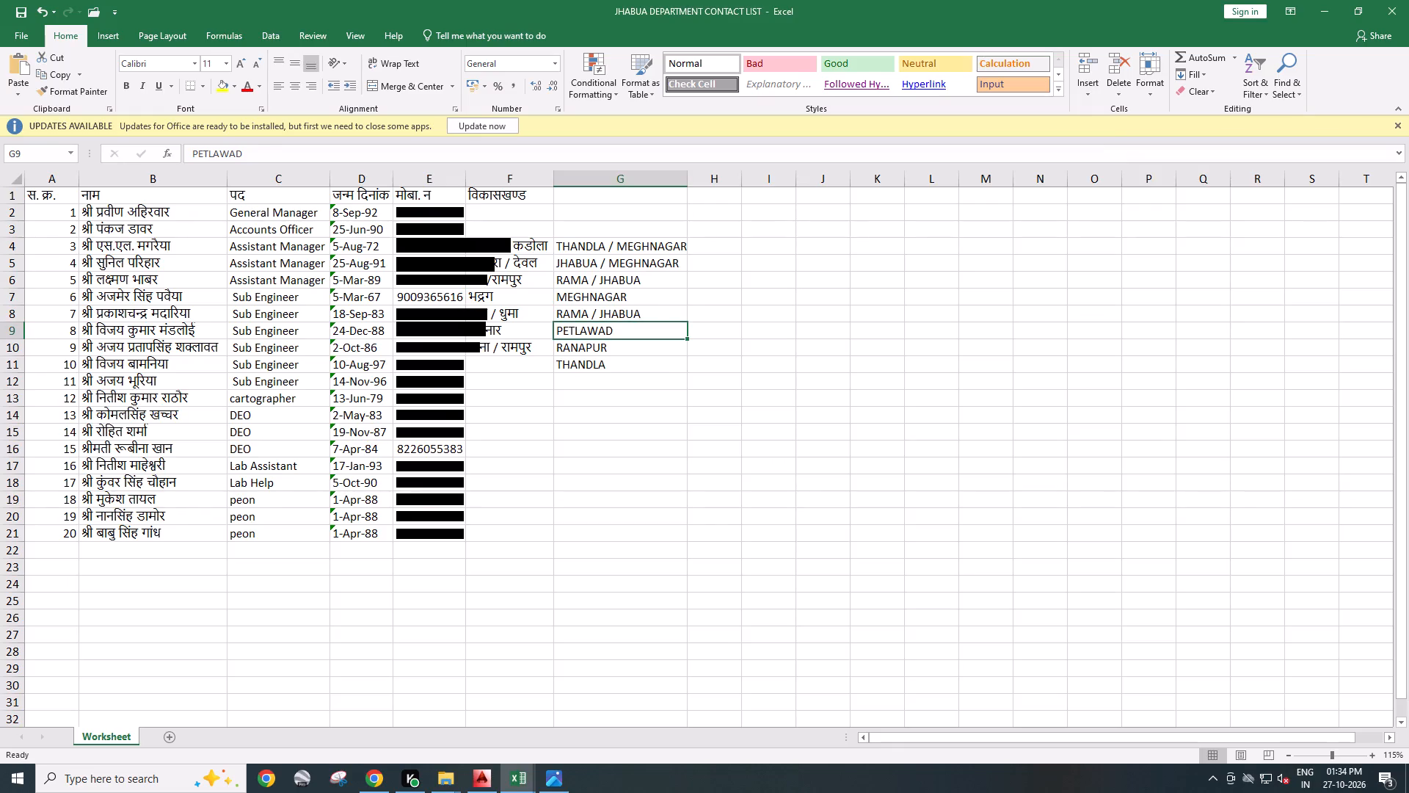
pyautogui.doubleClick(608, 310)
pyautogui.moveTo(597, 311); pyautogui.dragTo(668, 313)
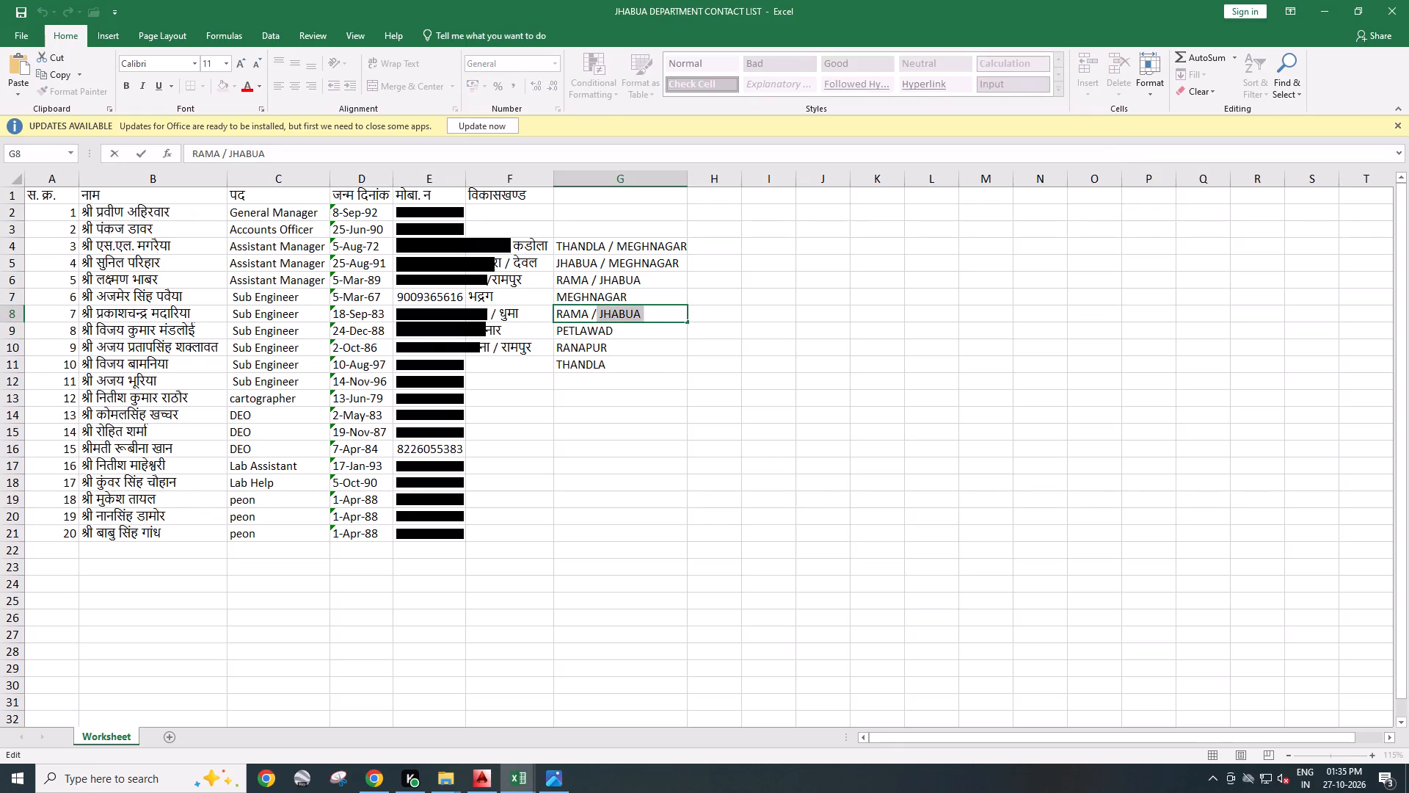
pyautogui.hotkey('ctrl', 'c')
pyautogui.doubleClick(622, 363)
pyautogui.press('space')
pyautogui.write('/')
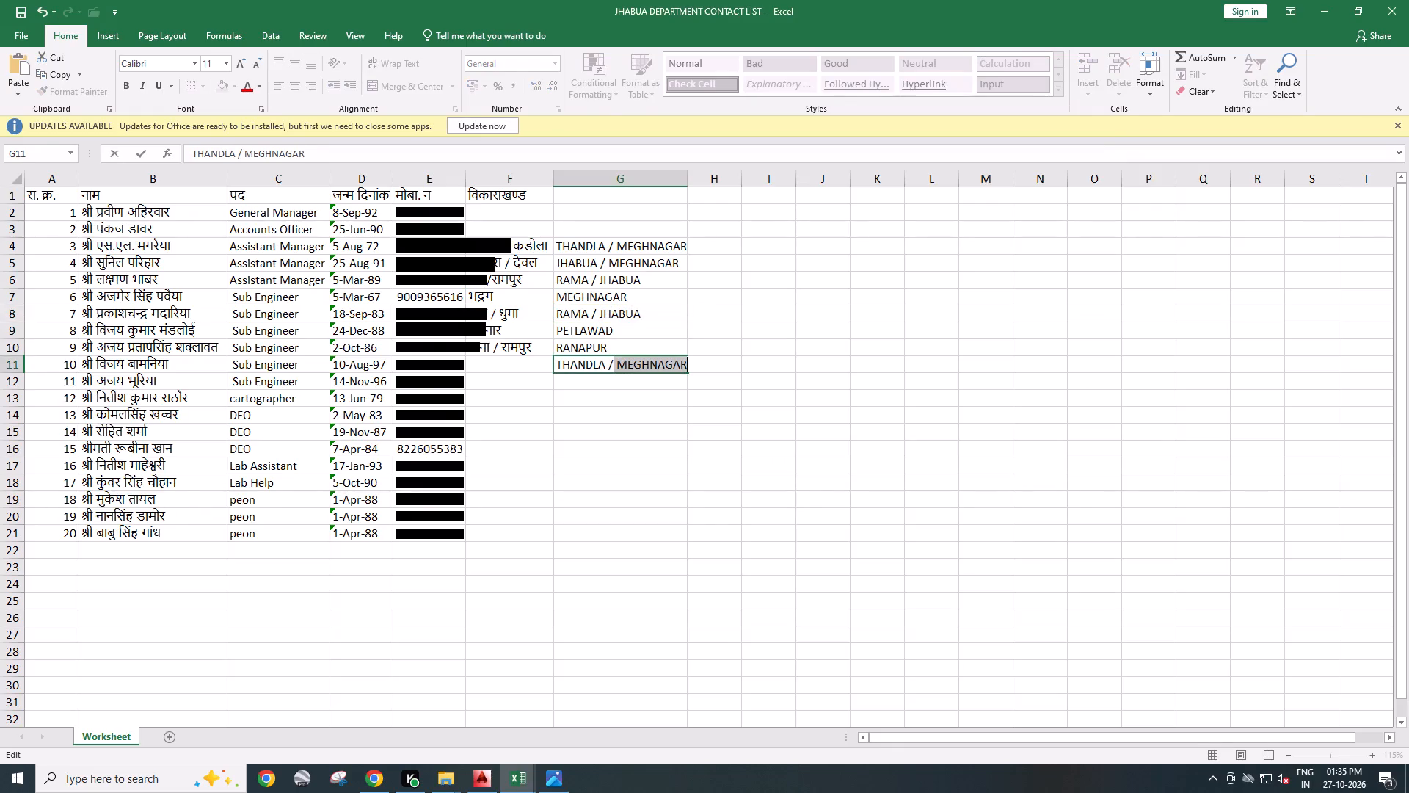
pyautogui.press('space')
pyautogui.hotkey('ctrl', 'v')
# Check the handwritten block column once more, close the contact list image and return to the worksheet.
pyautogui.hotkey('alt', 'Tab')
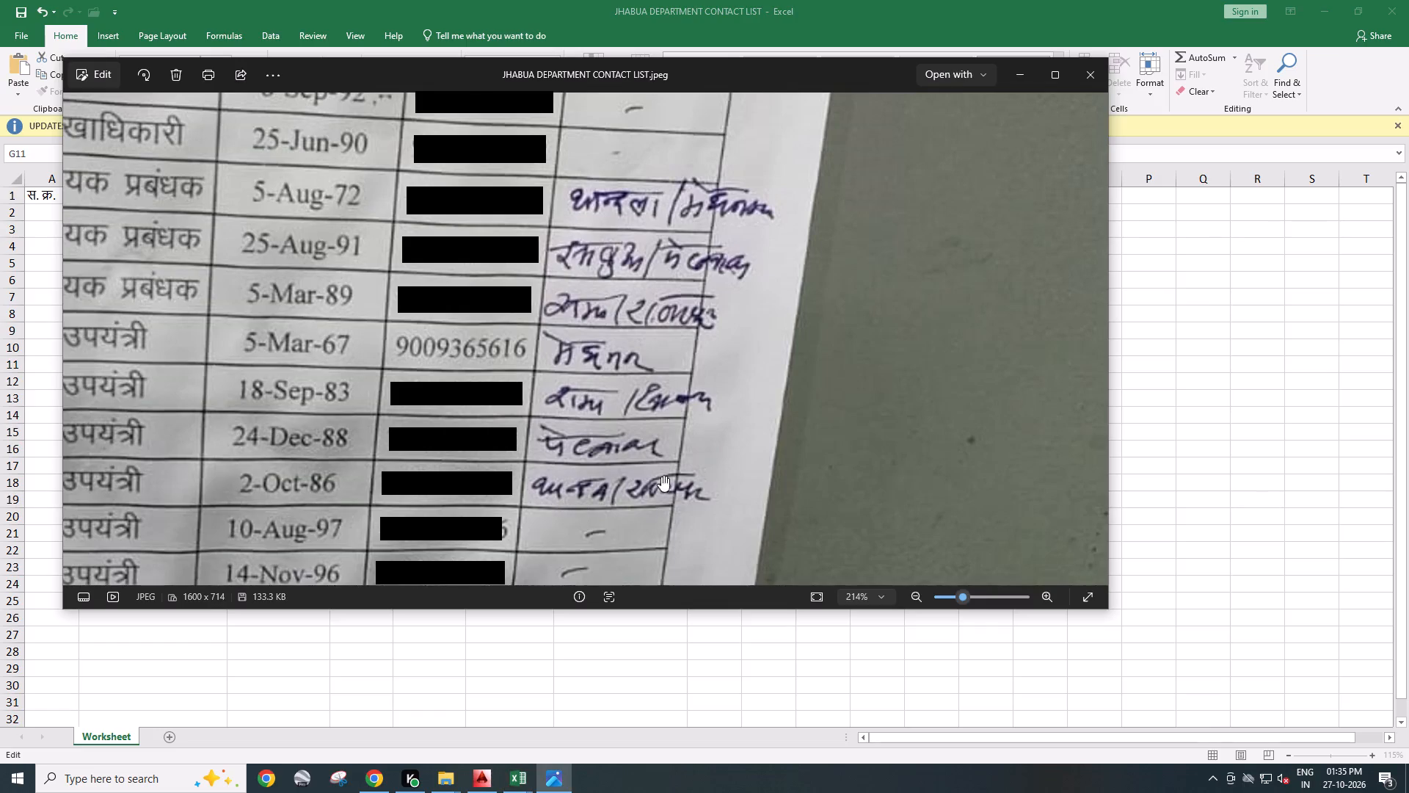
pyautogui.scroll(-4, 699, 445)
pyautogui.click(1075, 72)
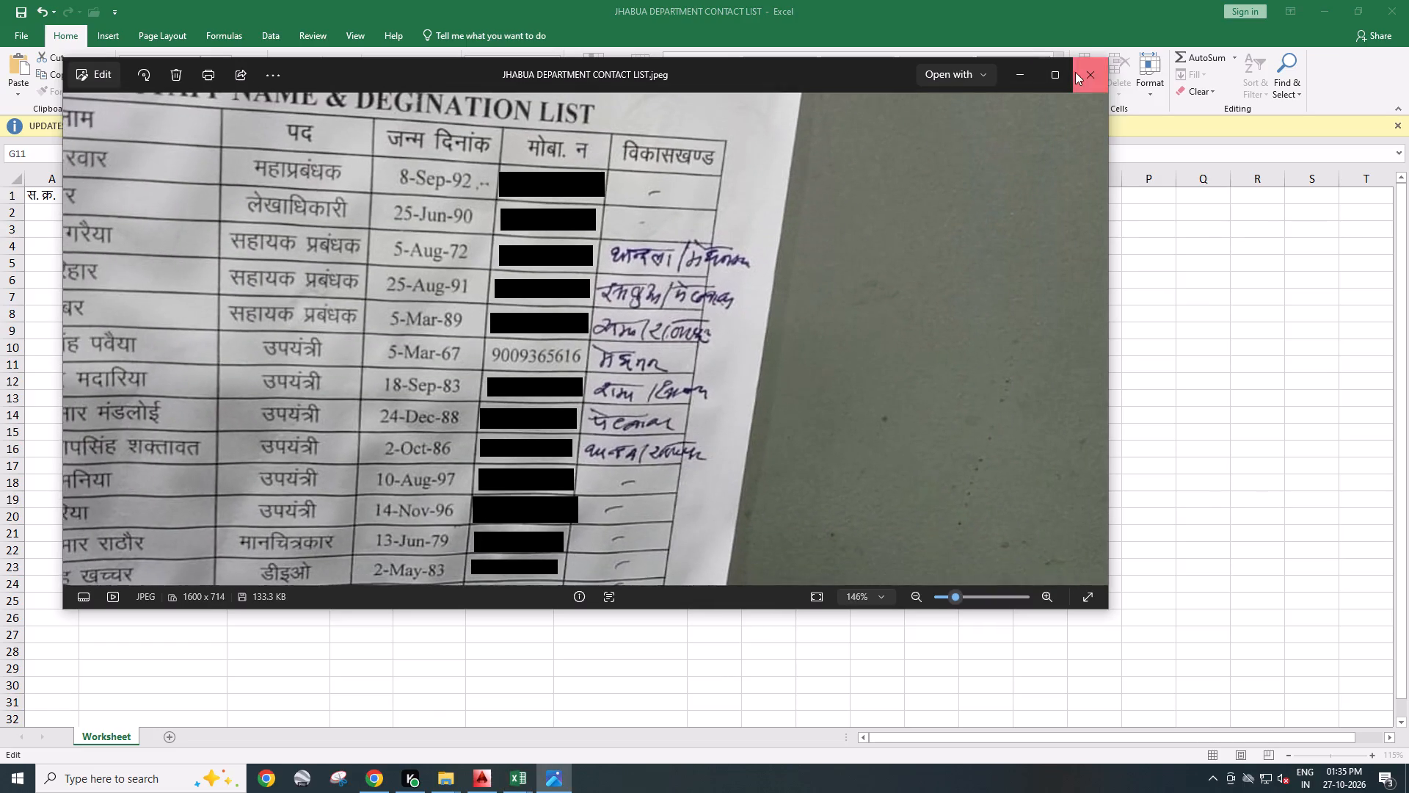
pyautogui.click(757, 380)
# Delete the misread Hindi block names in cells F4 to F10.
pyautogui.moveTo(531, 244); pyautogui.dragTo(534, 352)
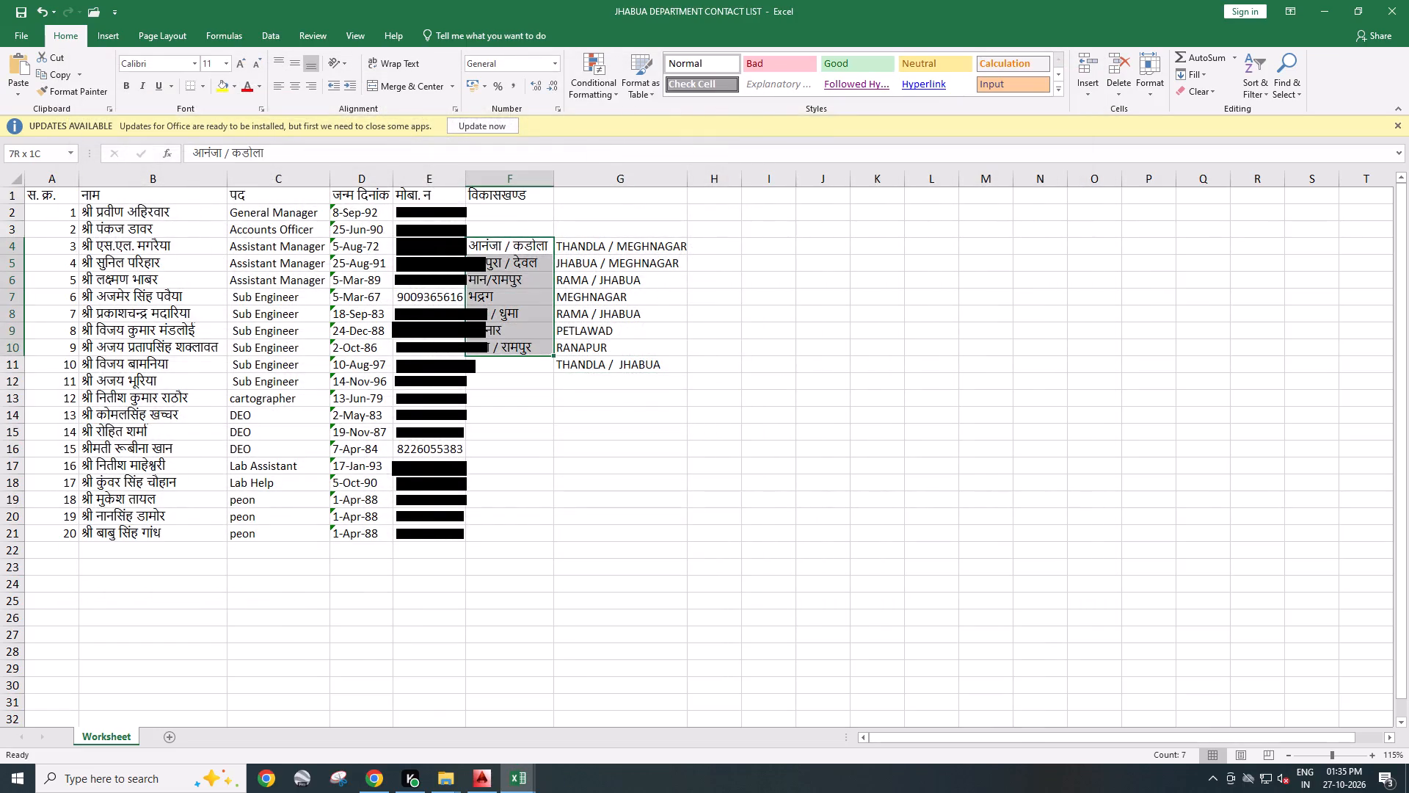
pyautogui.press('Delete')
# Move the English block names from G4:G11 into column F starting at F4 and save the workbook.
pyautogui.moveTo(605, 242); pyautogui.dragTo(601, 364)
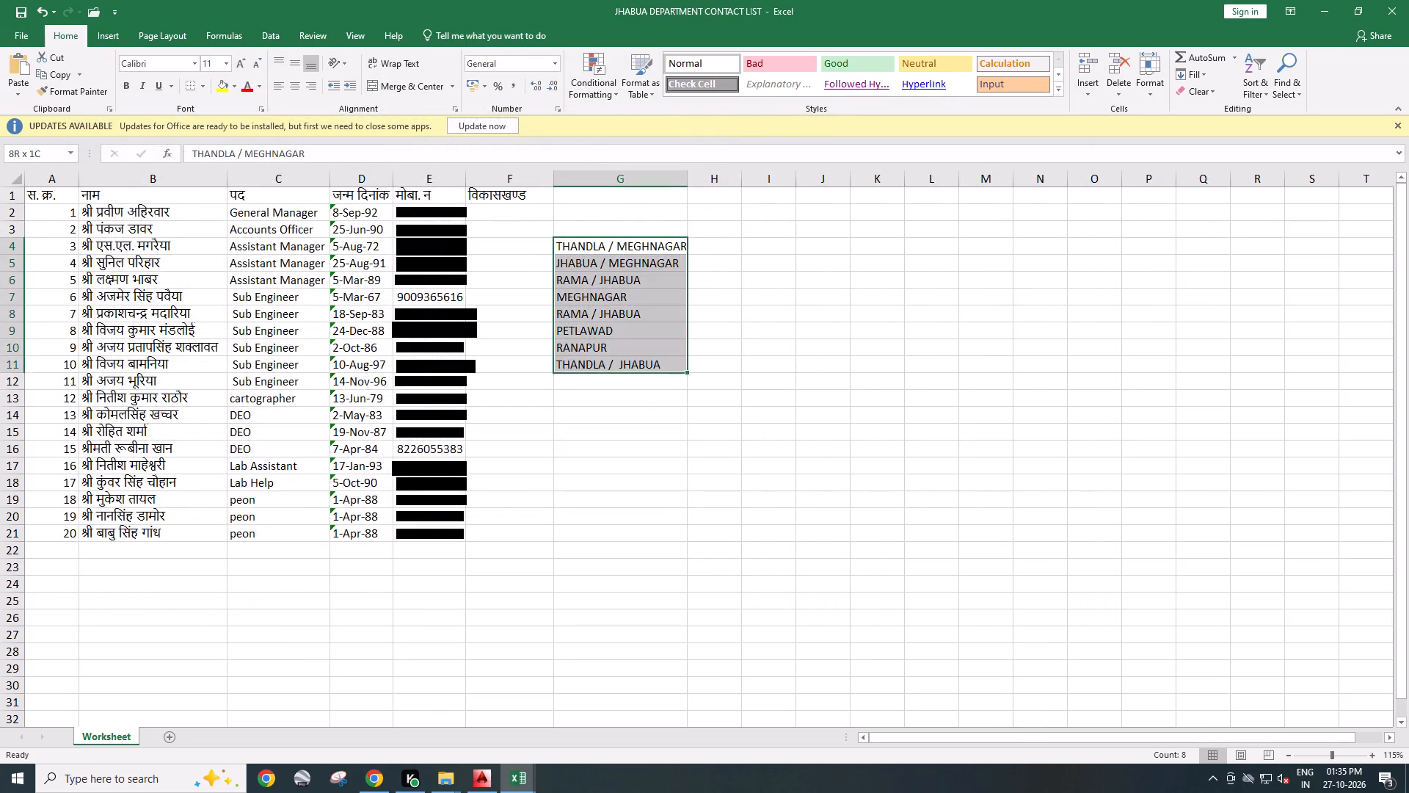
pyautogui.hotkey('ctrl', 'x')
pyautogui.click(527, 249)
pyautogui.hotkey('ctrl', 'v')
pyautogui.hotkey('ctrl', 's')
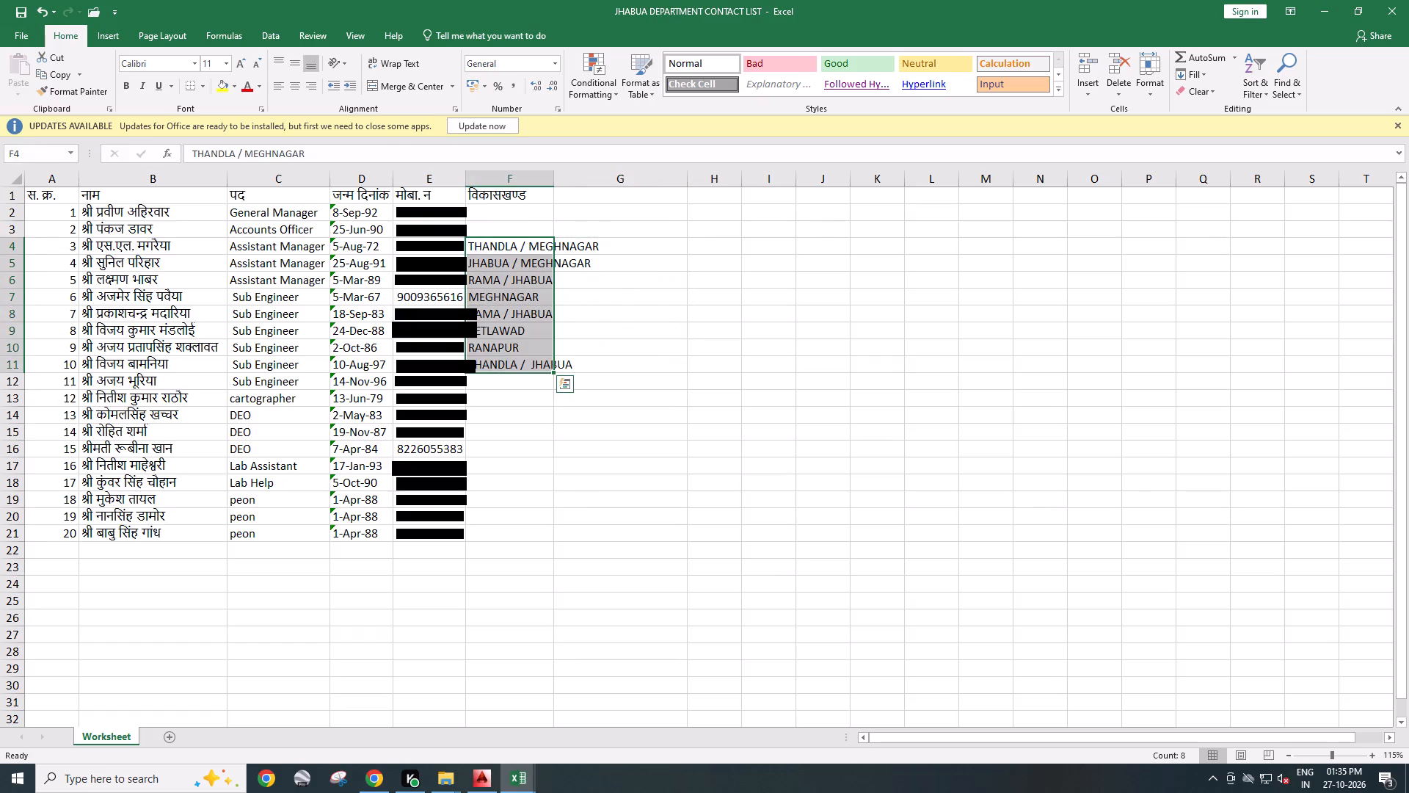
pyautogui.click(536, 435)
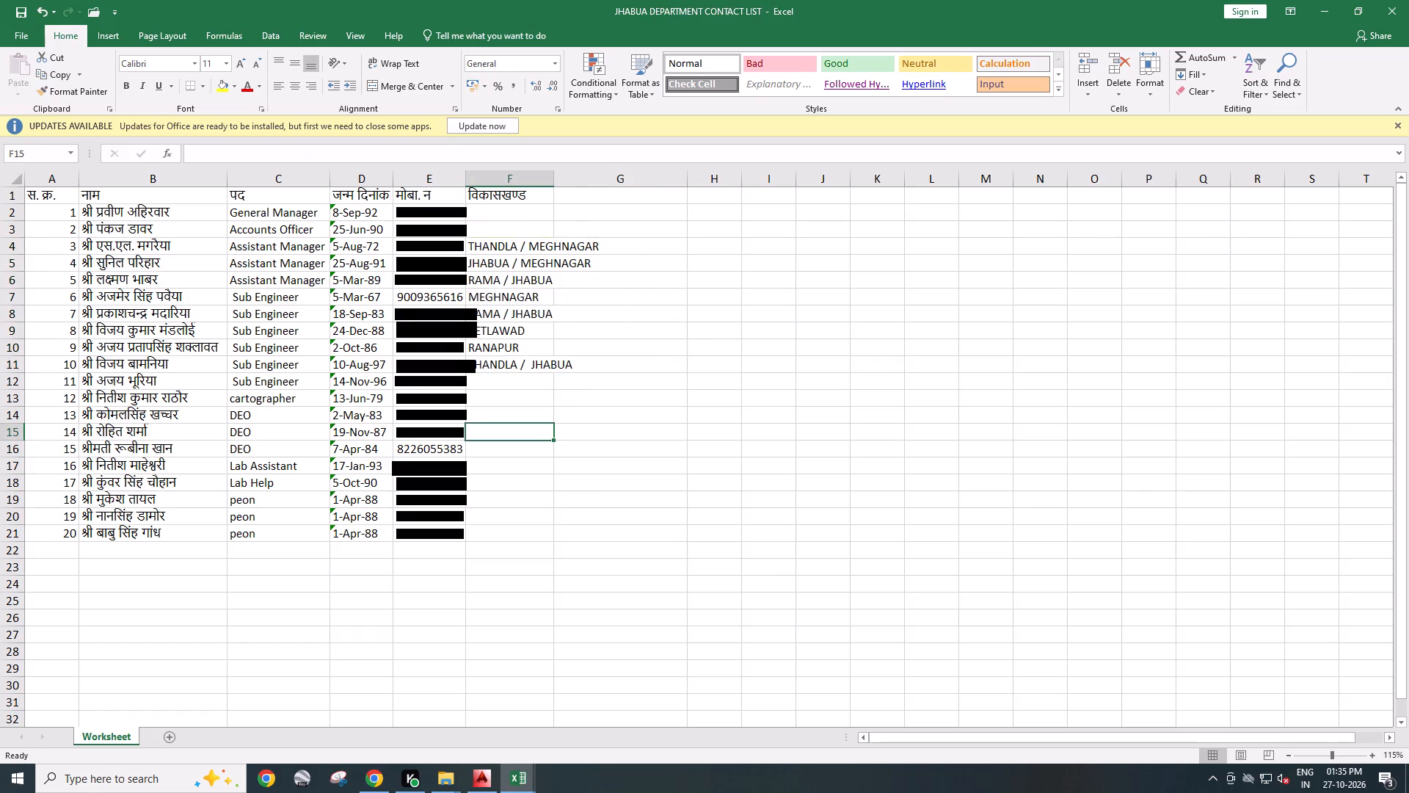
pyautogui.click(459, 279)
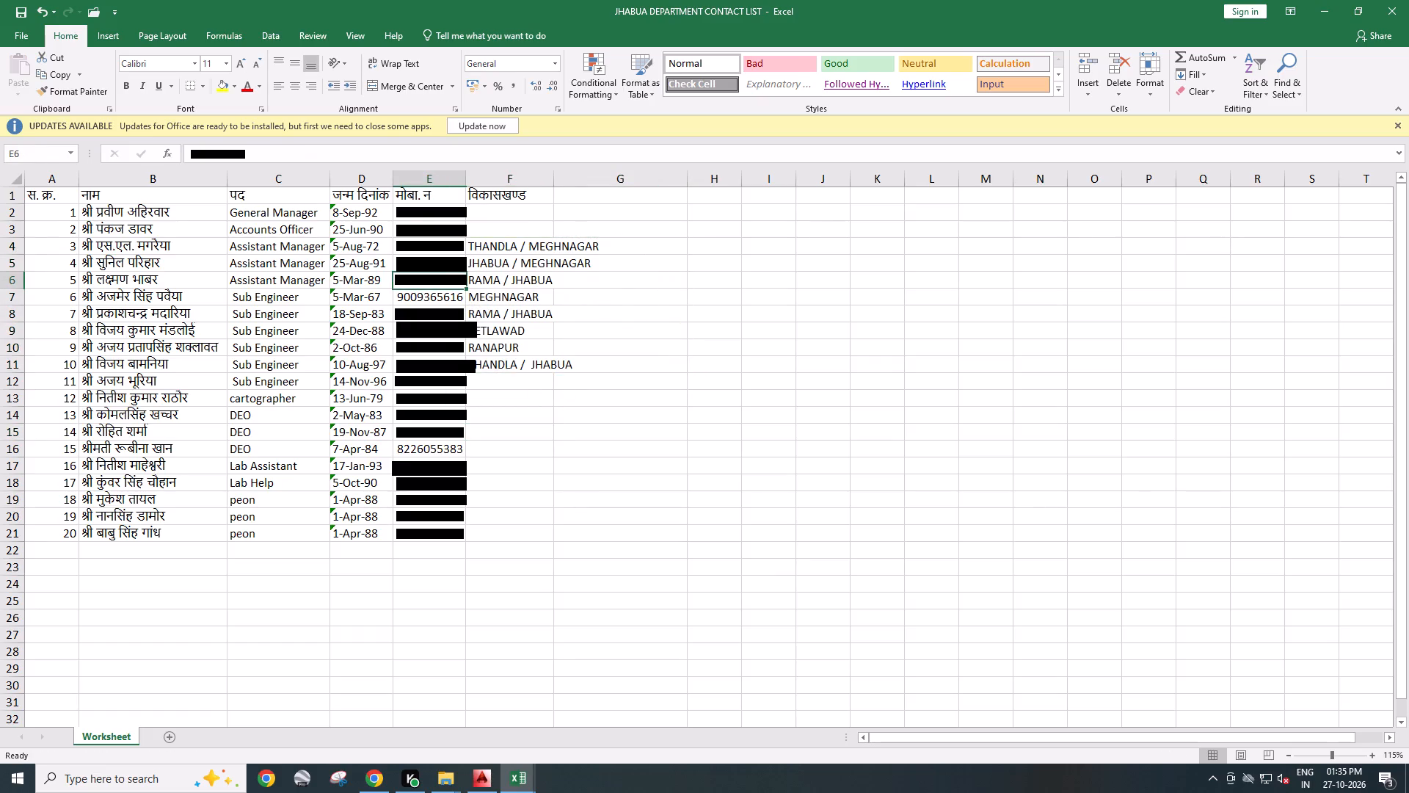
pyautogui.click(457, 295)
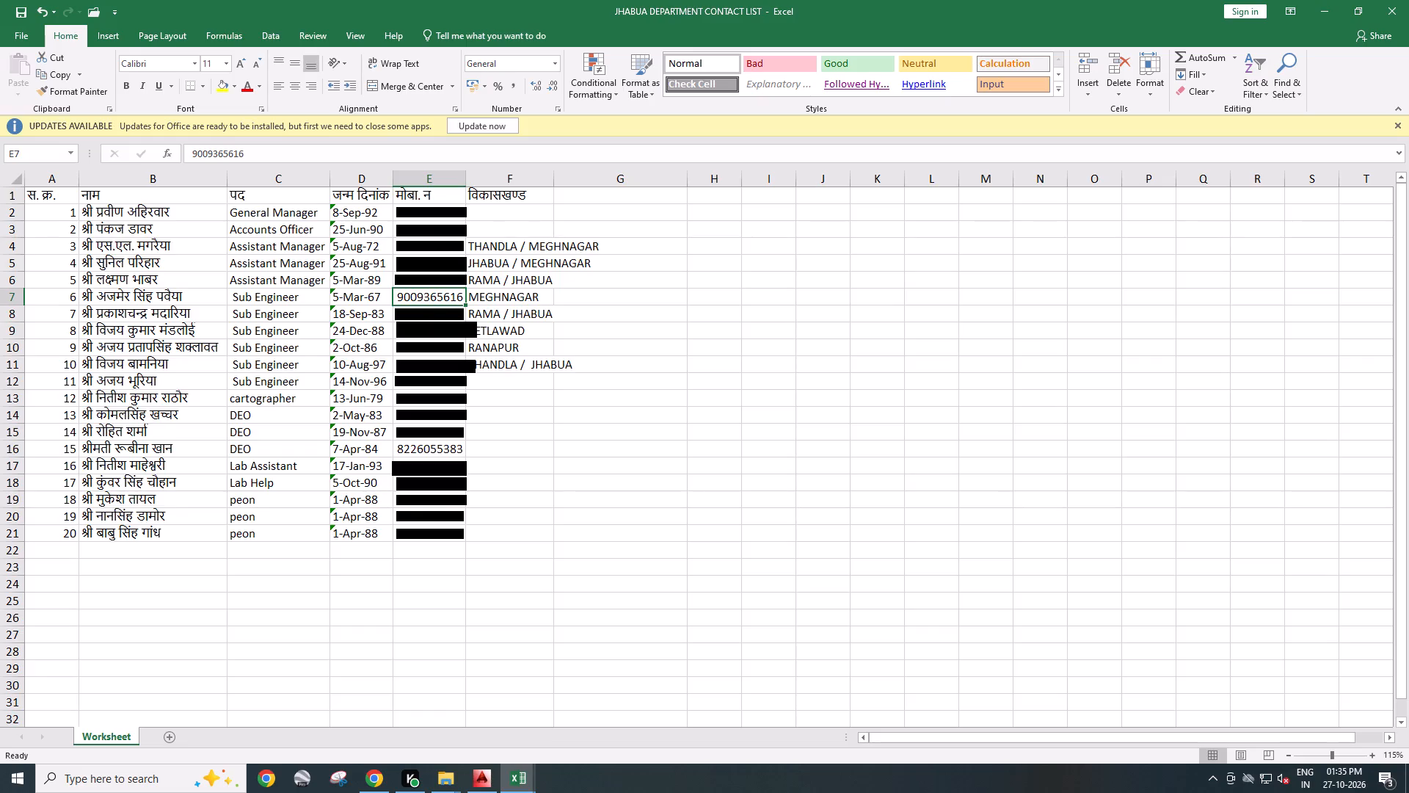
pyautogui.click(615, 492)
# Centre the contents of the whole table A1:F21 horizontally and apply all borders to it.
pyautogui.moveTo(68, 200); pyautogui.dragTo(509, 530)
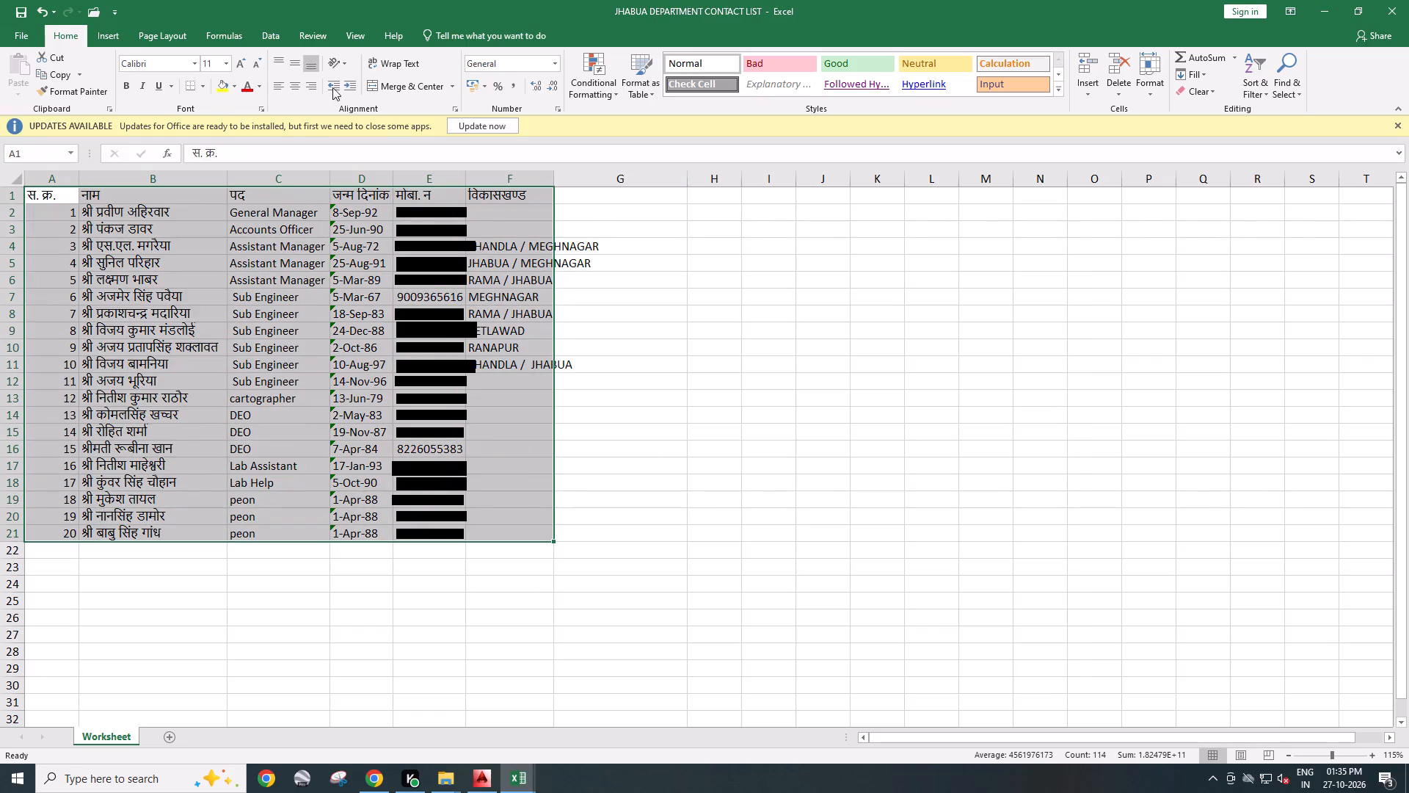
pyautogui.click(294, 84)
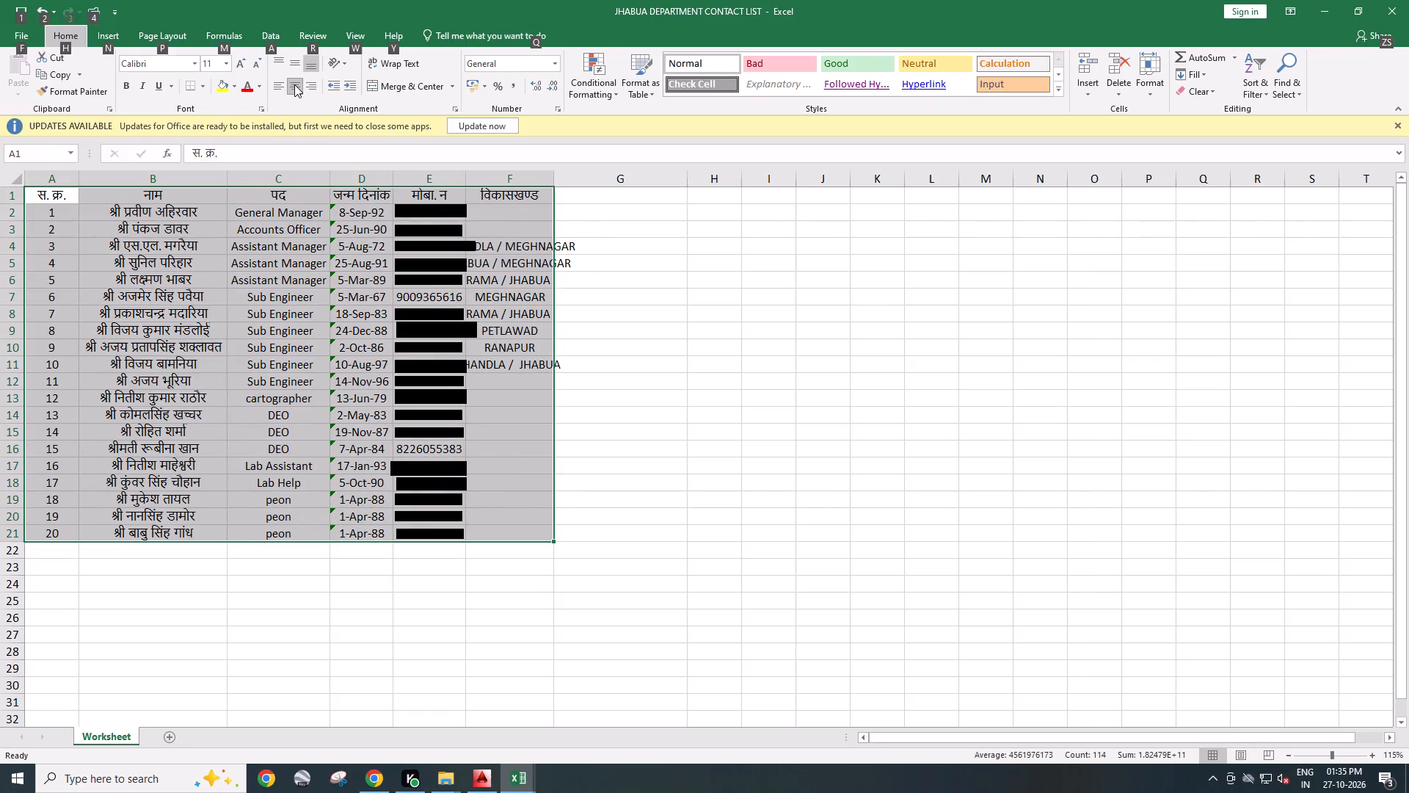
pyautogui.write('HB')
pyautogui.press('a')
pyautogui.click(498, 257)
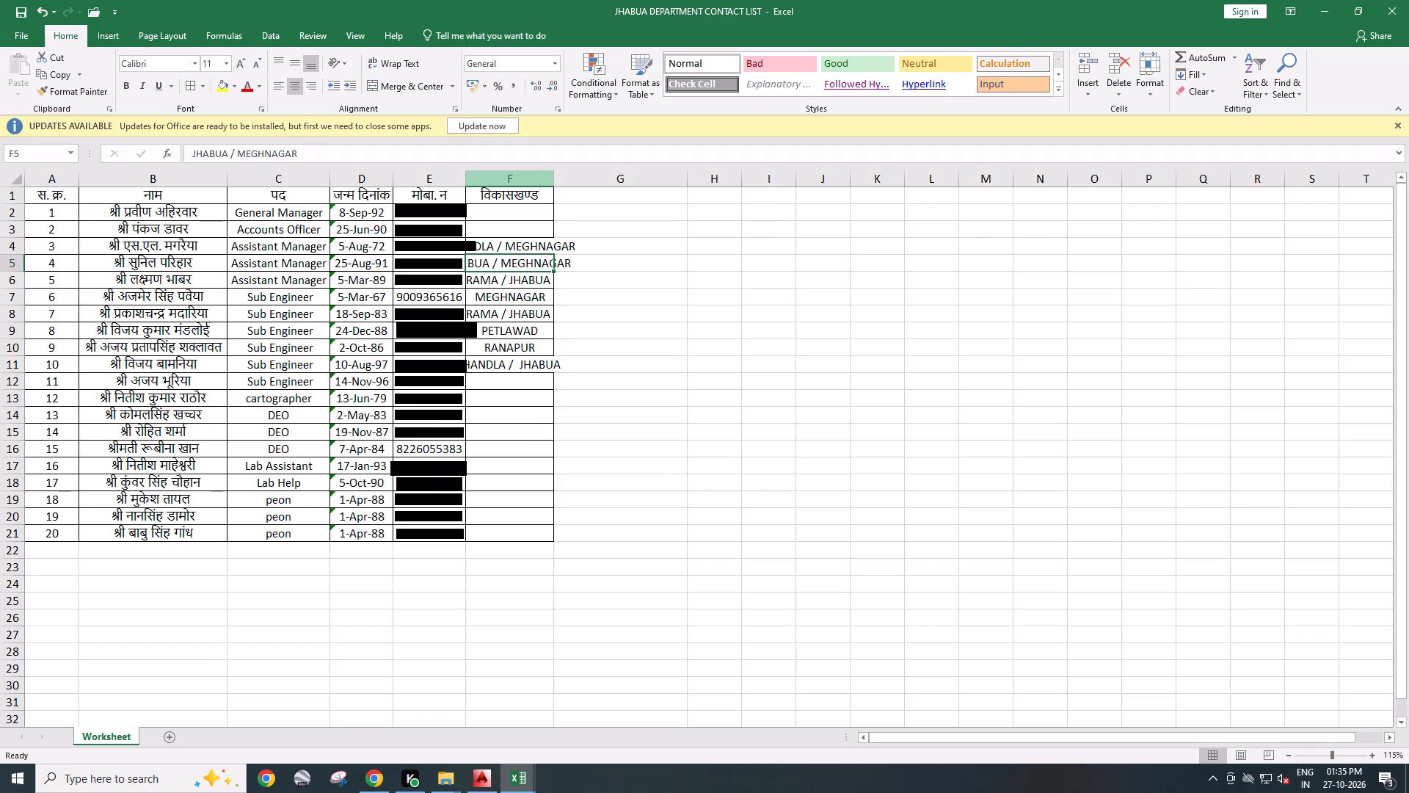
# Auto-fit the widths of columns A to F to their contents.
pyautogui.doubleClick(552, 184)
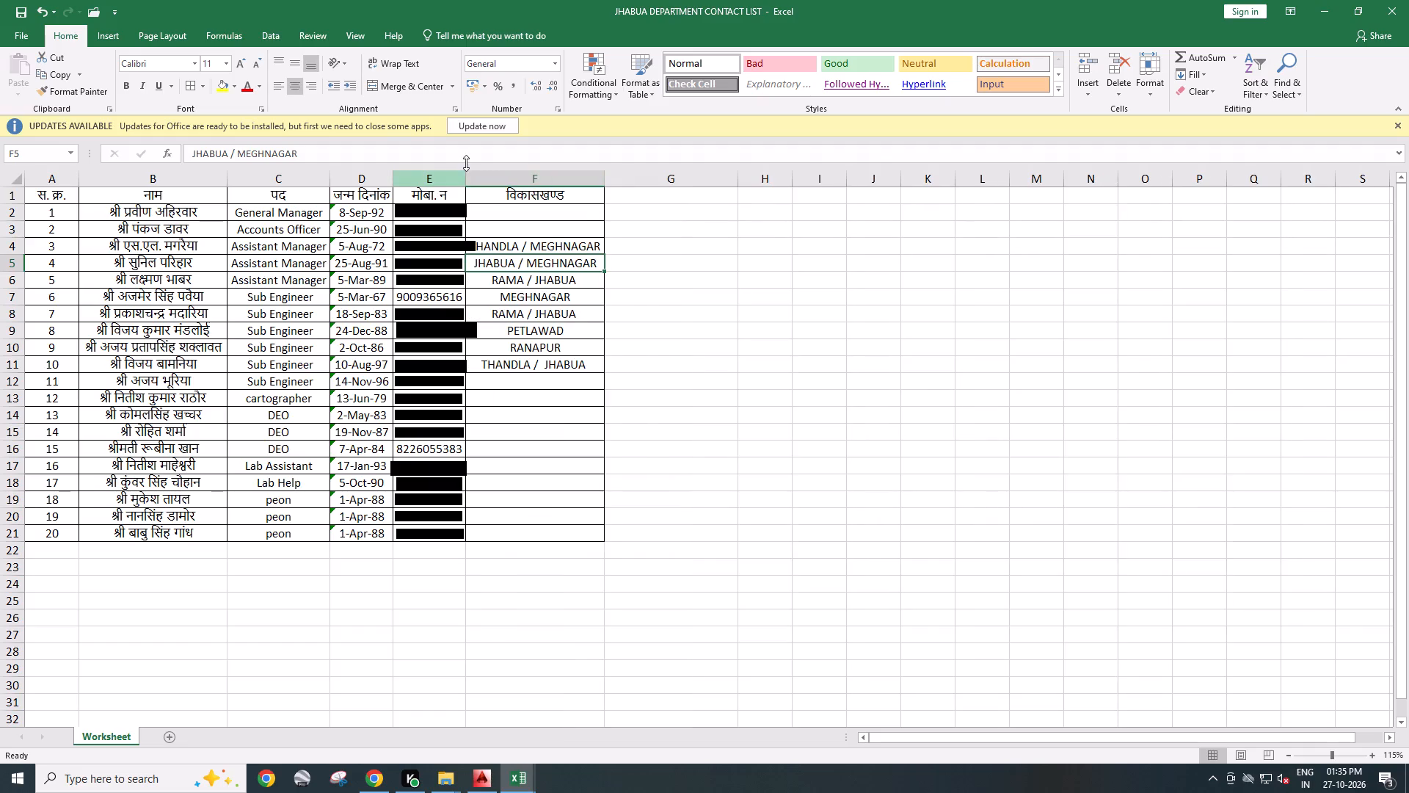
pyautogui.doubleClick(466, 178)
pyautogui.doubleClick(392, 180)
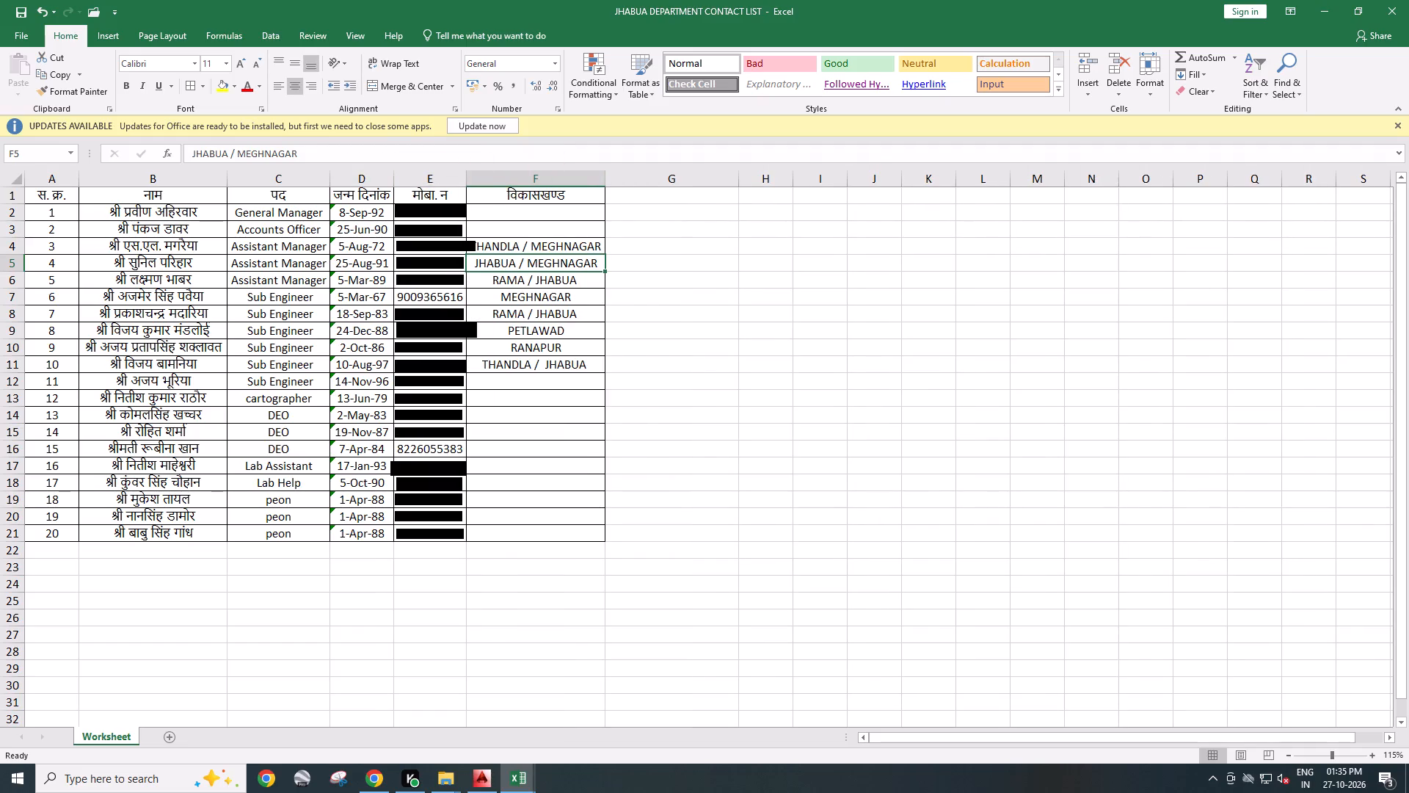
pyautogui.doubleClick(328, 187)
pyautogui.doubleClick(232, 184)
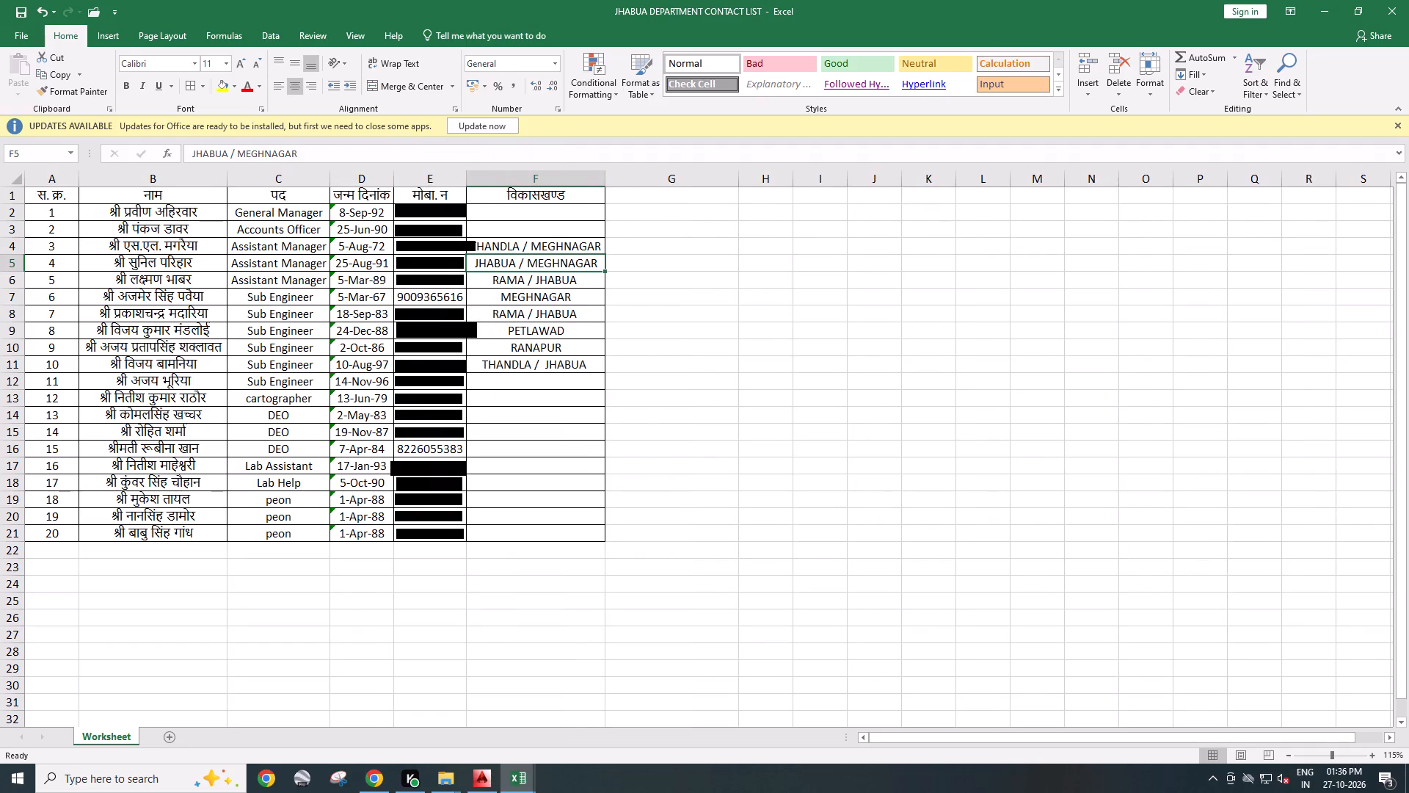
pyautogui.doubleClick(81, 183)
# Apply a thick outside border around the whole table A1:F21.
pyautogui.moveTo(54, 197); pyautogui.dragTo(486, 510)
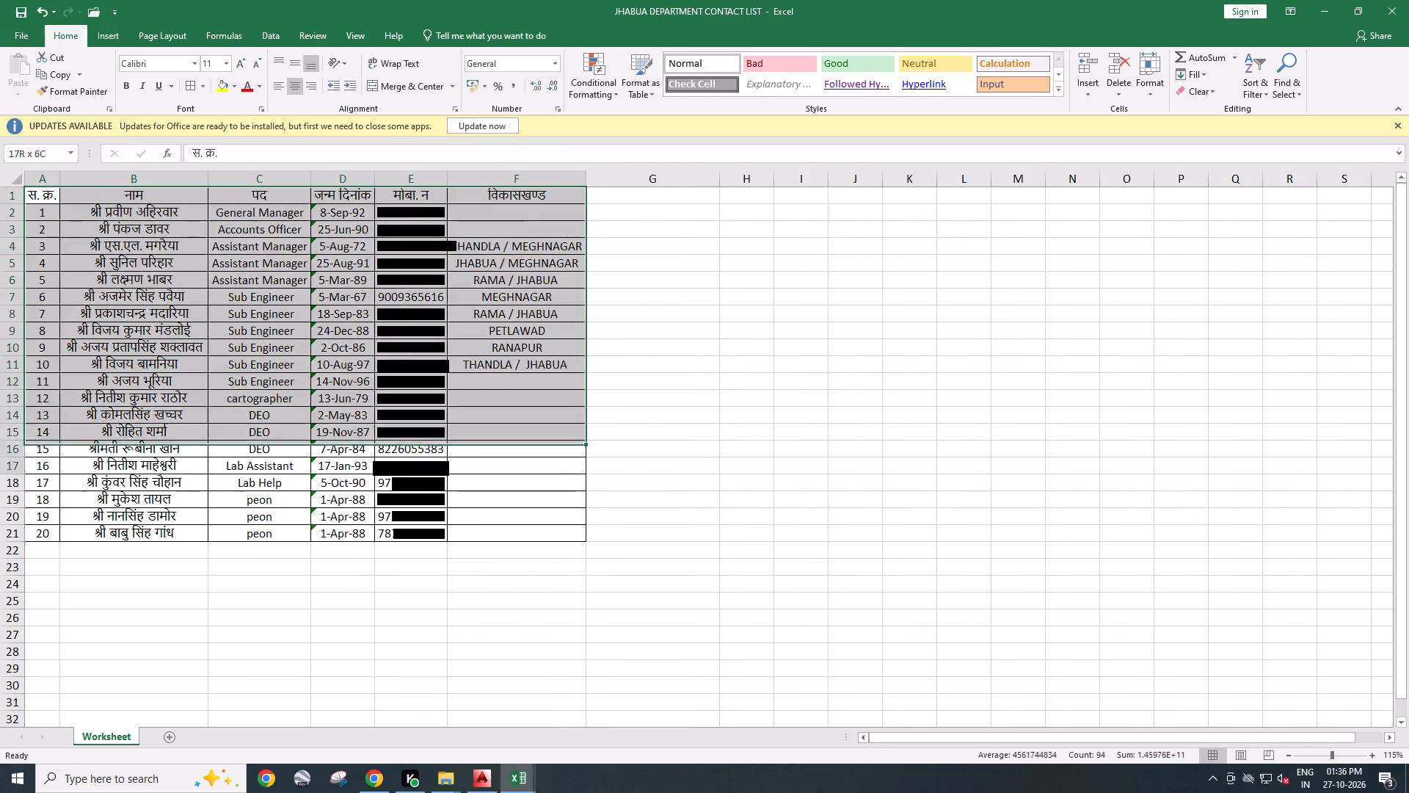
pyautogui.moveTo(486, 510); pyautogui.dragTo(481, 536)
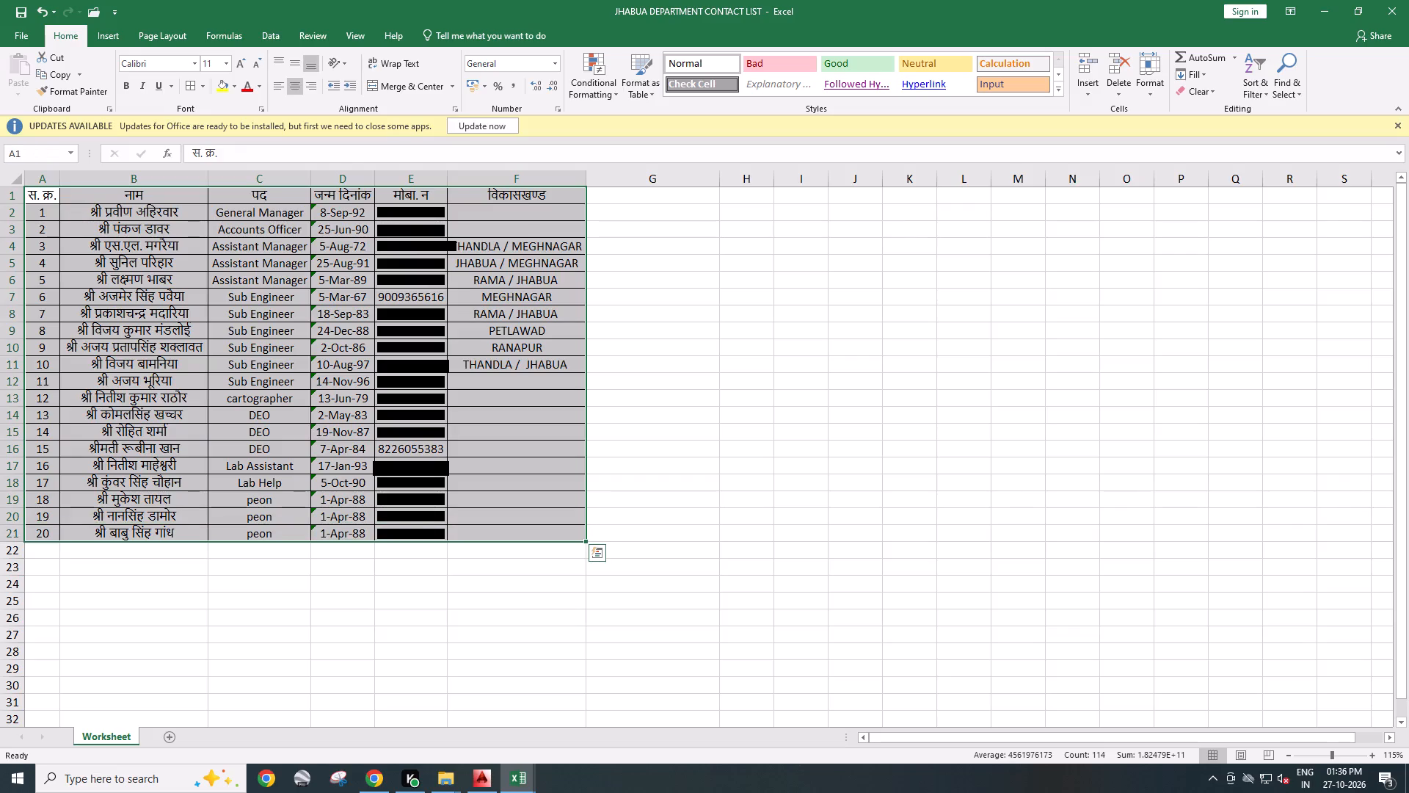
pyautogui.press('h')
pyautogui.press('b')
pyautogui.press('t')
pyautogui.click(525, 581)
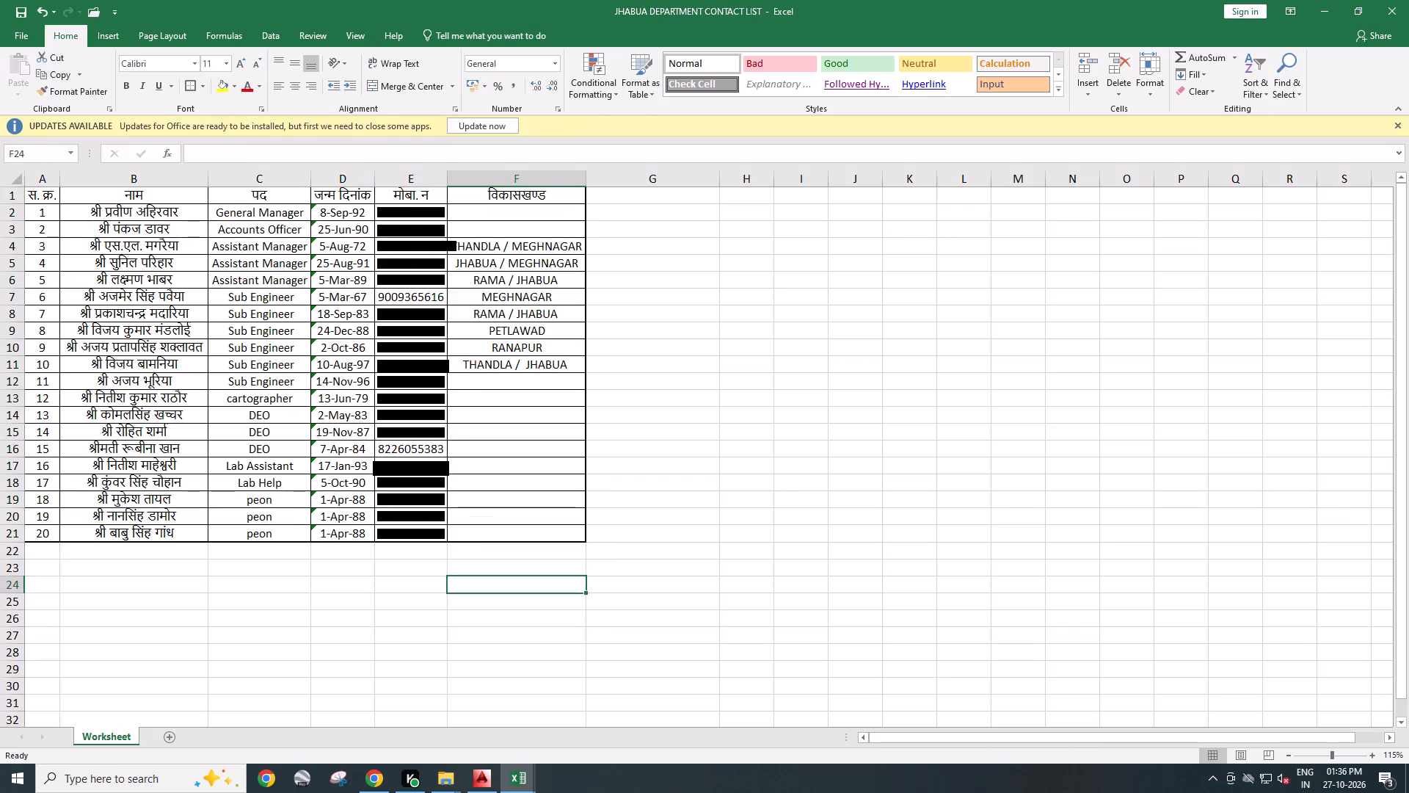
# Switch the worksheet to Page Break Preview and enlarge it to 130%.
pyautogui.write('WI')
pyautogui.keyDown('ctrl'); pyautogui.scroll(3, 89, 308); pyautogui.keyUp('ctrl')
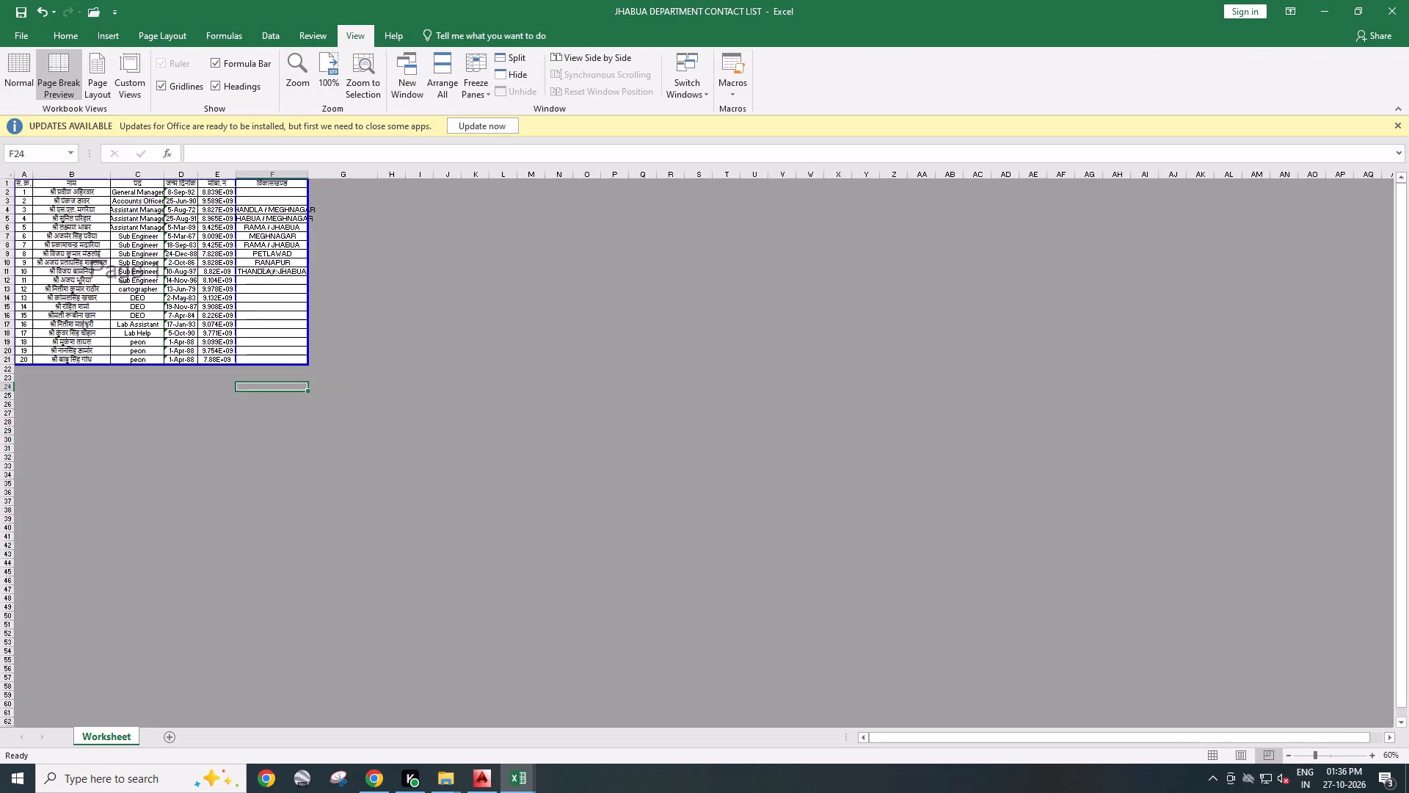
pyautogui.moveTo(446, 416); pyautogui.dragTo(809, 440)
pyautogui.keyDown('ctrl'); pyautogui.scroll(1, 319, 418); pyautogui.keyUp('ctrl')
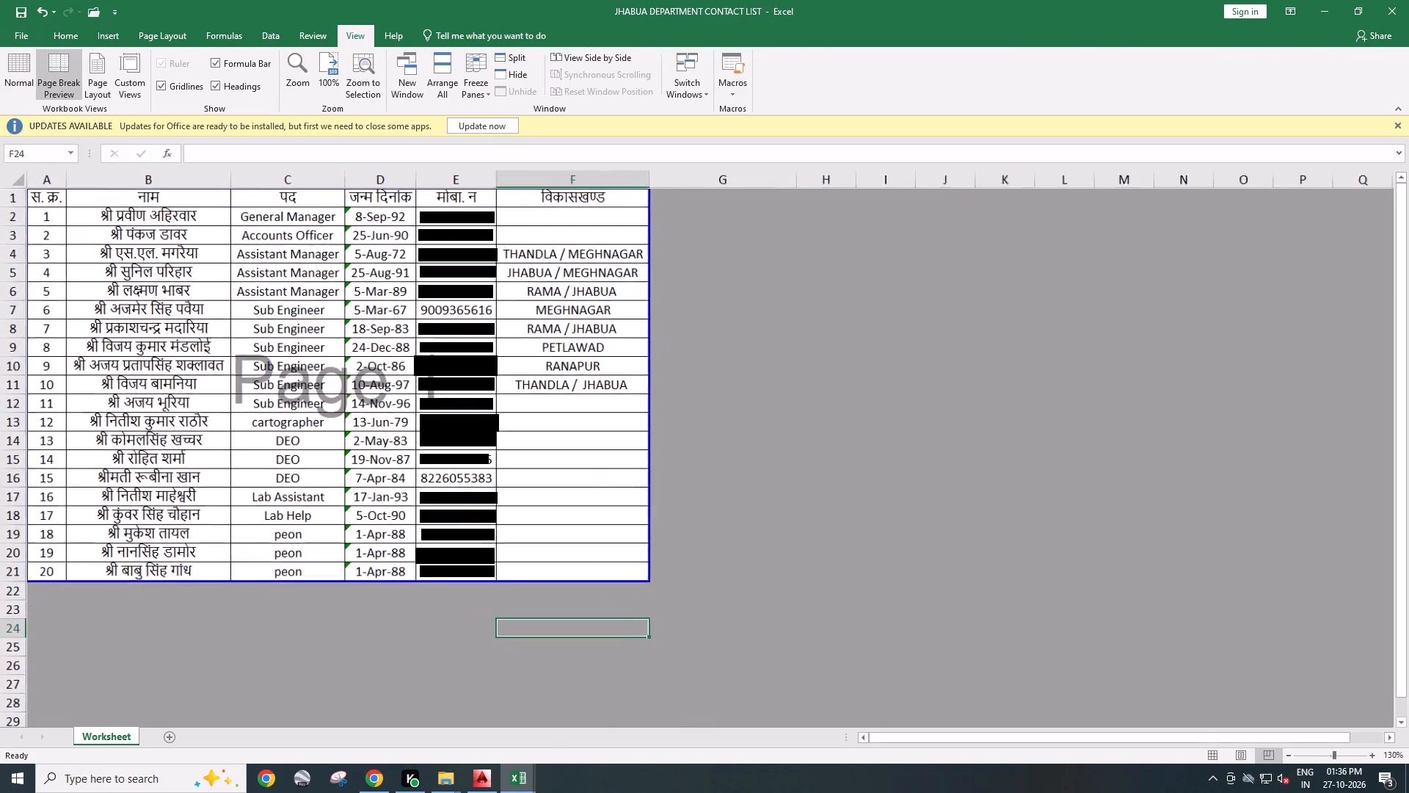
# Ignore the two-digit-year text date errors in the birth date cells D2:D21 and save the workbook.
pyautogui.moveTo(374, 217); pyautogui.dragTo(379, 576)
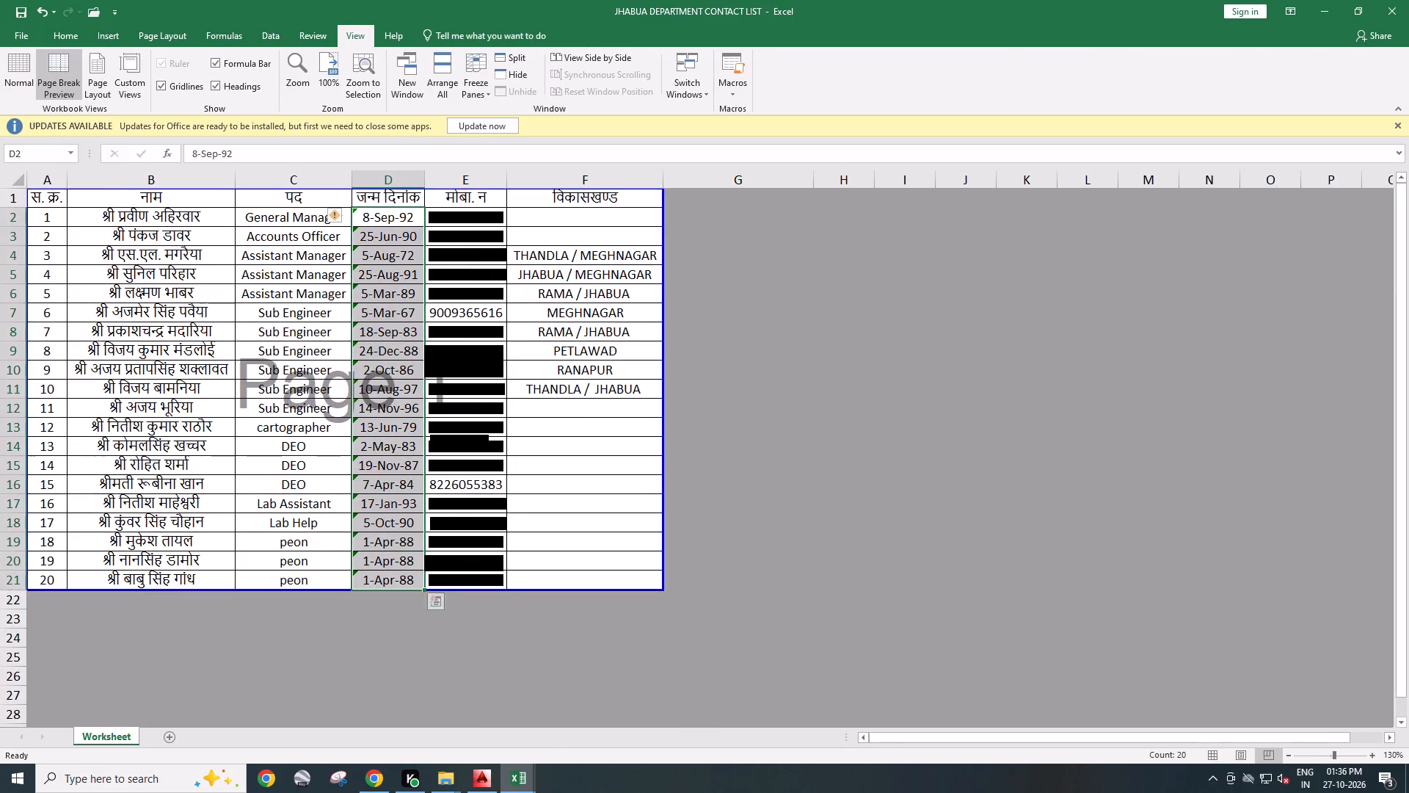
pyautogui.click(335, 217)
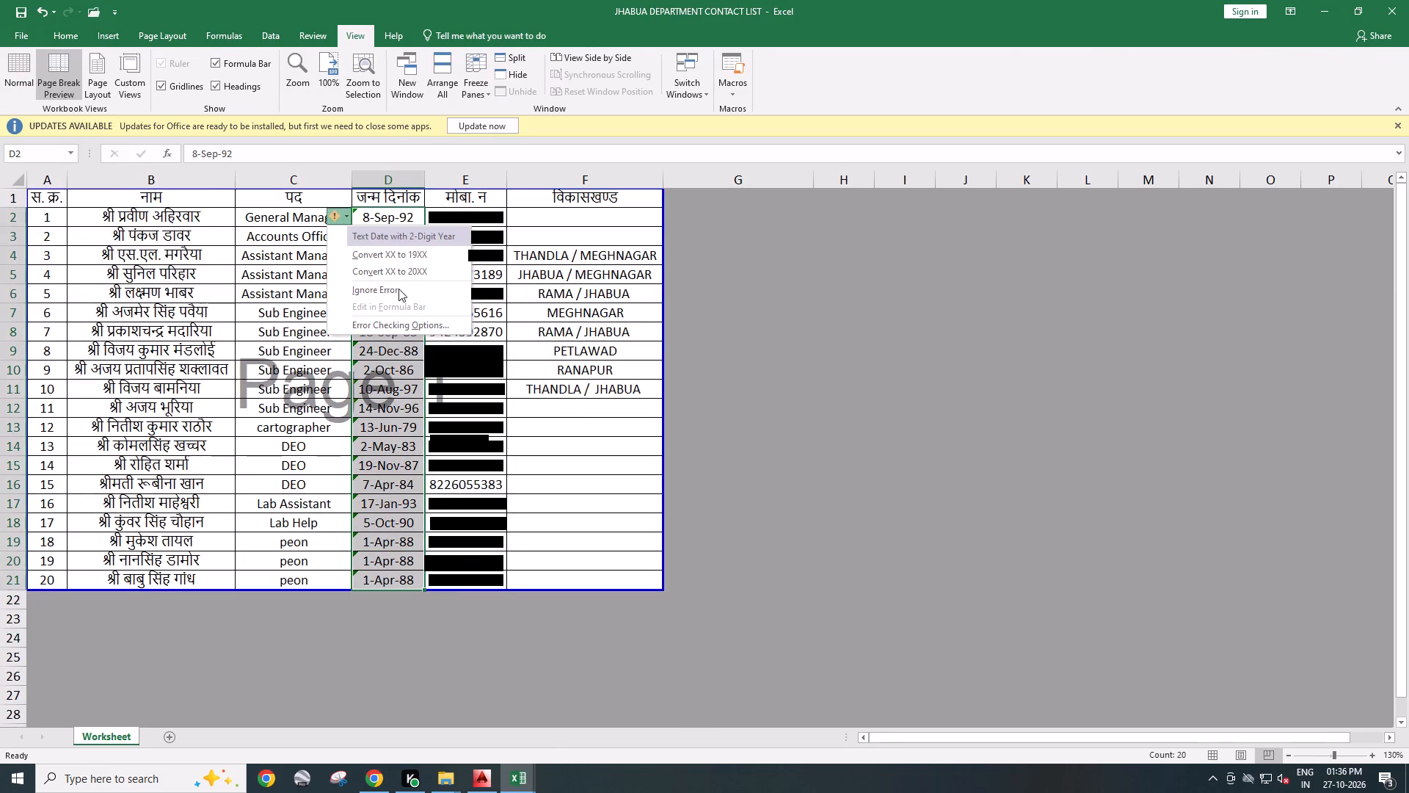
pyautogui.click(398, 289)
pyautogui.hotkey('ctrl', 's')
pyautogui.scroll(3, 467, 370)
pyautogui.click(480, 374)
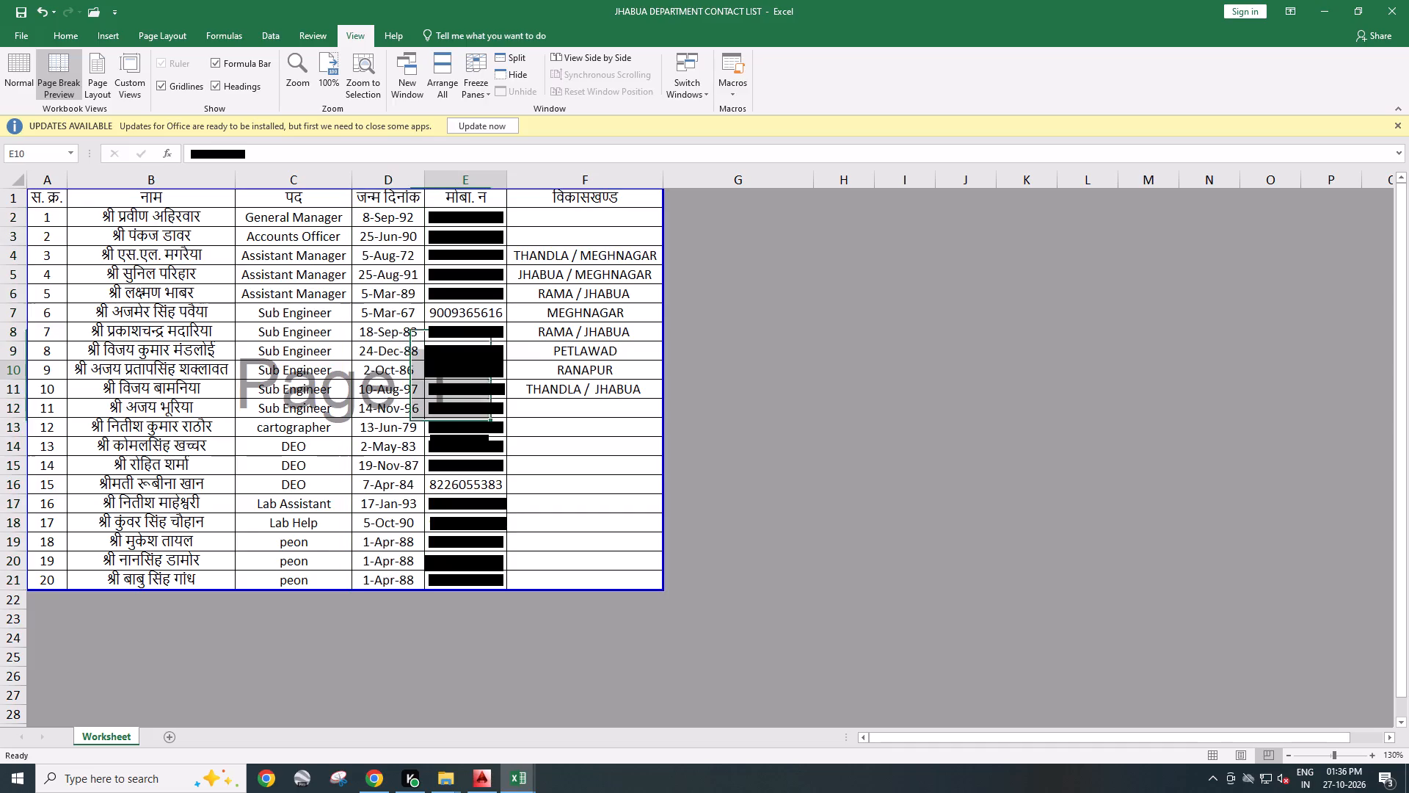
# Make the header row A1:F1 bold.
pyautogui.scroll(3, 414, 414)
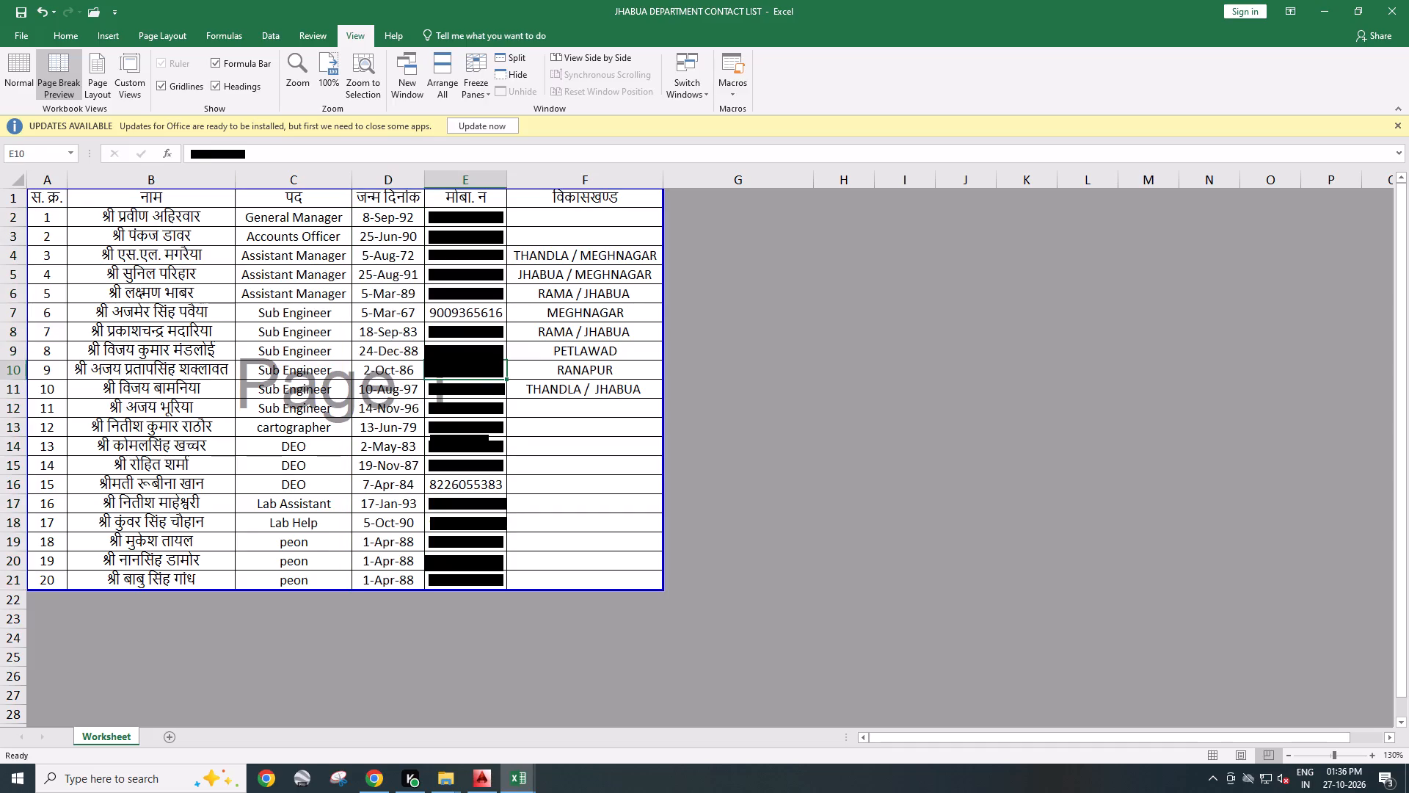
pyautogui.moveTo(48, 200); pyautogui.dragTo(588, 211)
pyautogui.click(588, 211)
pyautogui.moveTo(54, 199); pyautogui.dragTo(493, 209)
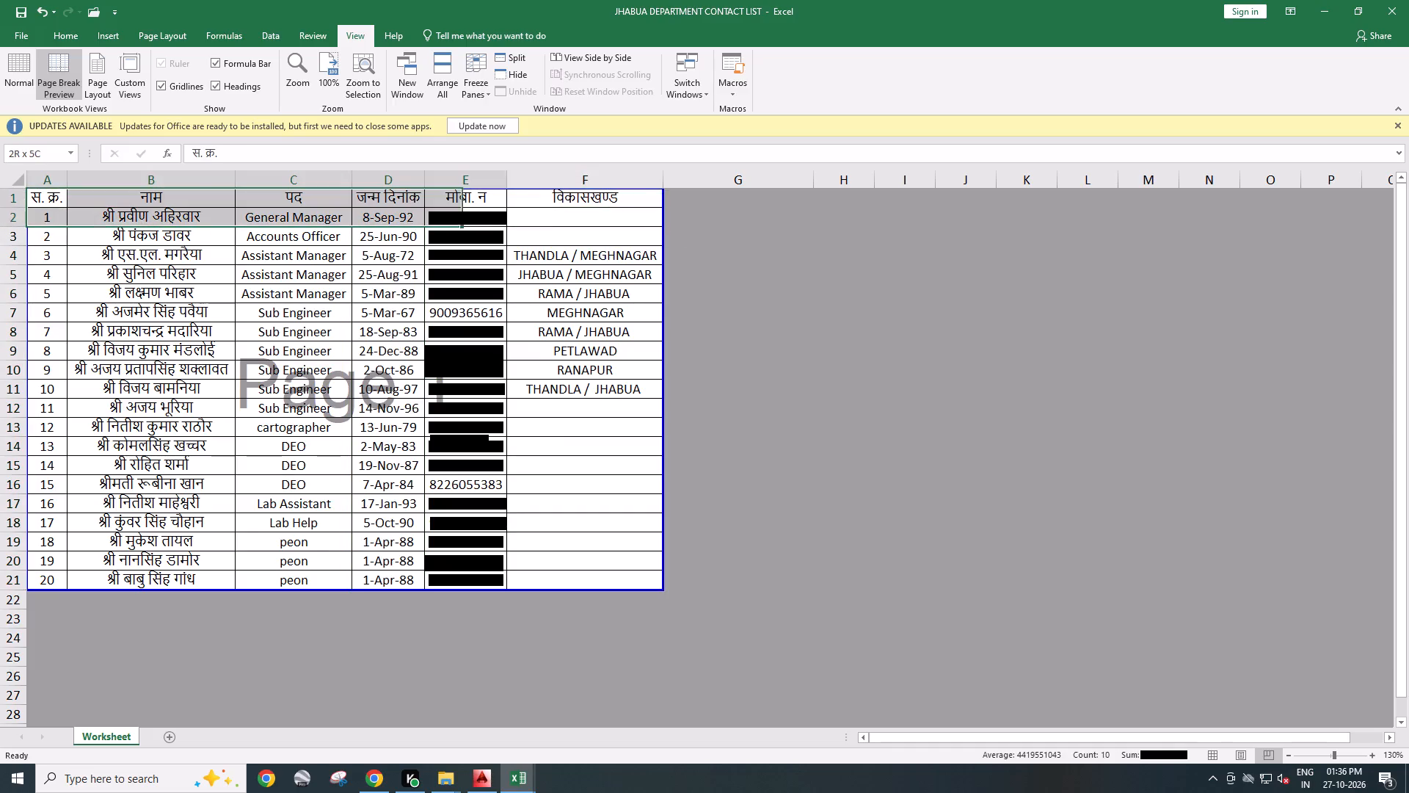
pyautogui.moveTo(493, 209); pyautogui.dragTo(572, 197)
pyautogui.hotkey('ctrl', 'b')
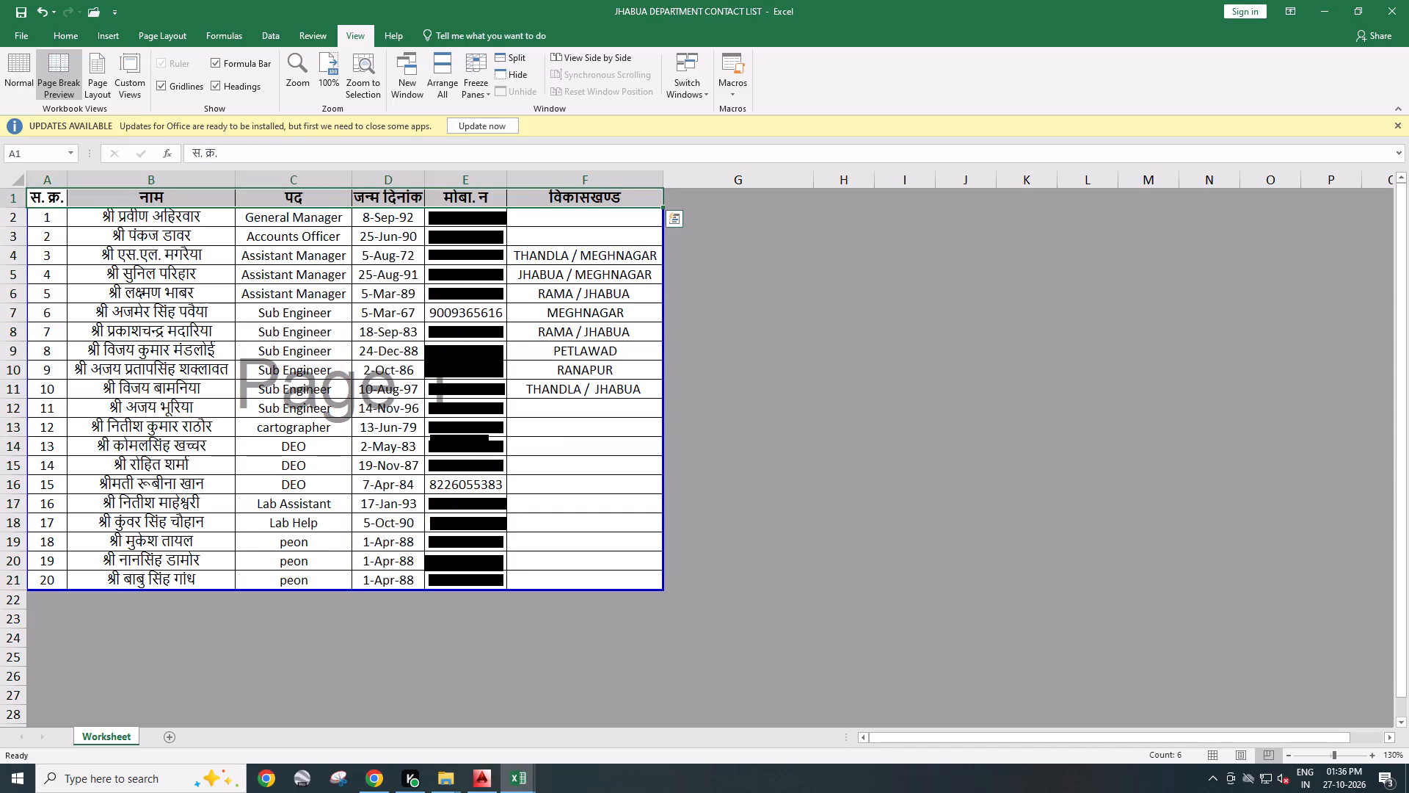
pyautogui.click(553, 385)
pyautogui.scroll(3, 541, 430)
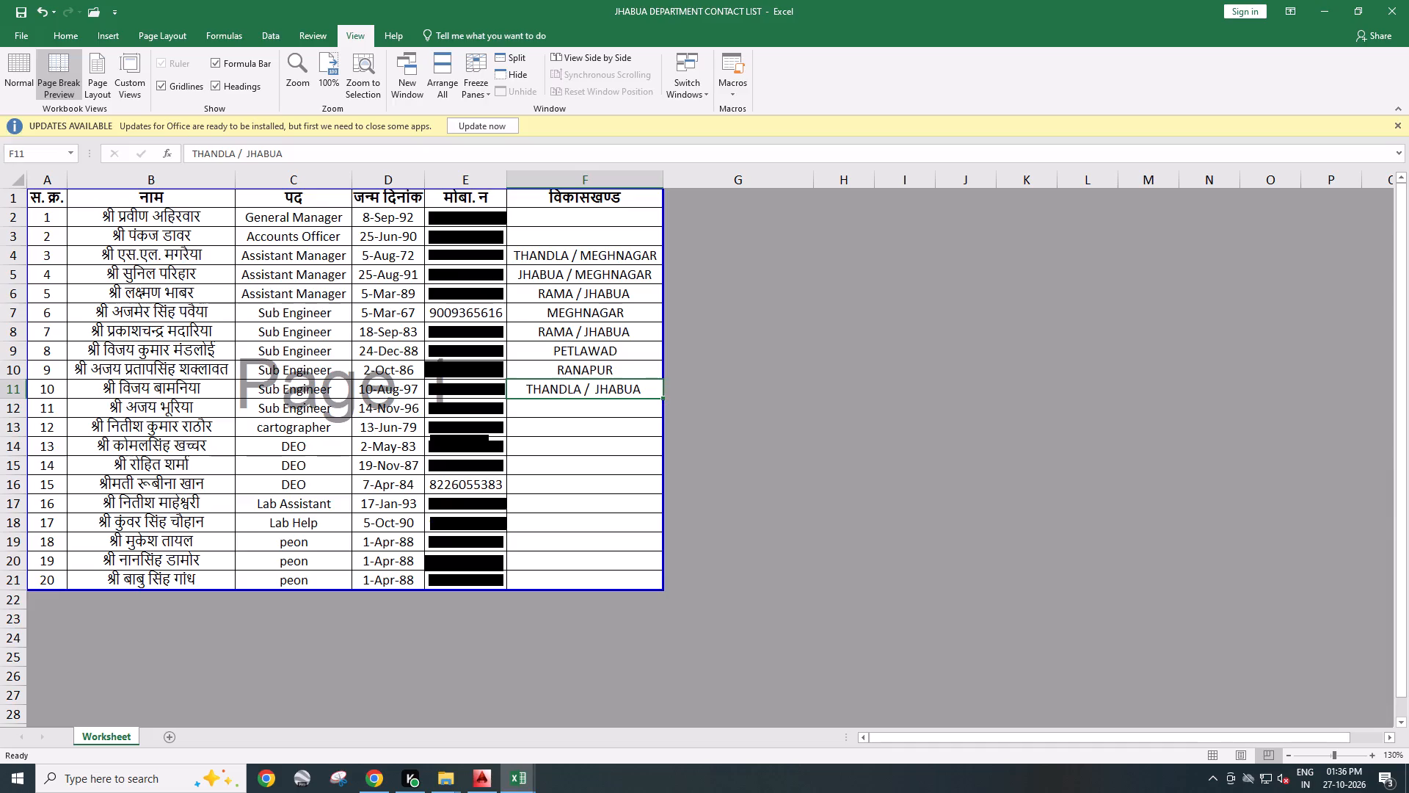
# Insert a blank row above the header row.
pyautogui.click(23, 196)
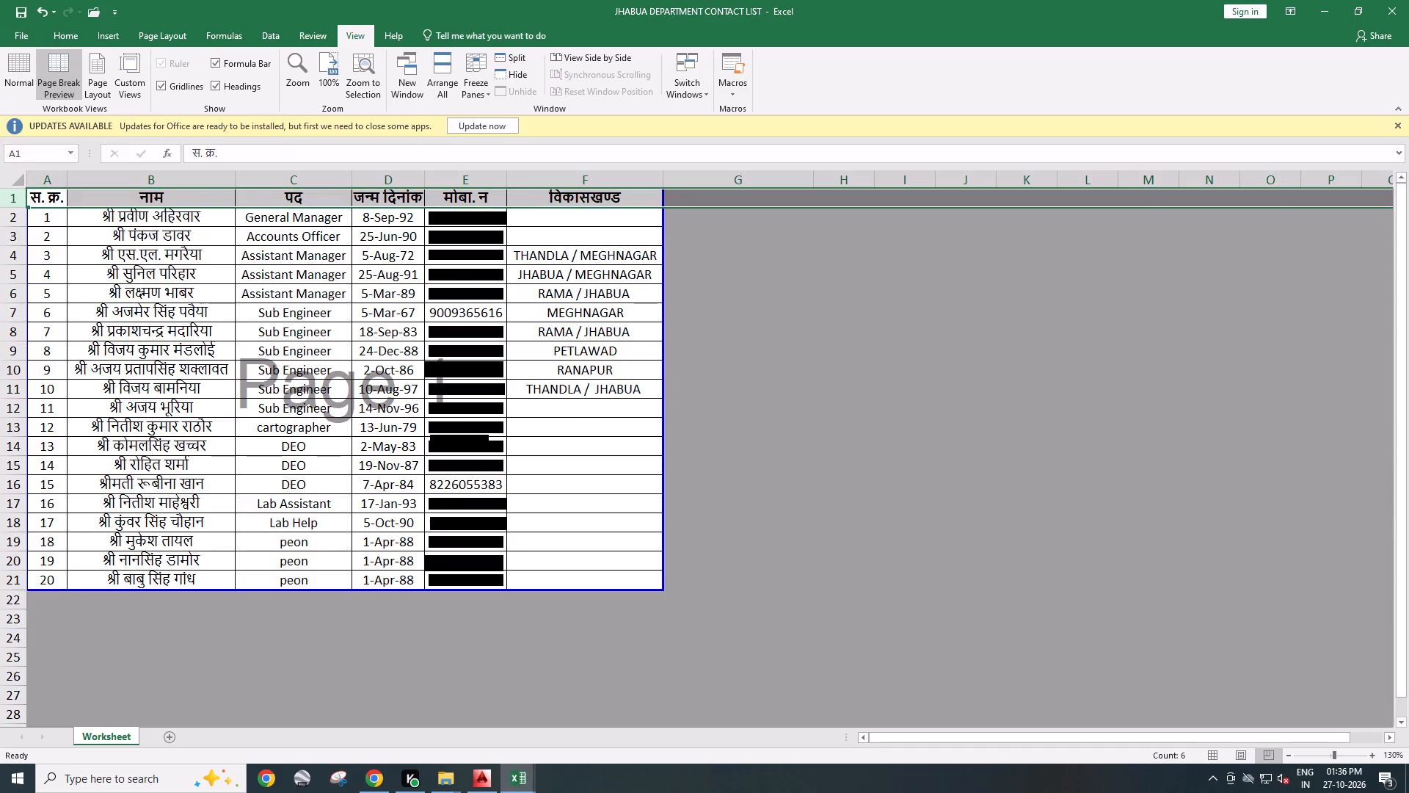
pyautogui.hotkey('ctrl', 'shift', '=')
pyautogui.click(231, 300)
# Merge and centre cells A1:F1 in the blank row above the headers.
pyautogui.moveTo(65, 196); pyautogui.dragTo(619, 203)
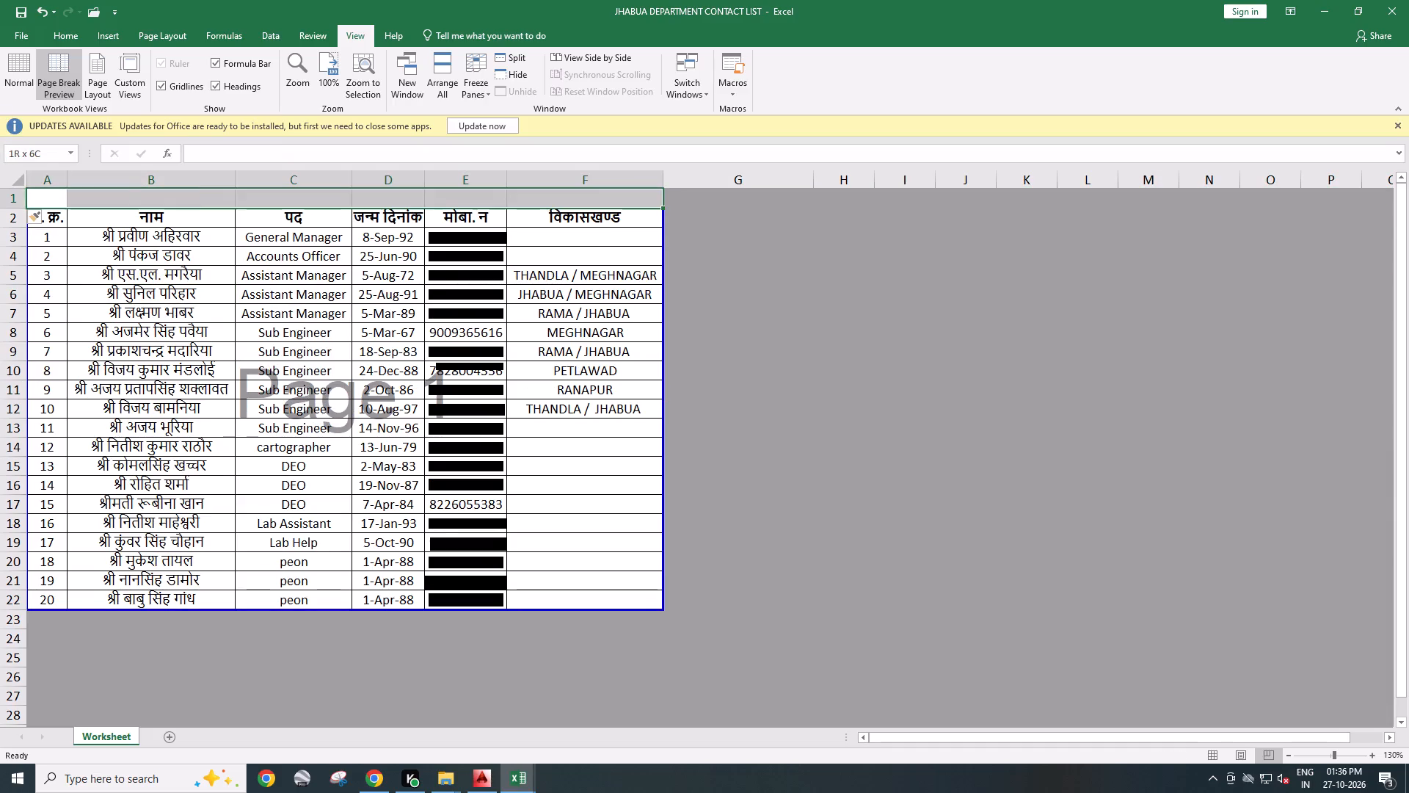
pyautogui.moveTo(619, 203); pyautogui.dragTo(622, 203)
pyautogui.click(622, 203)
pyautogui.click(65, 38)
pyautogui.click(391, 86)
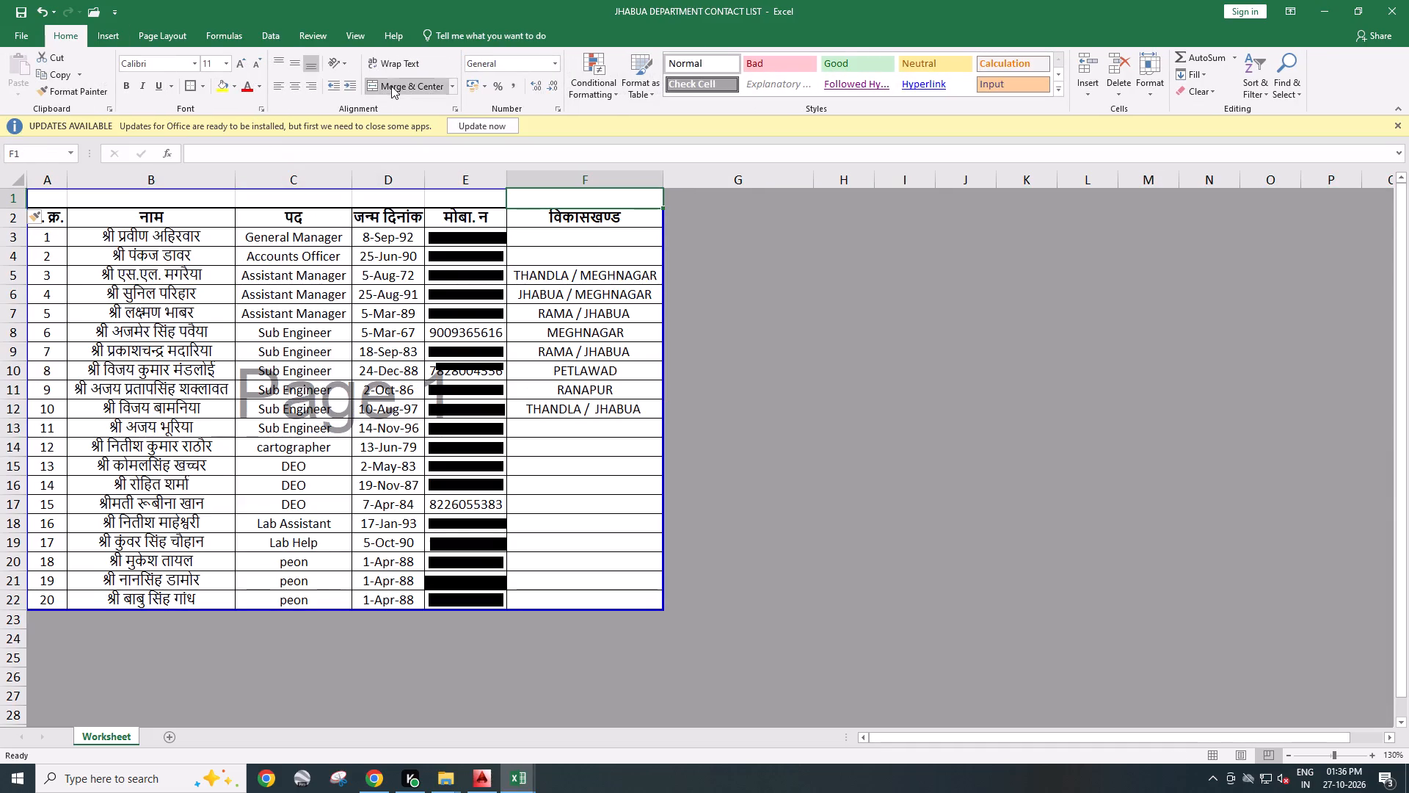
pyautogui.click(274, 174)
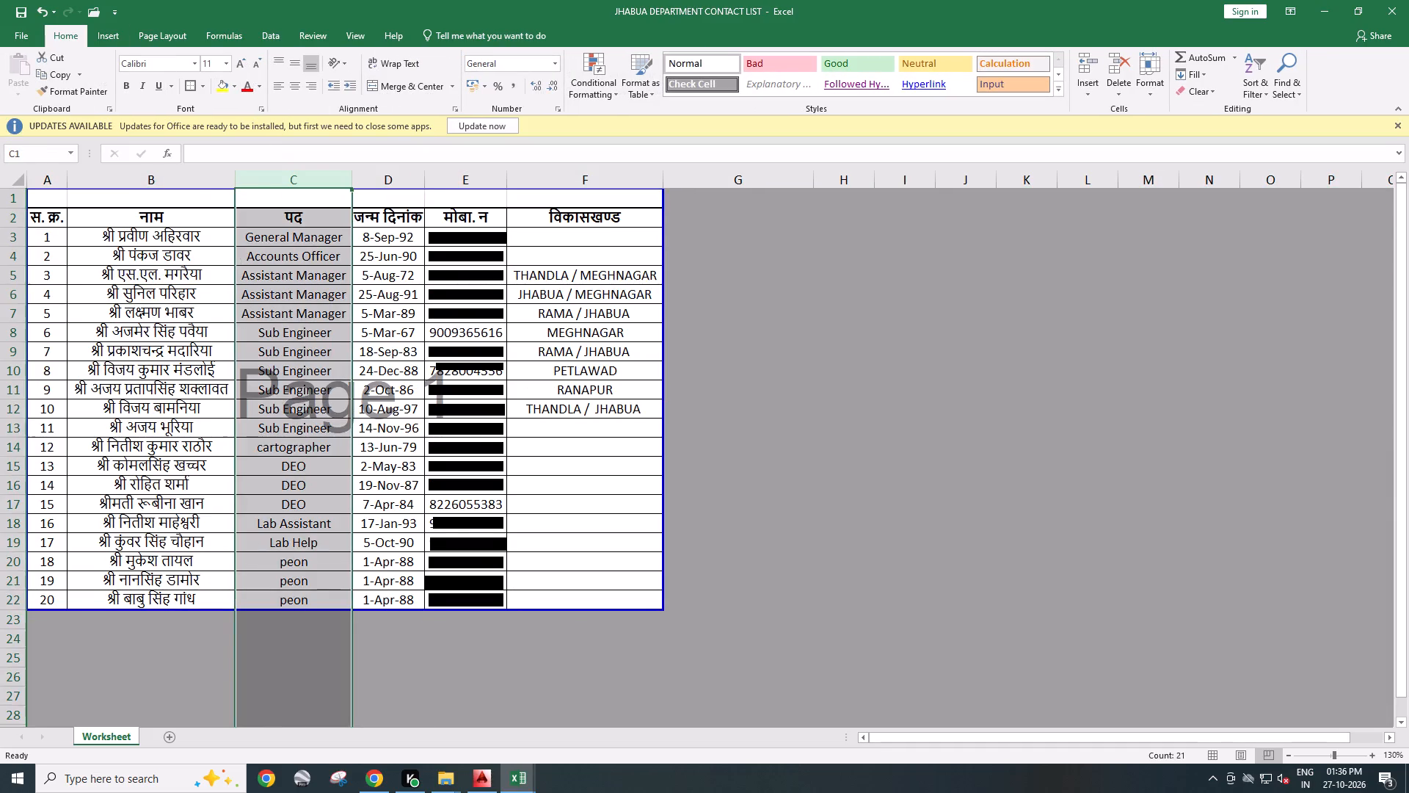
pyautogui.moveTo(61, 203); pyautogui.dragTo(586, 201)
pyautogui.click(386, 87)
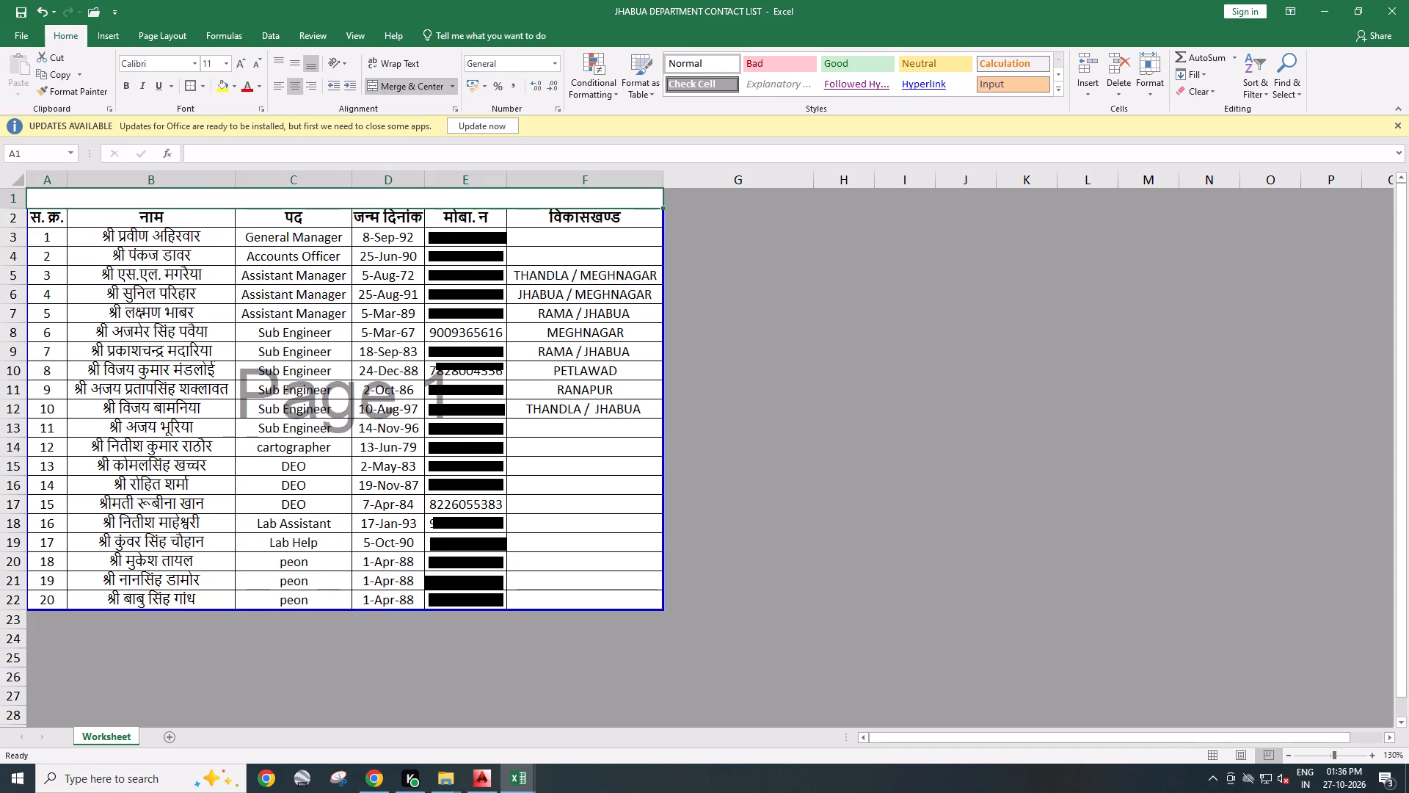
# Enter the title JHABUA DEPARTMENT CONTACT LIST in the merged cell A1.
pyautogui.doubleClick(404, 195)
pyautogui.write('JH')
pyautogui.write('AB')
pyautogui.press('u')
pyautogui.write('A')
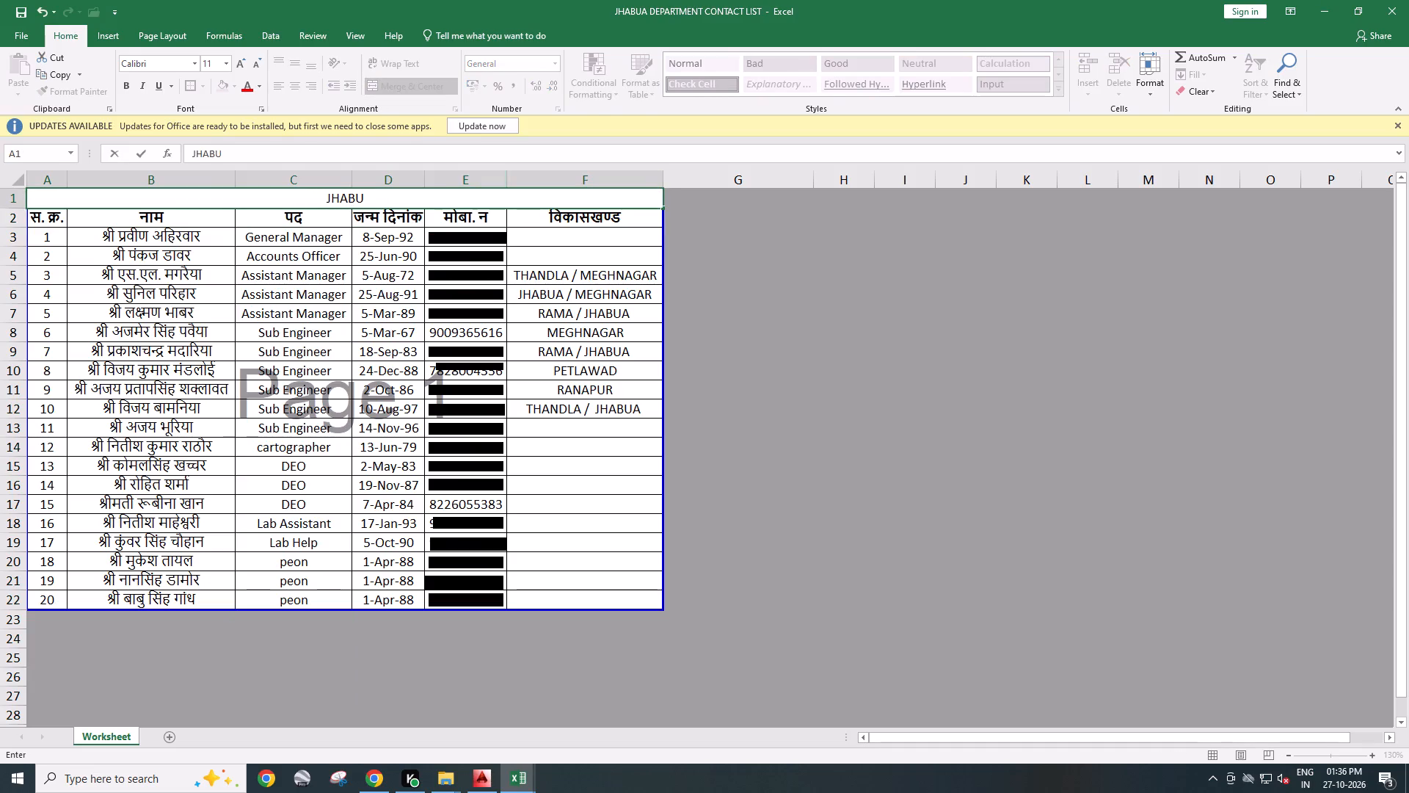
pyautogui.press('space')
pyautogui.press('d')
pyautogui.press('e')
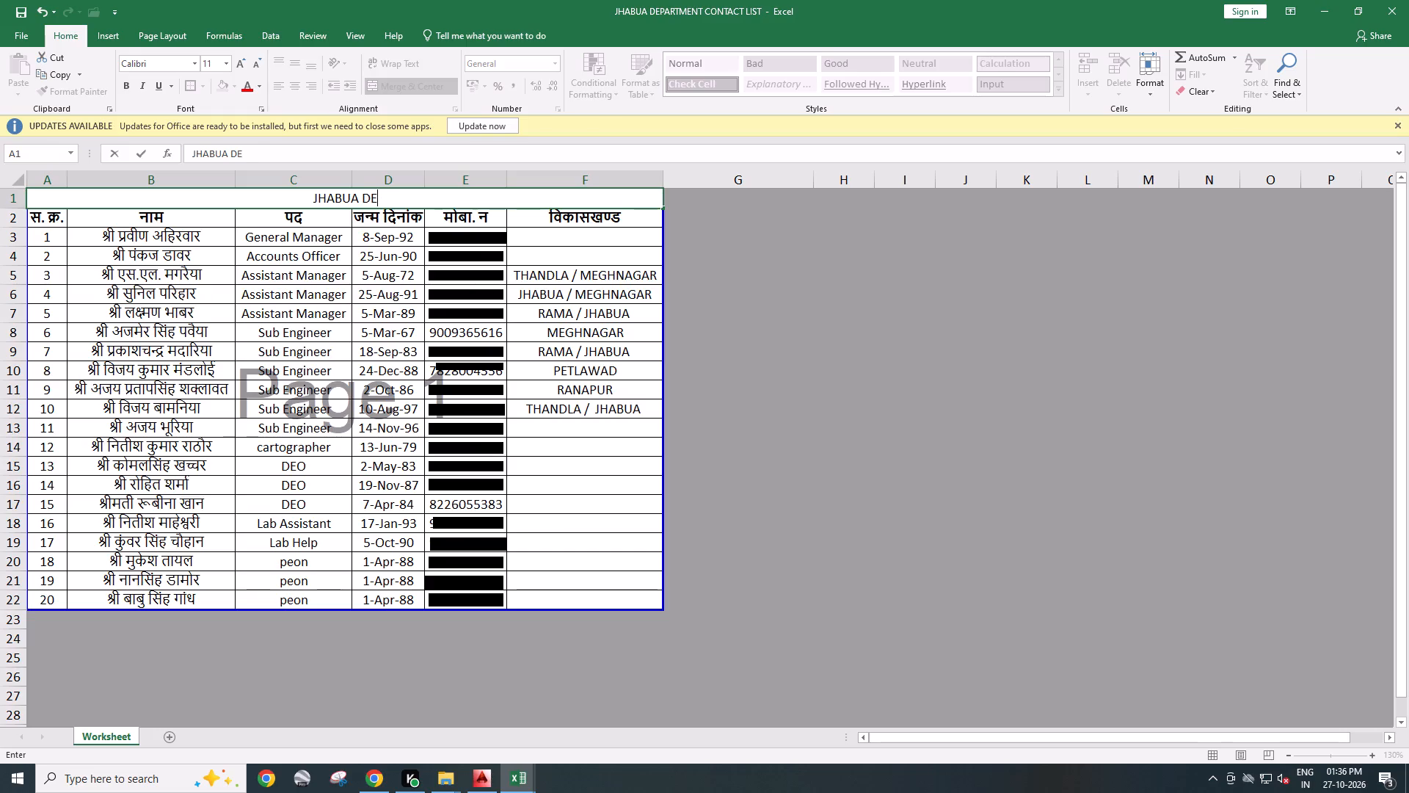
pyautogui.write('PART')
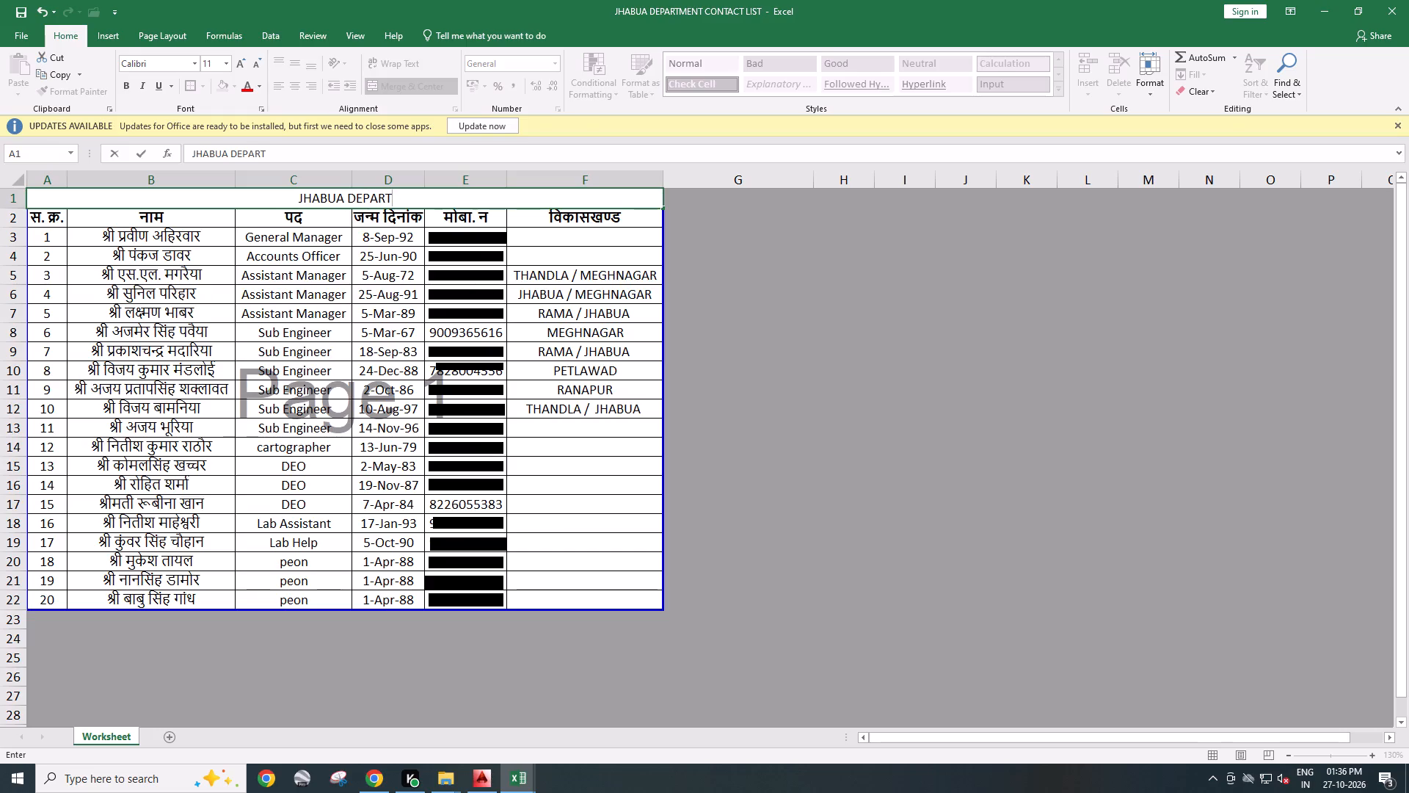
pyautogui.write('MENT')
pyautogui.press('space')
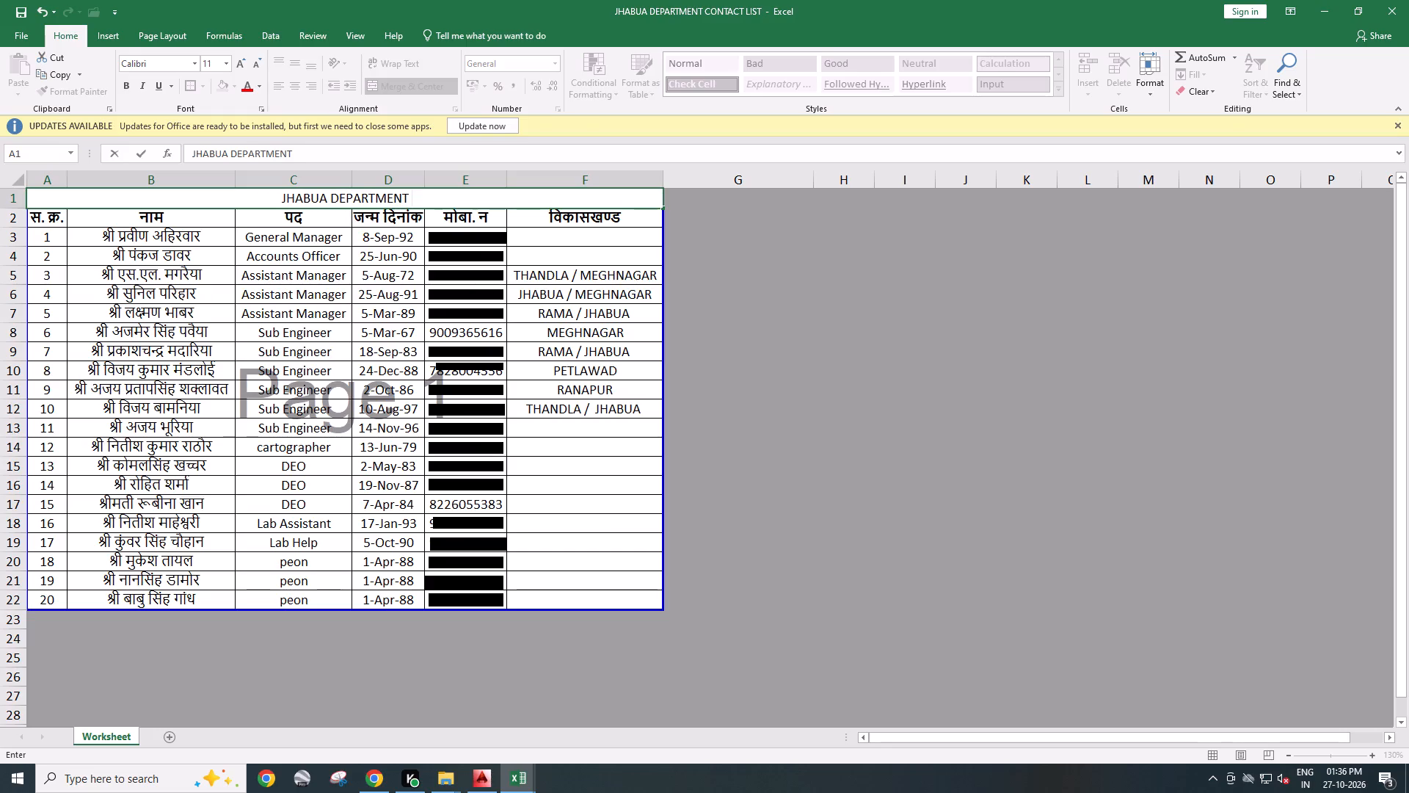
pyautogui.write('CON')
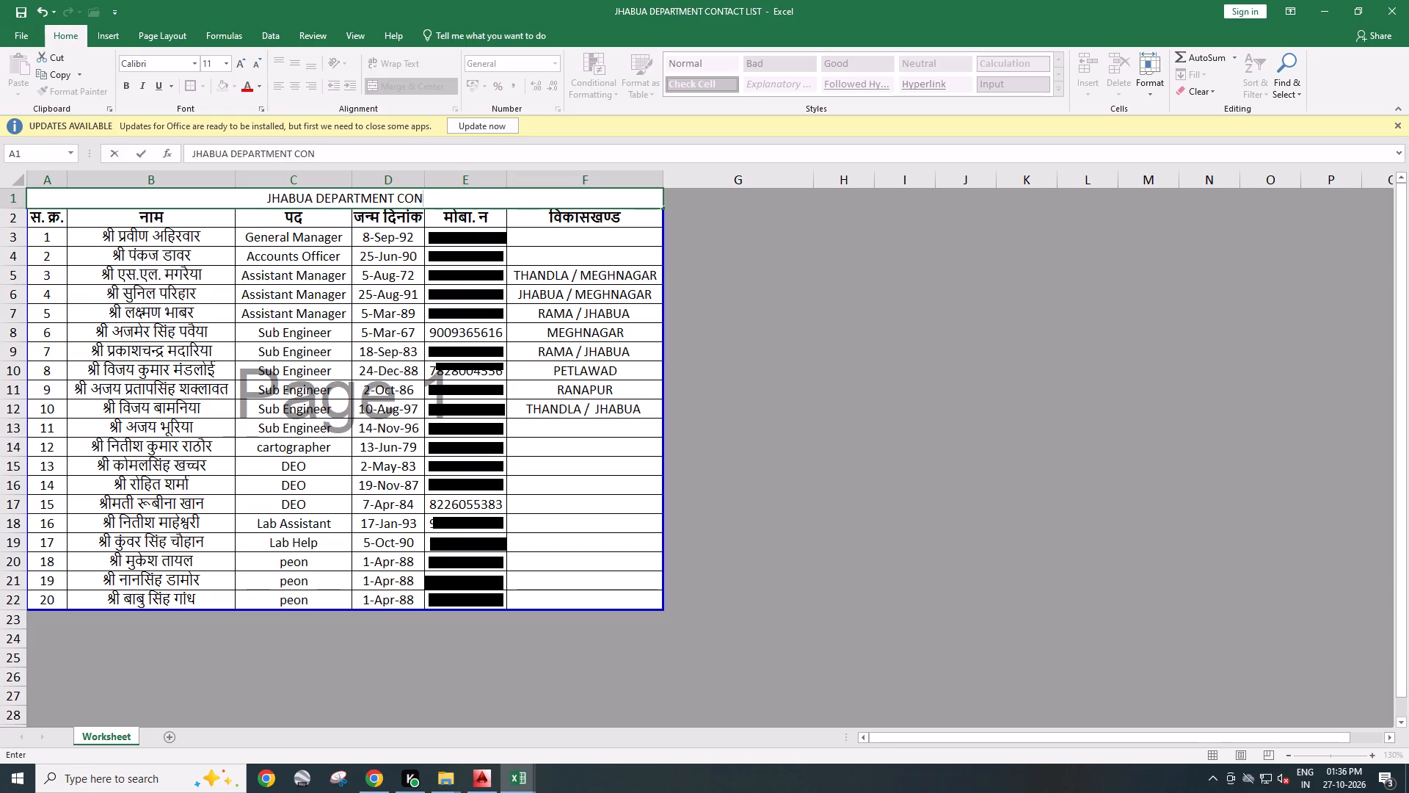
pyautogui.write('TACT')
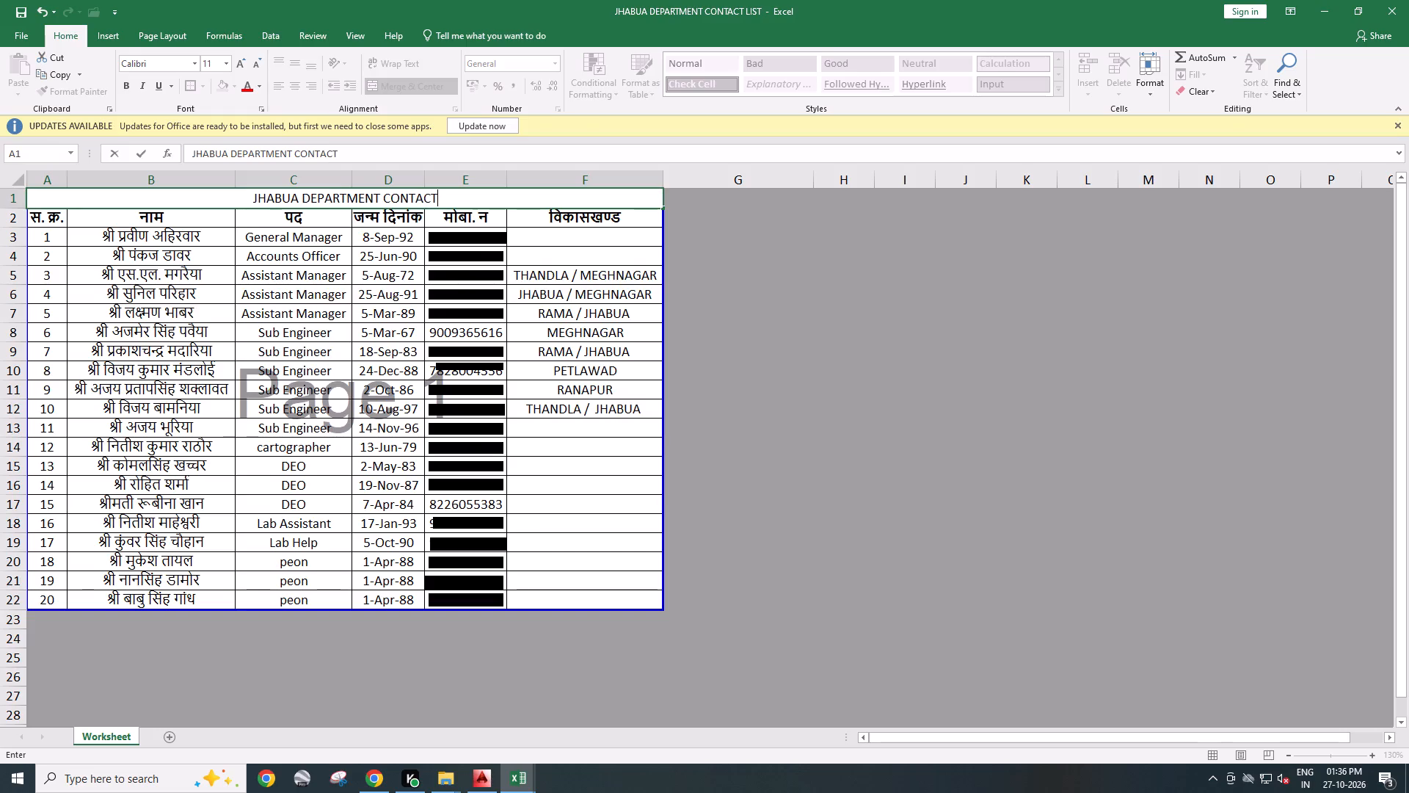
pyautogui.press('space')
pyautogui.write('LIST')
pyautogui.click(547, 372)
pyautogui.click(468, 196)
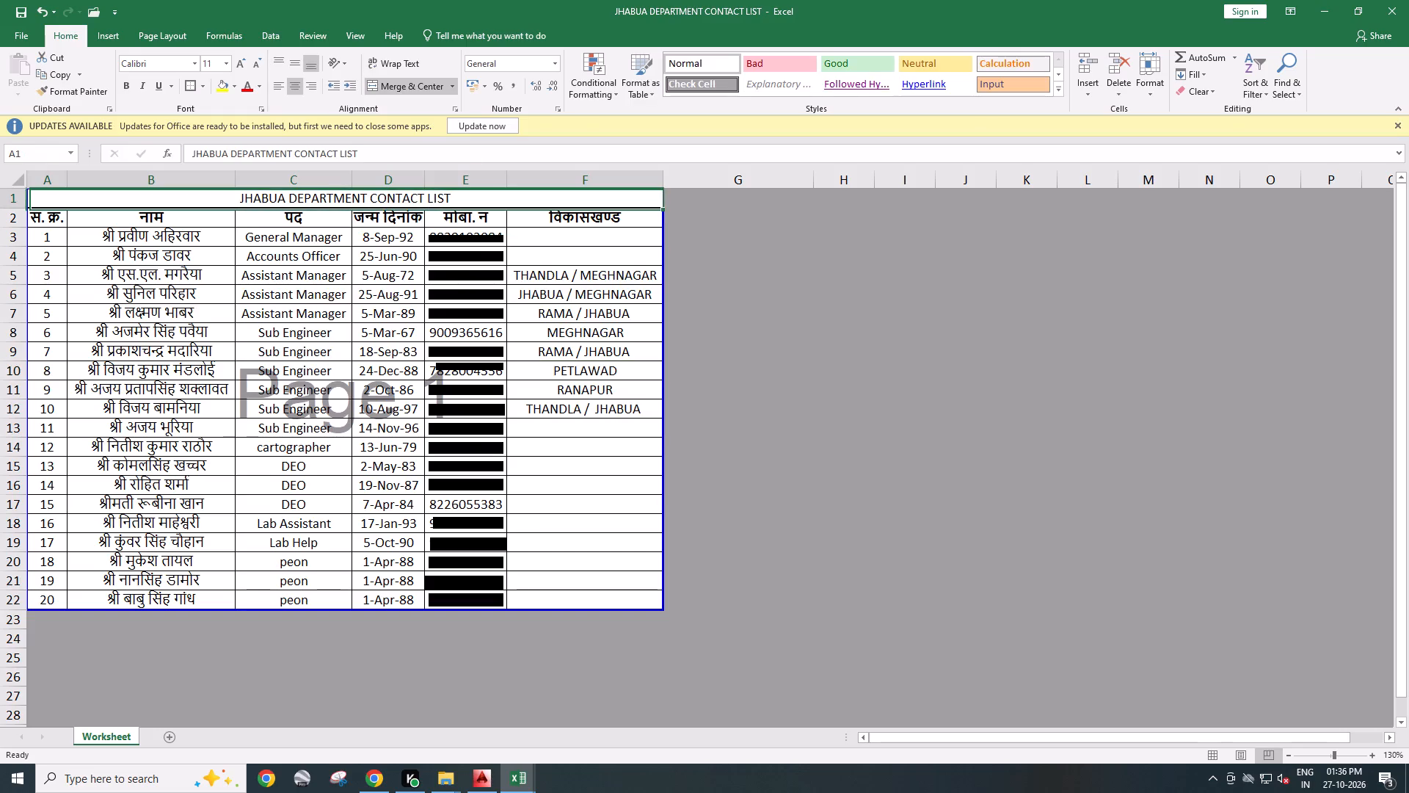
# Make the merged title in cell A1 bold and give it a thick outside border.
pyautogui.hotkey('ctrl', 'b')
pyautogui.write('HBT')
pyautogui.click(588, 485)
pyautogui.scroll(3, 487, 366)
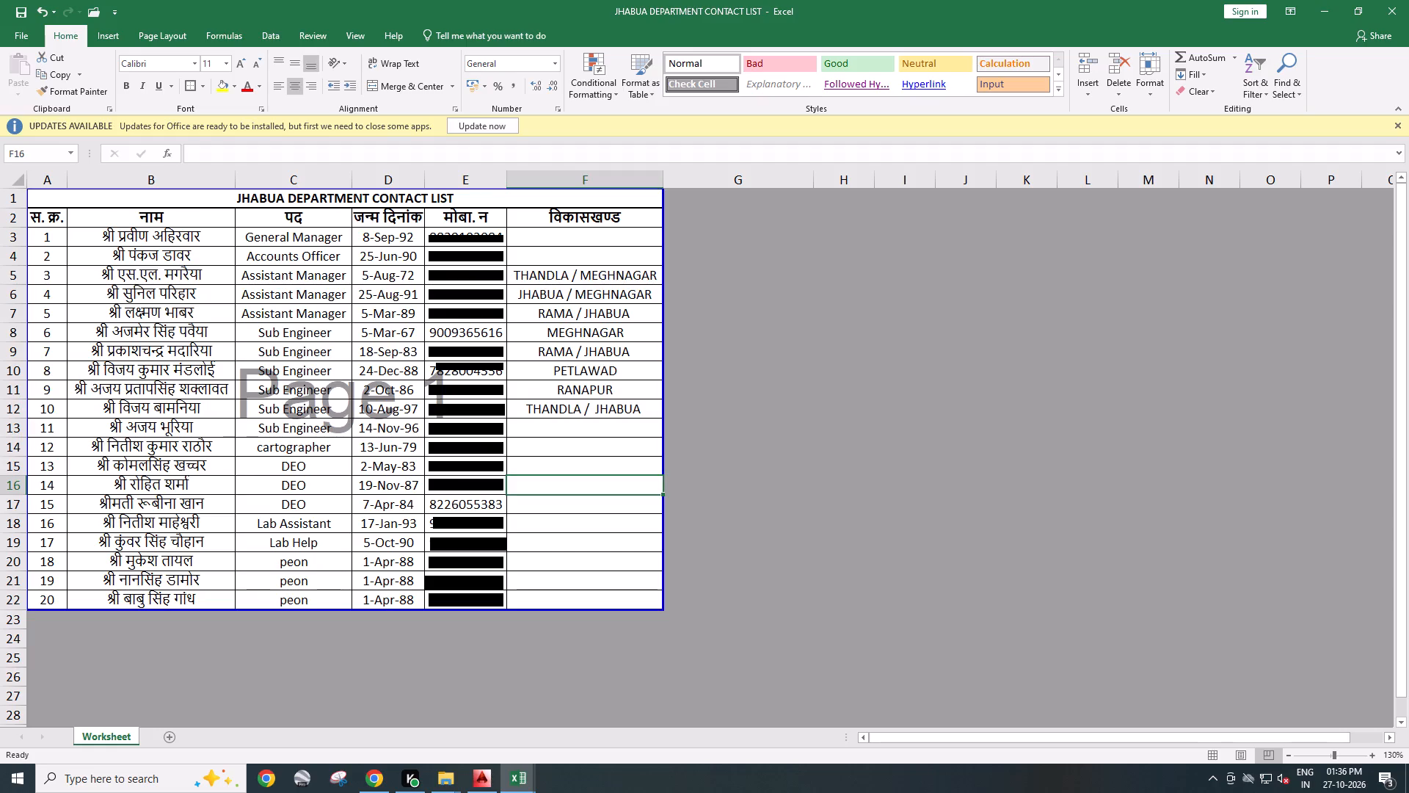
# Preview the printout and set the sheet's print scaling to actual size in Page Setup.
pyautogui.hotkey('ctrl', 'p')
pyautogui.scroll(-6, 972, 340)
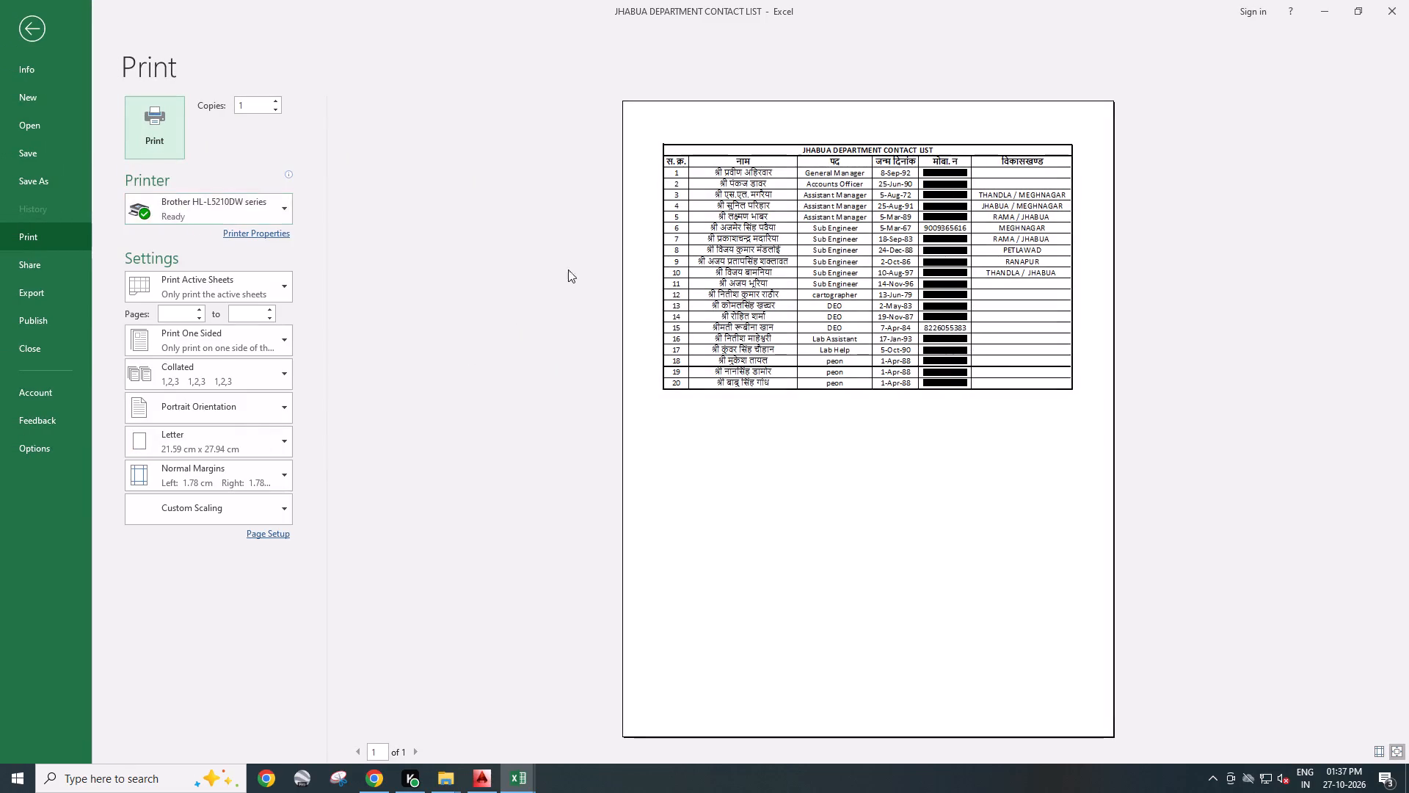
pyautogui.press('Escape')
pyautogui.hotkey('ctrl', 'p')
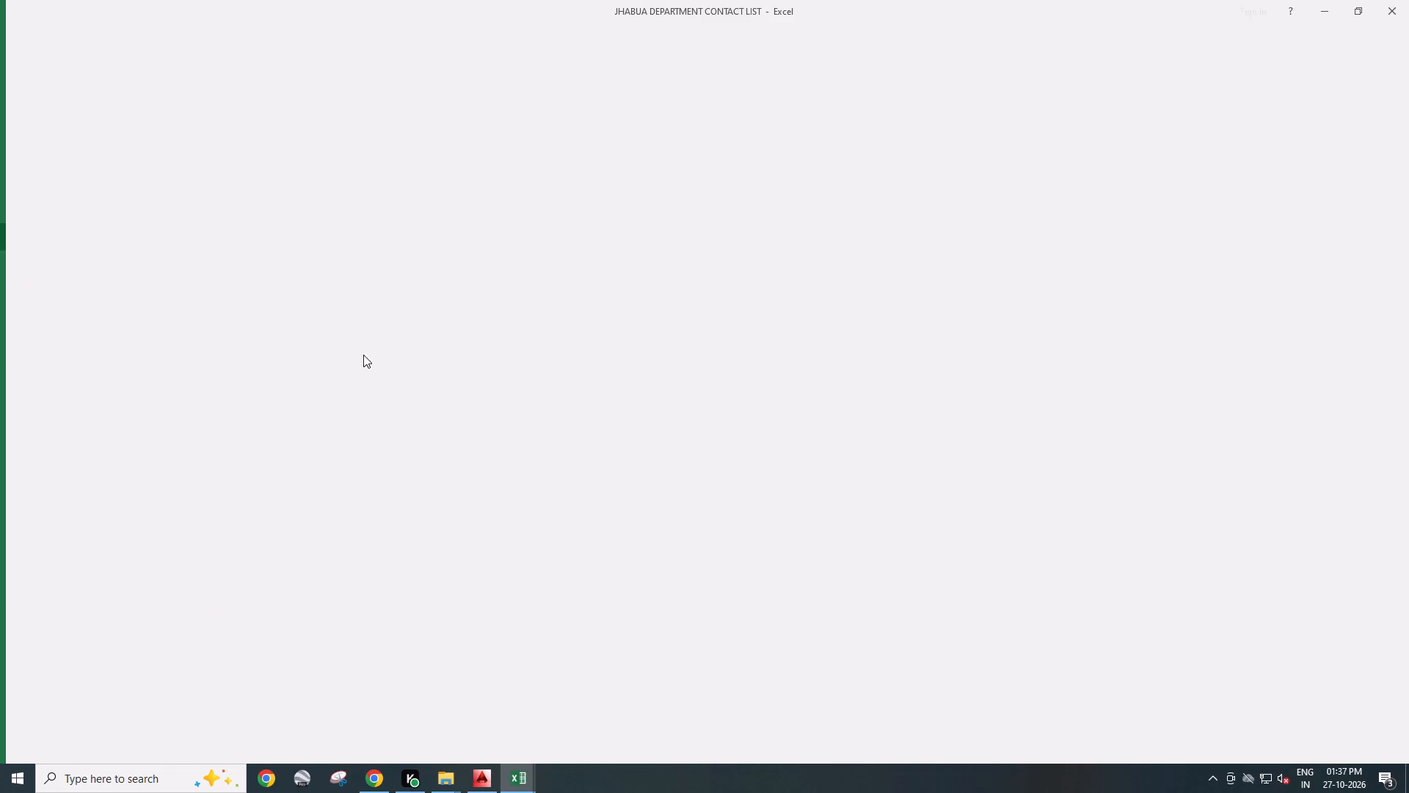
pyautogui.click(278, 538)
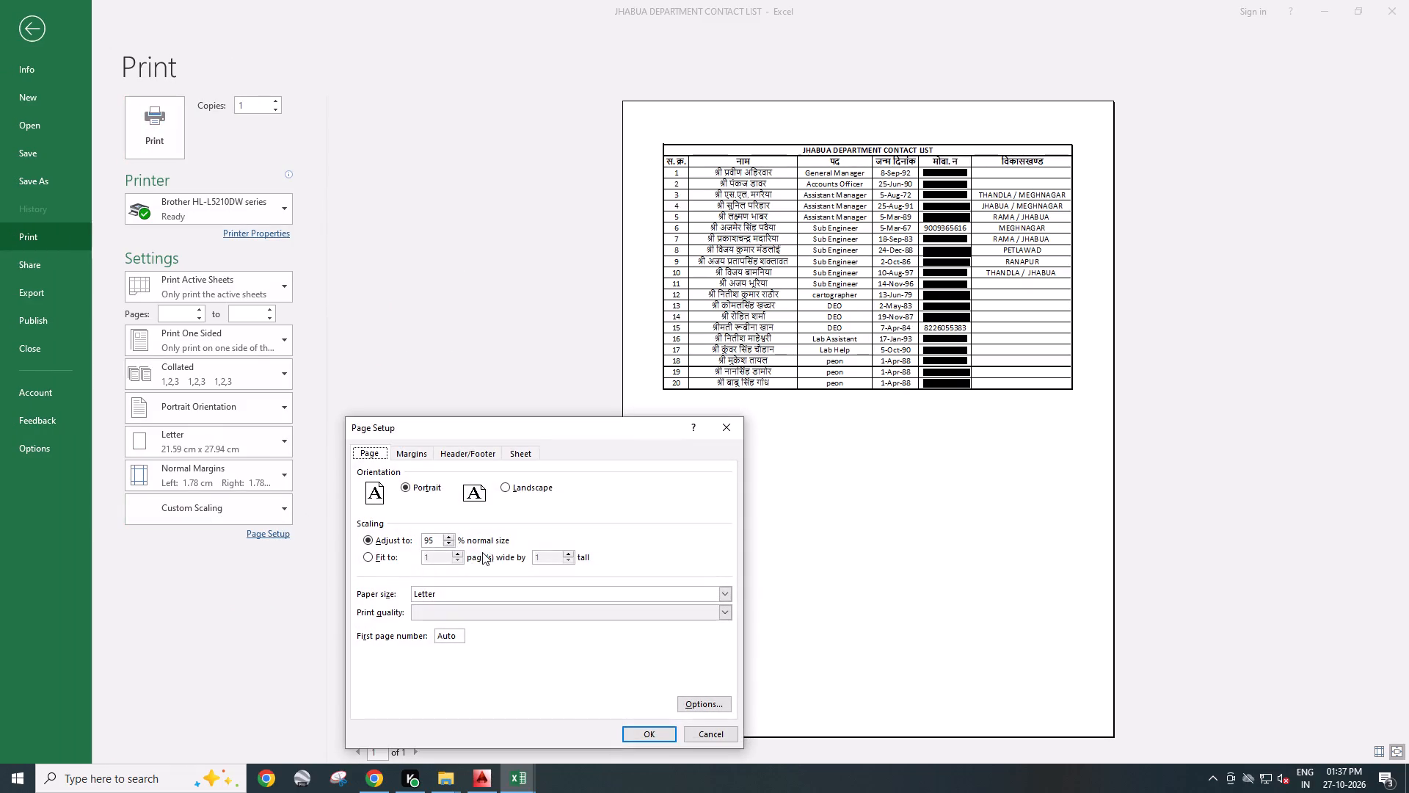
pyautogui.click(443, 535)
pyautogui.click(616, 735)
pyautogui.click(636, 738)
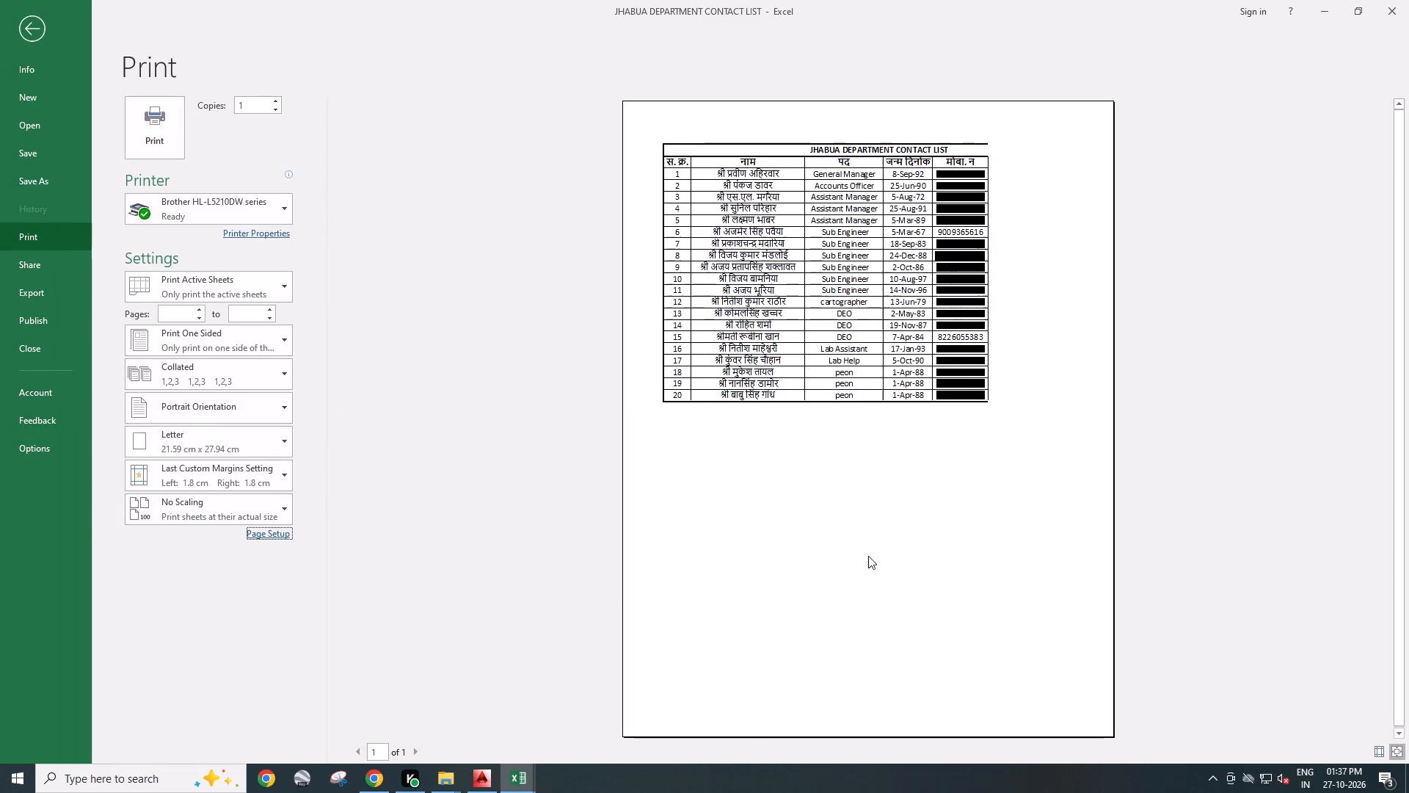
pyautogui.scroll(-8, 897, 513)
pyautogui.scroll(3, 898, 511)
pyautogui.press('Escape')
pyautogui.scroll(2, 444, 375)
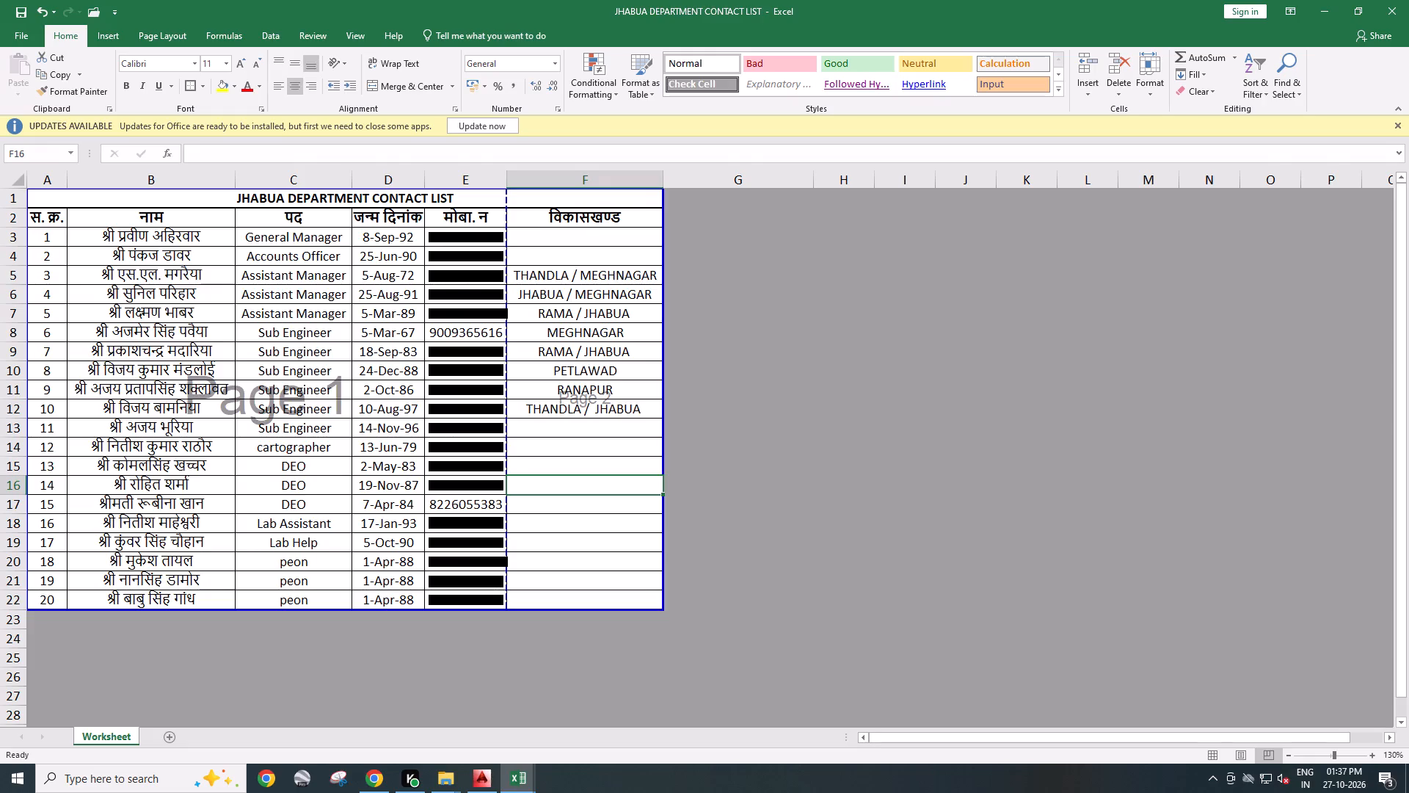
# Move the vertical page break from between columns E and F past column F to fit the whole table on page 1.
pyautogui.moveTo(505, 334); pyautogui.dragTo(843, 421)
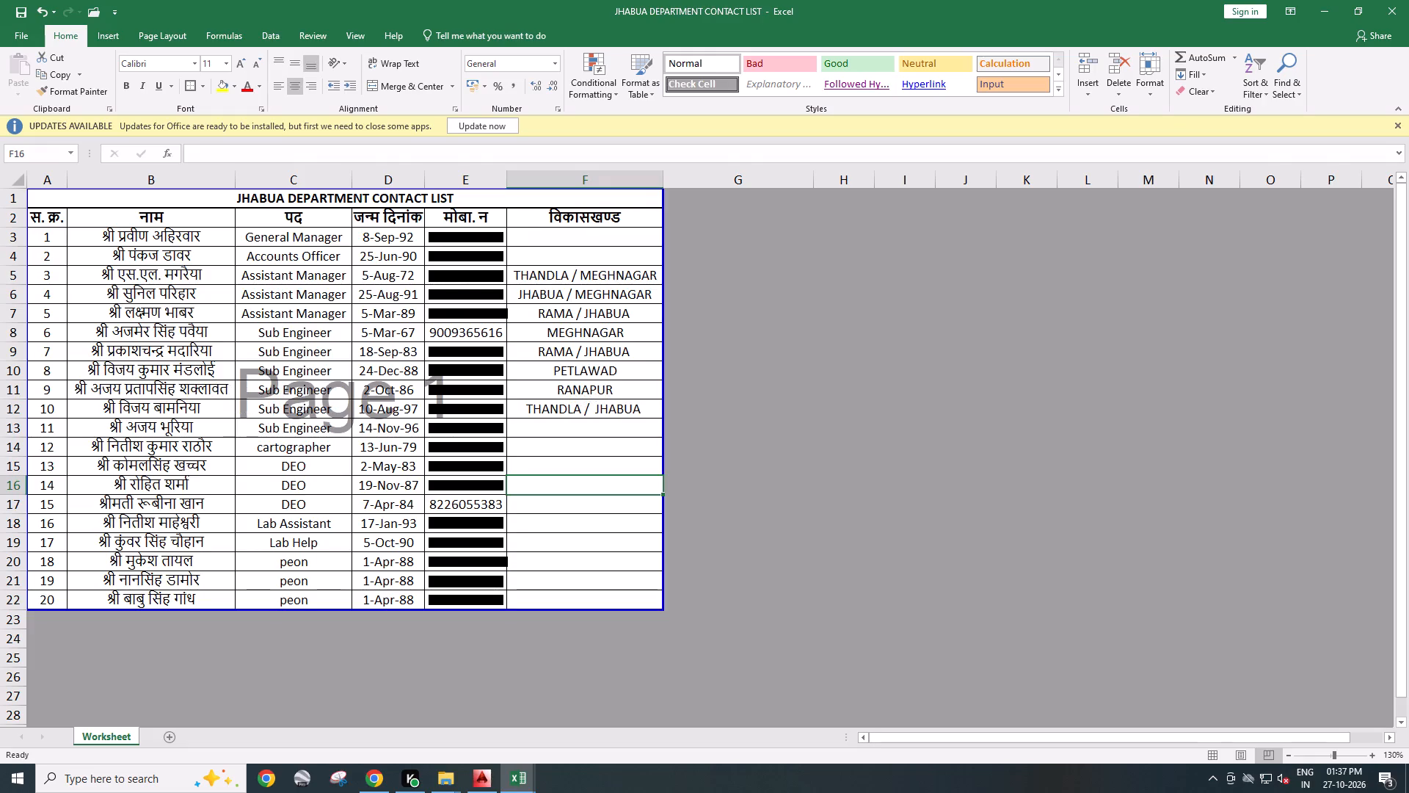
# Print one copy of the active sheet in portrait Letter size on the Brother HL-L5210DW series printer.
pyautogui.hotkey('ctrl', 'p')
pyautogui.scroll(-6, 872, 311)
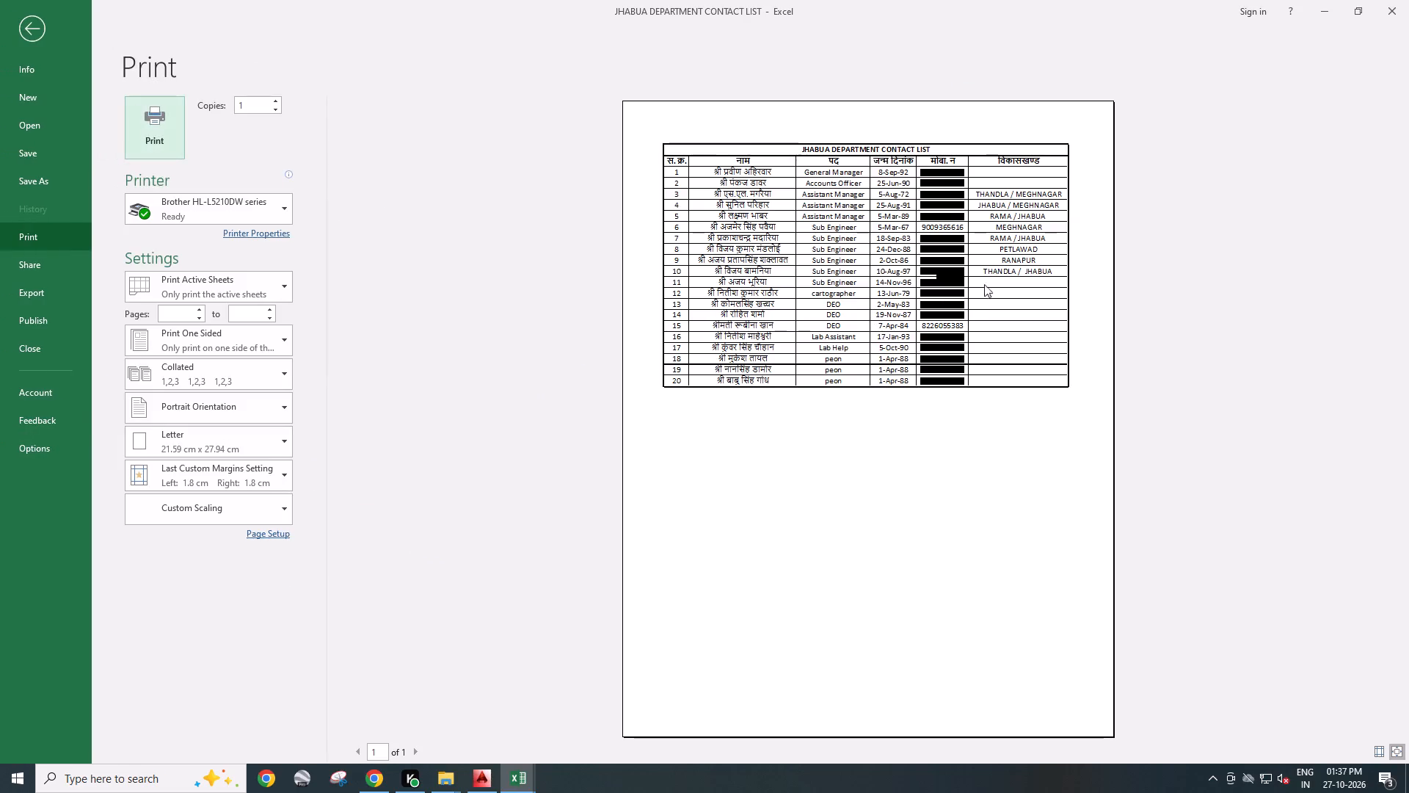
pyautogui.scroll(-4, 1024, 264)
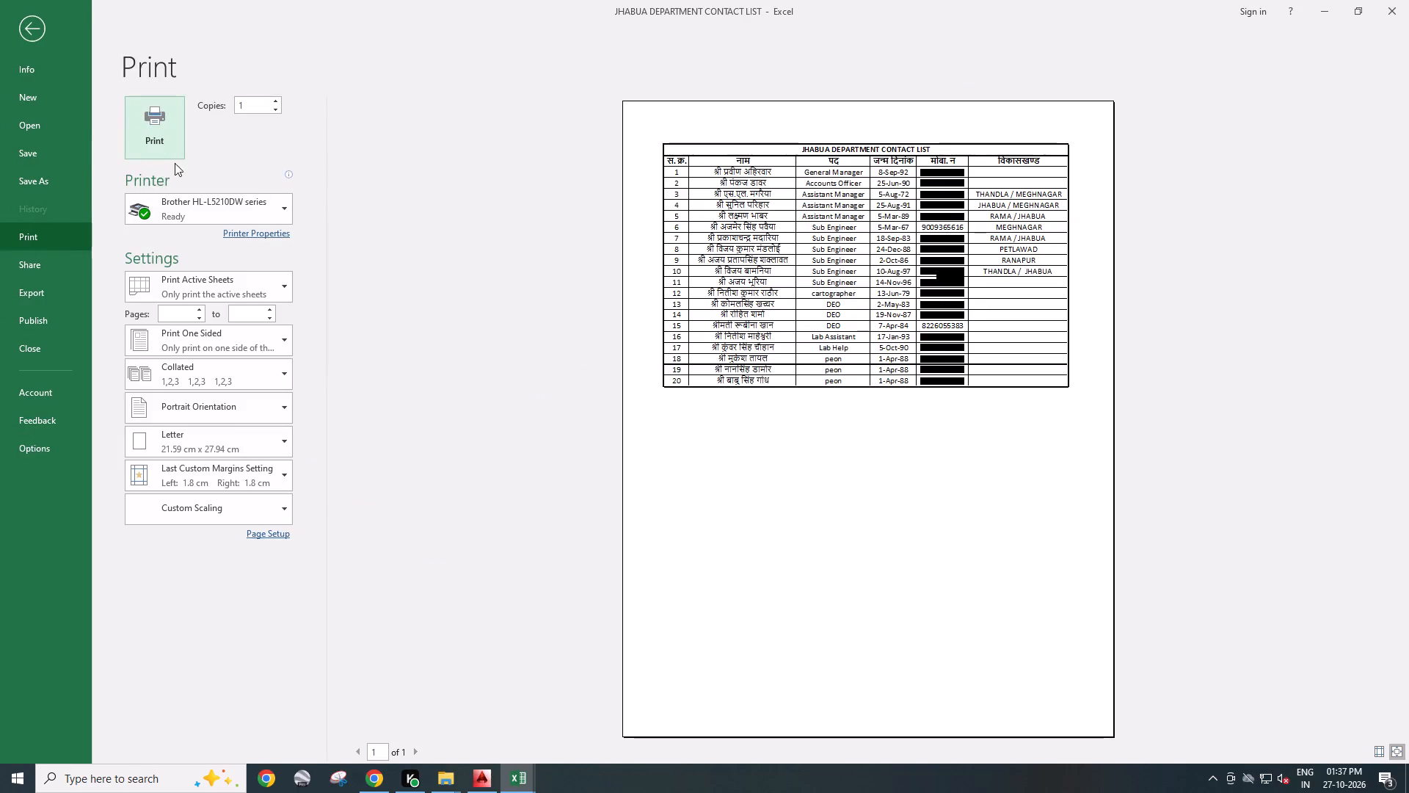
pyautogui.click(197, 203)
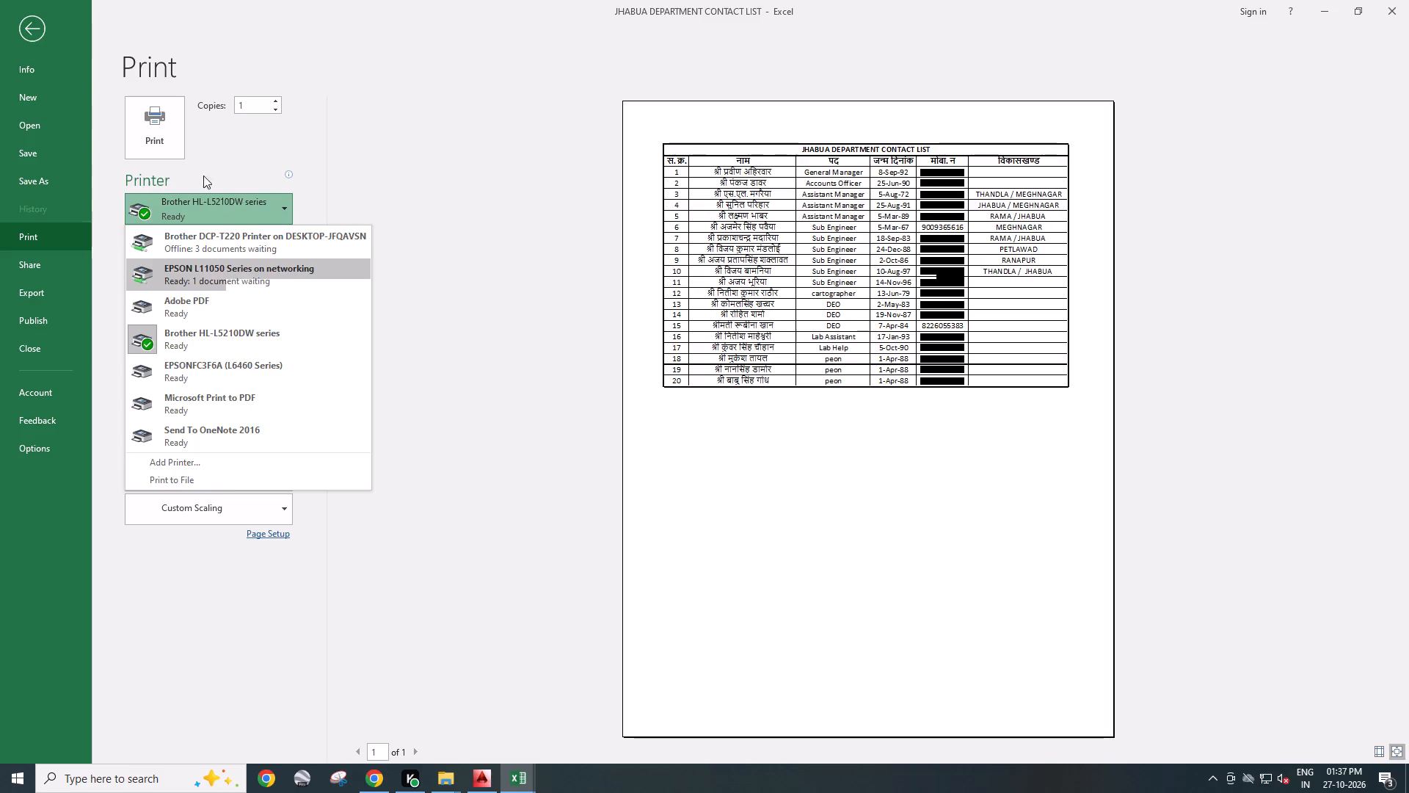
pyautogui.click(166, 140)
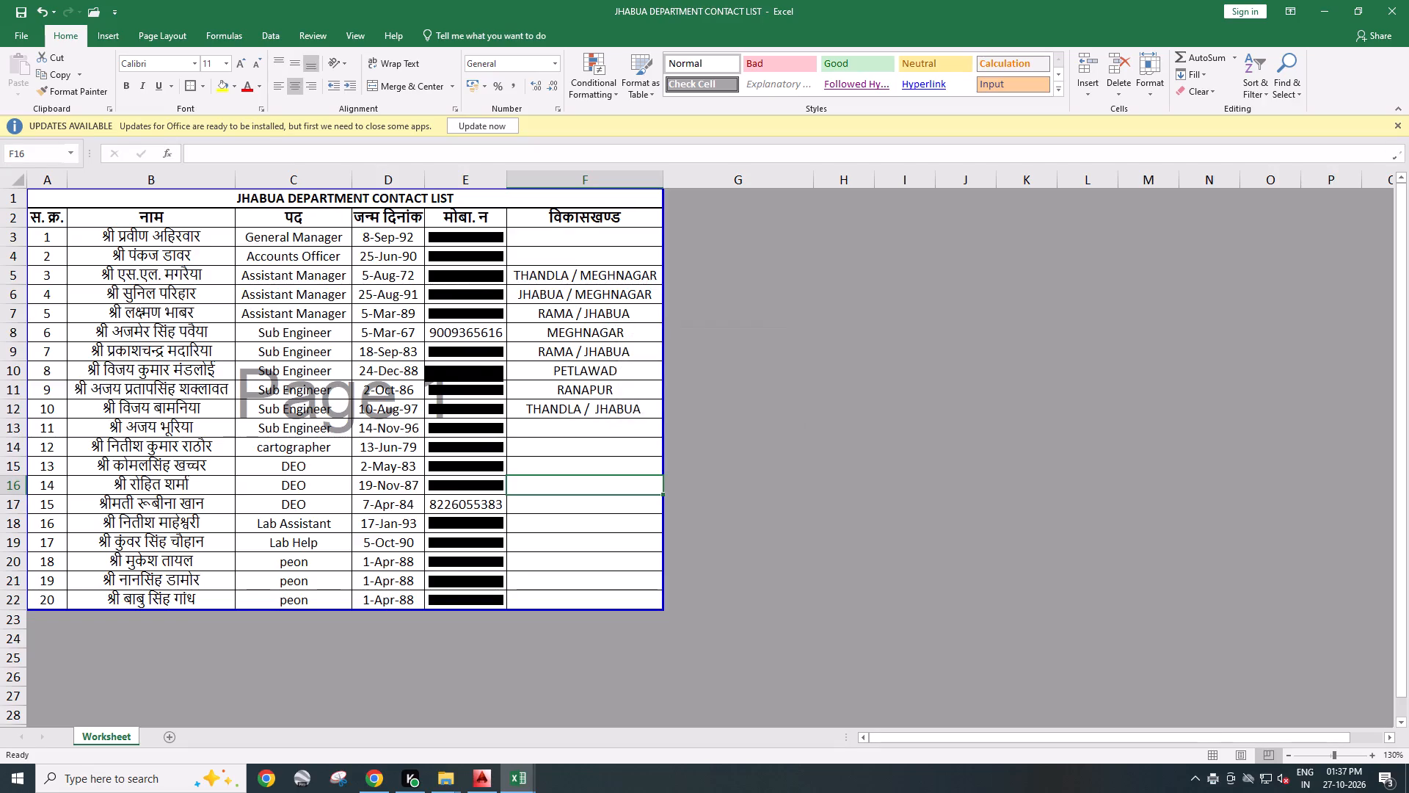
# Save the JHABUA DEPARTMENT CONTACT LIST workbook.
pyautogui.hotkey('ctrl', 's')
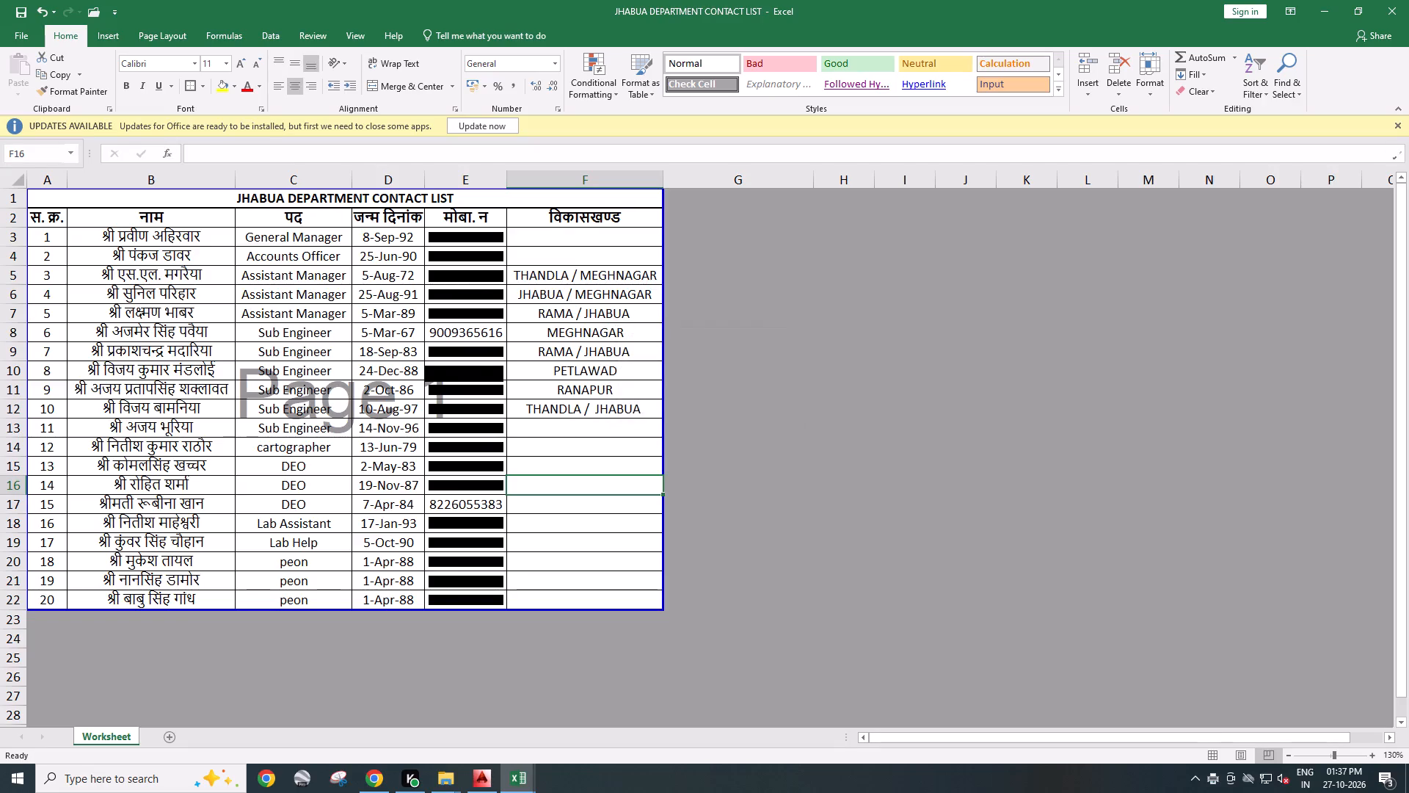
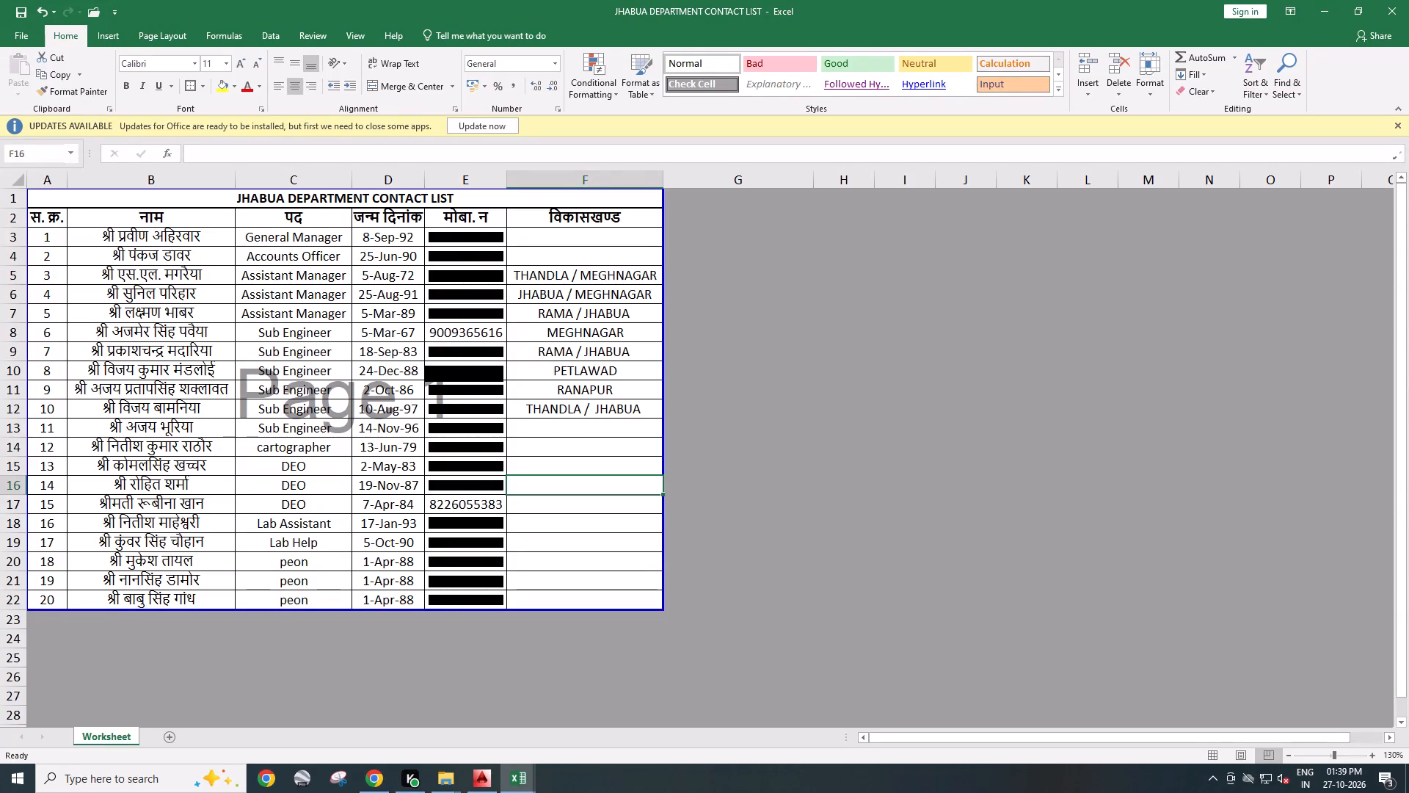
# Open the JHABUA DEPARTMENT CONTACT LIST JPEG and examine the handwritten block names beside the Assistant Managers and Sub Engineers.
pyautogui.moveTo(315, 272); pyautogui.dragTo(318, 295)
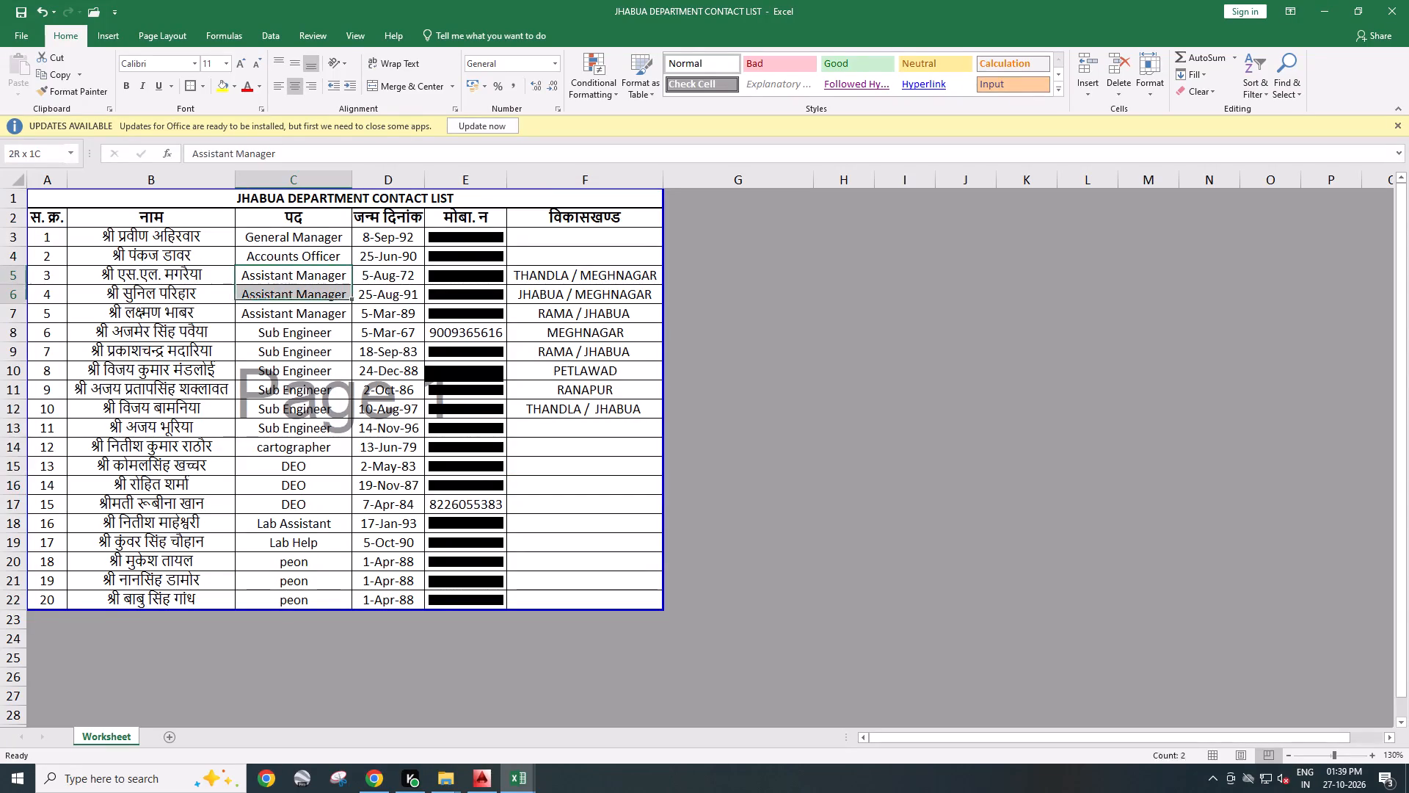
pyautogui.moveTo(318, 295); pyautogui.dragTo(316, 314)
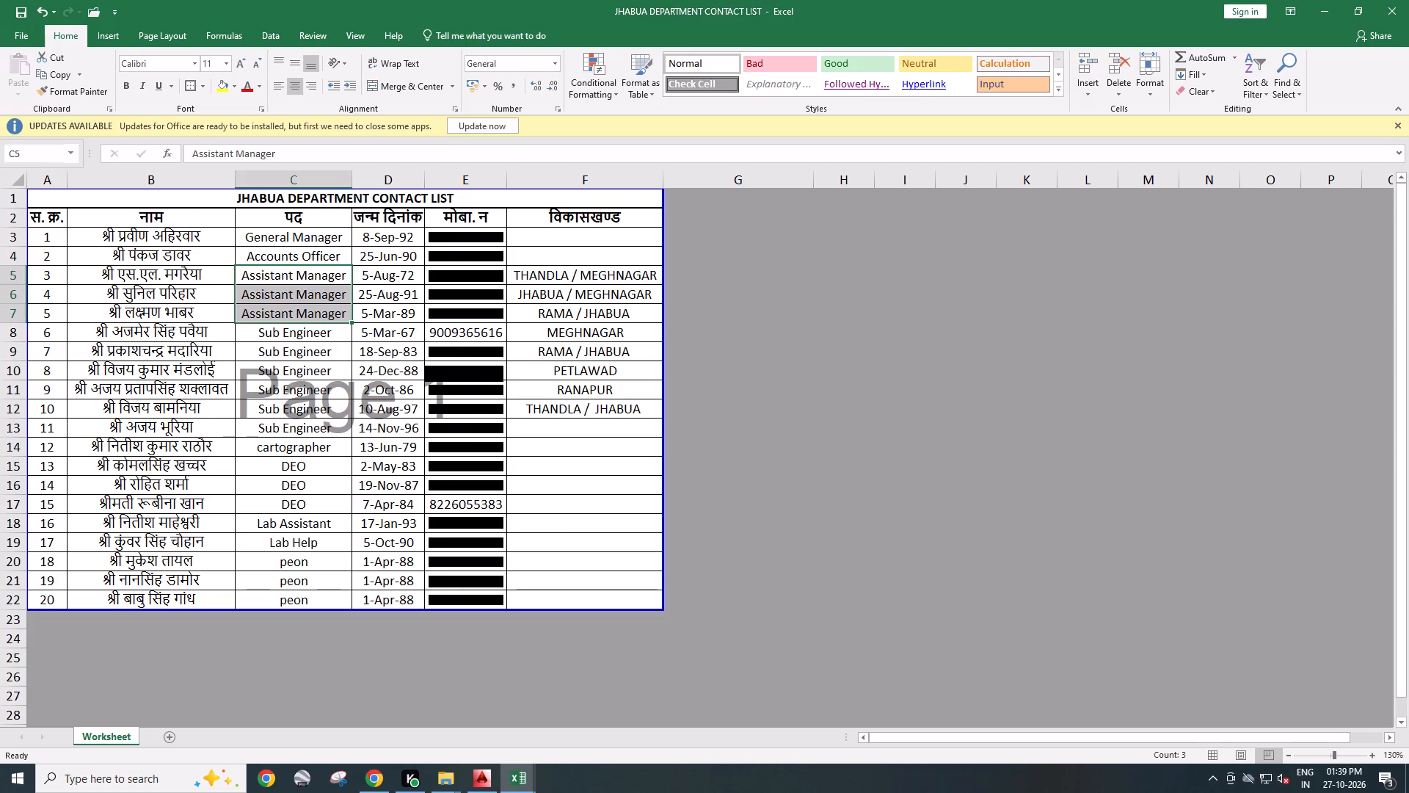
pyautogui.click(435, 790)
pyautogui.click(528, 738)
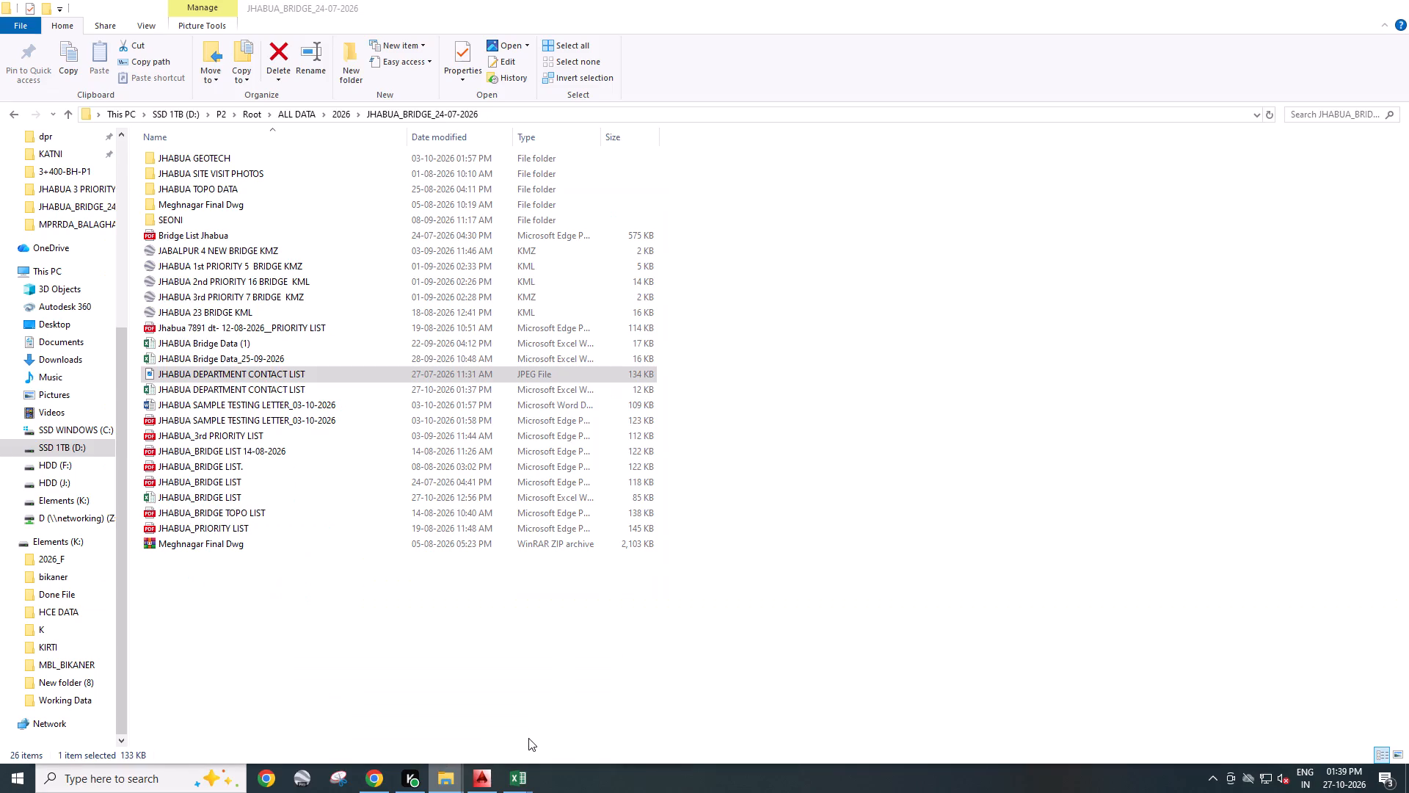
pyautogui.doubleClick(249, 374)
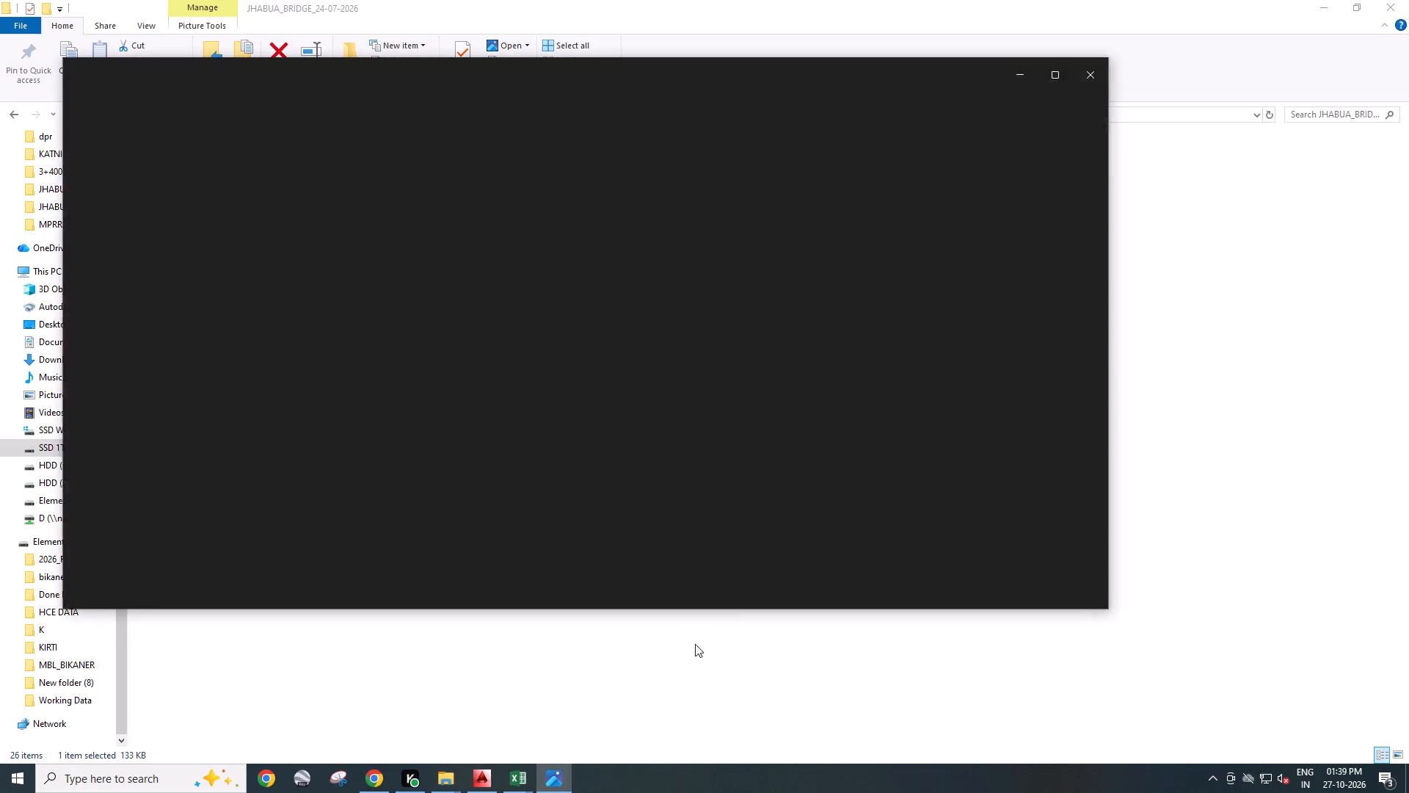
pyautogui.scroll(8, 717, 276)
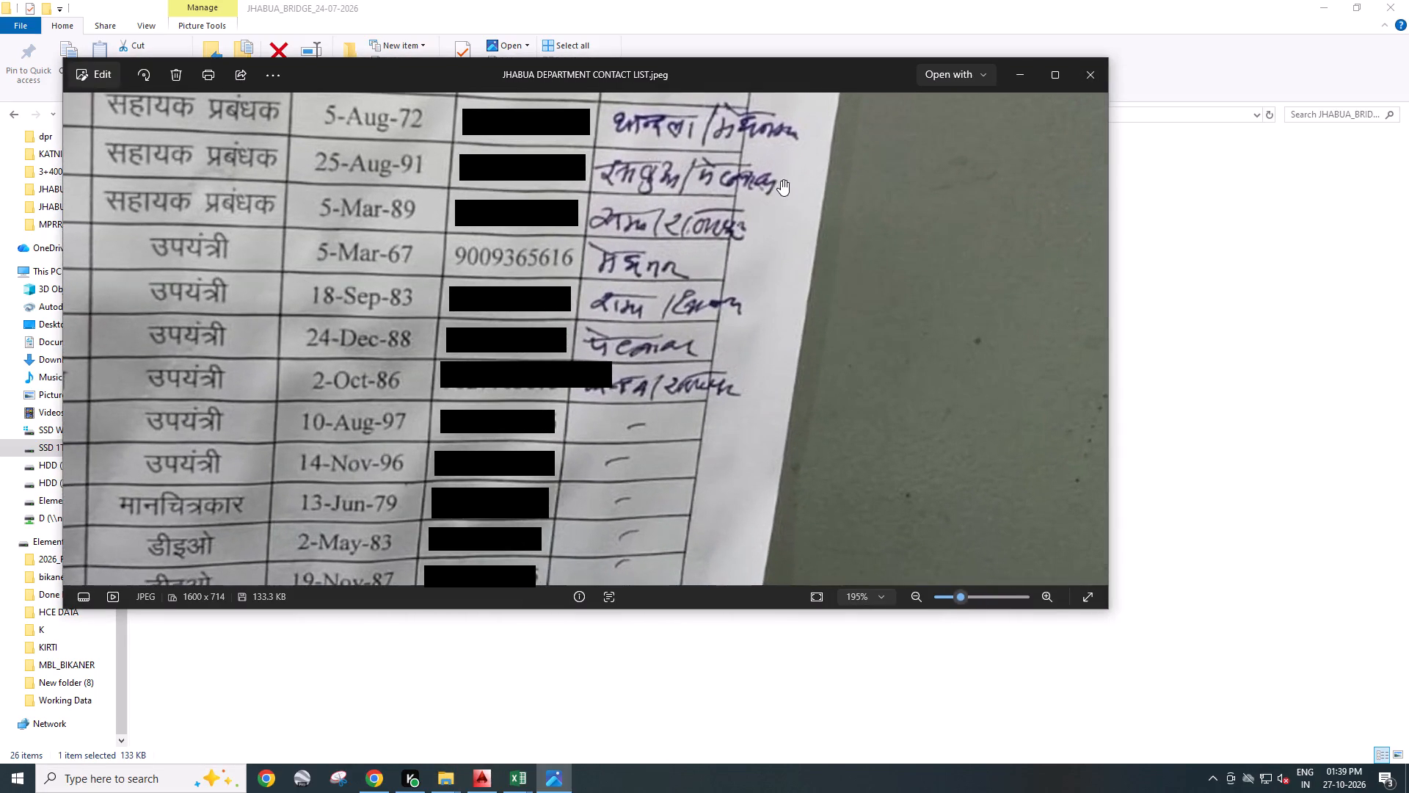
pyautogui.moveTo(768, 153); pyautogui.dragTo(749, 250)
pyautogui.scroll(3, 715, 277)
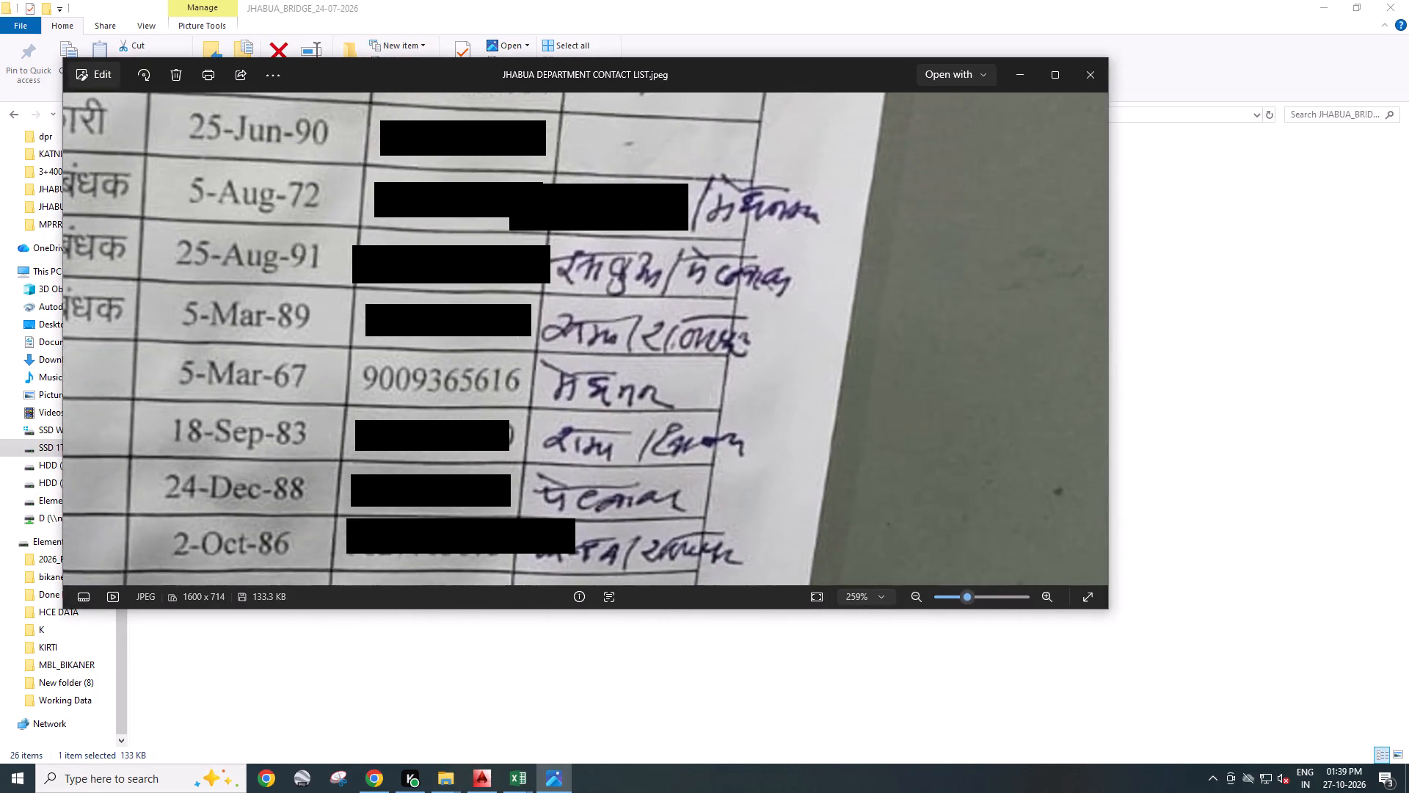
pyautogui.scroll(1, 640, 213)
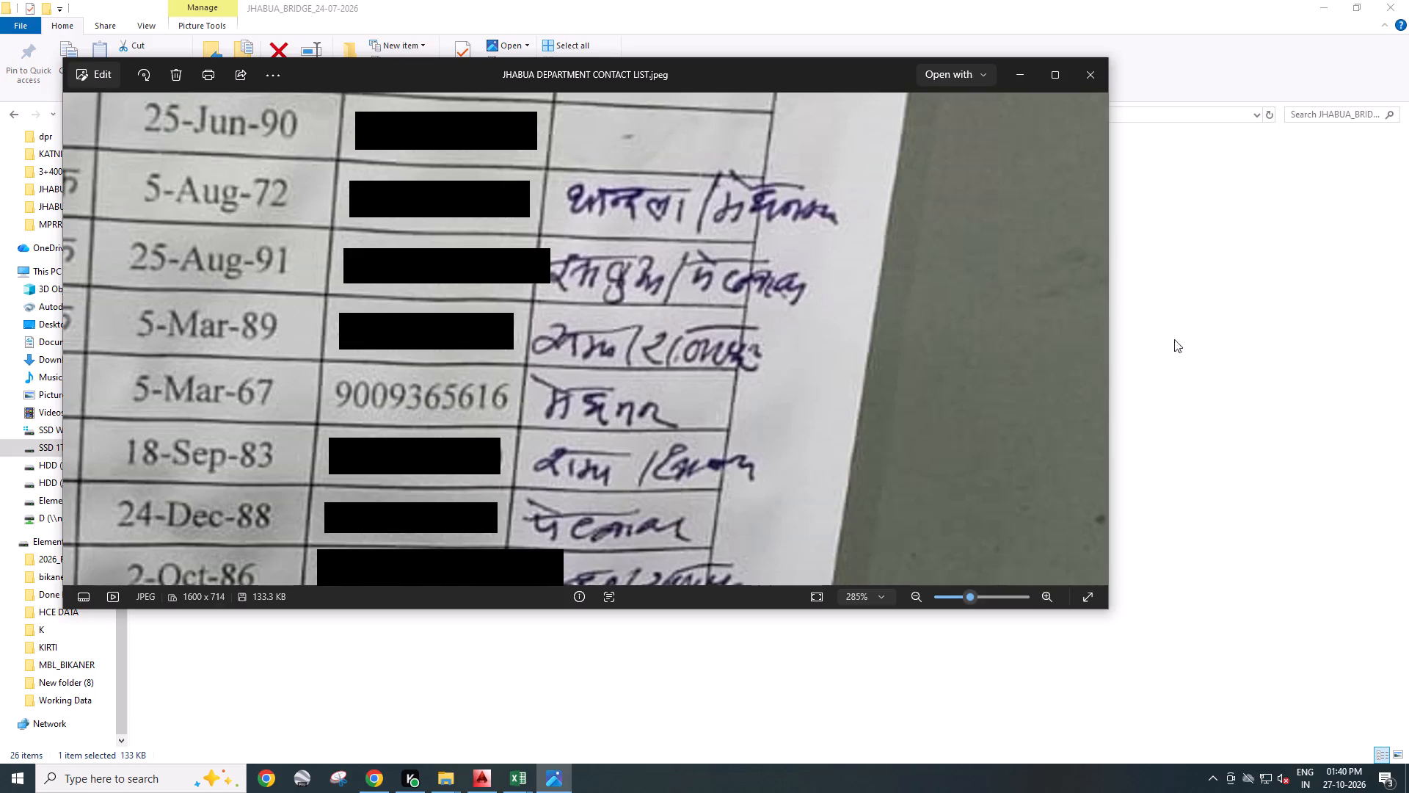
# In the Excel contact list, change the block entry in F6 to JHABUA / PETLAWAD, copying PETLAWAD from F10.
pyautogui.click(507, 778)
pyautogui.click(554, 714)
pyautogui.doubleClick(609, 297)
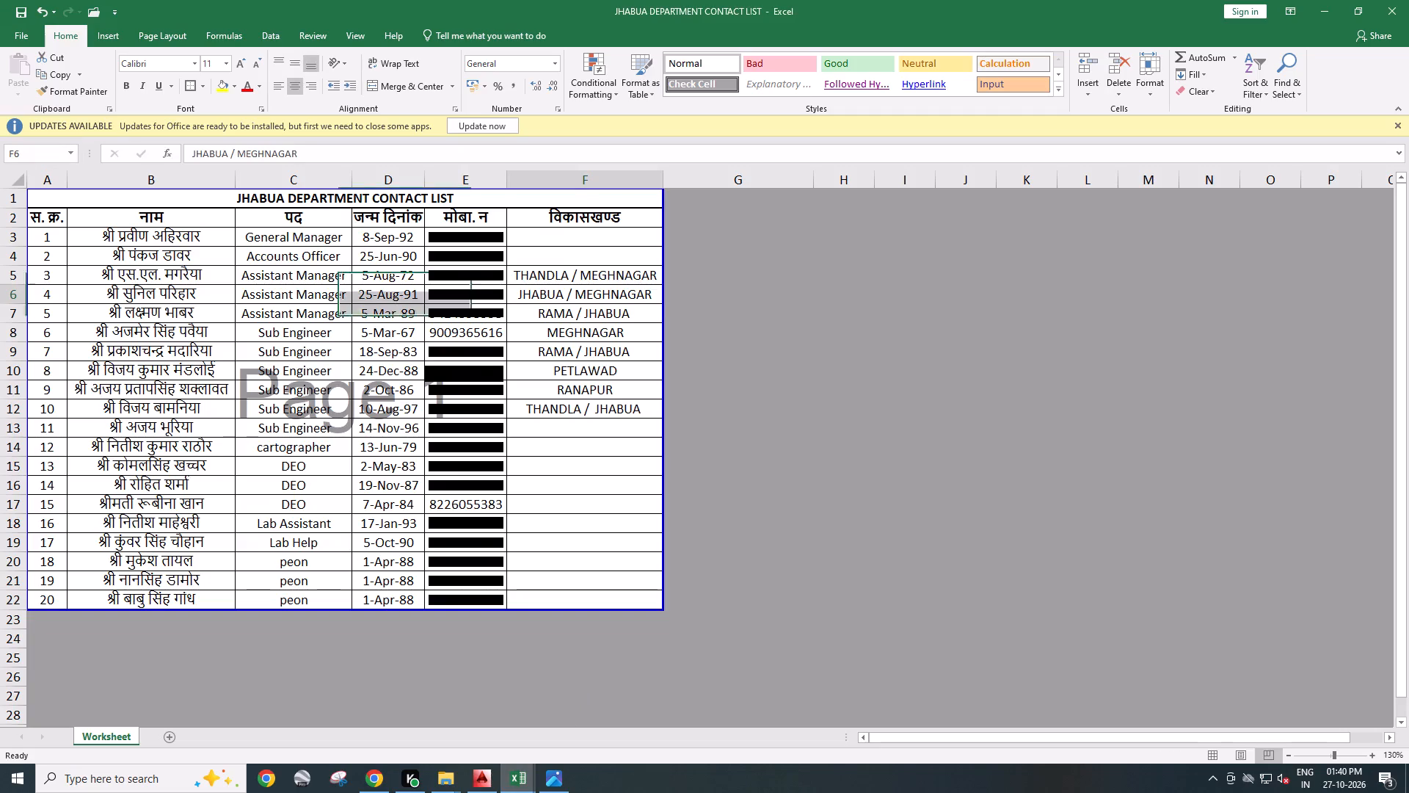
pyautogui.moveTo(577, 293); pyautogui.dragTo(674, 300)
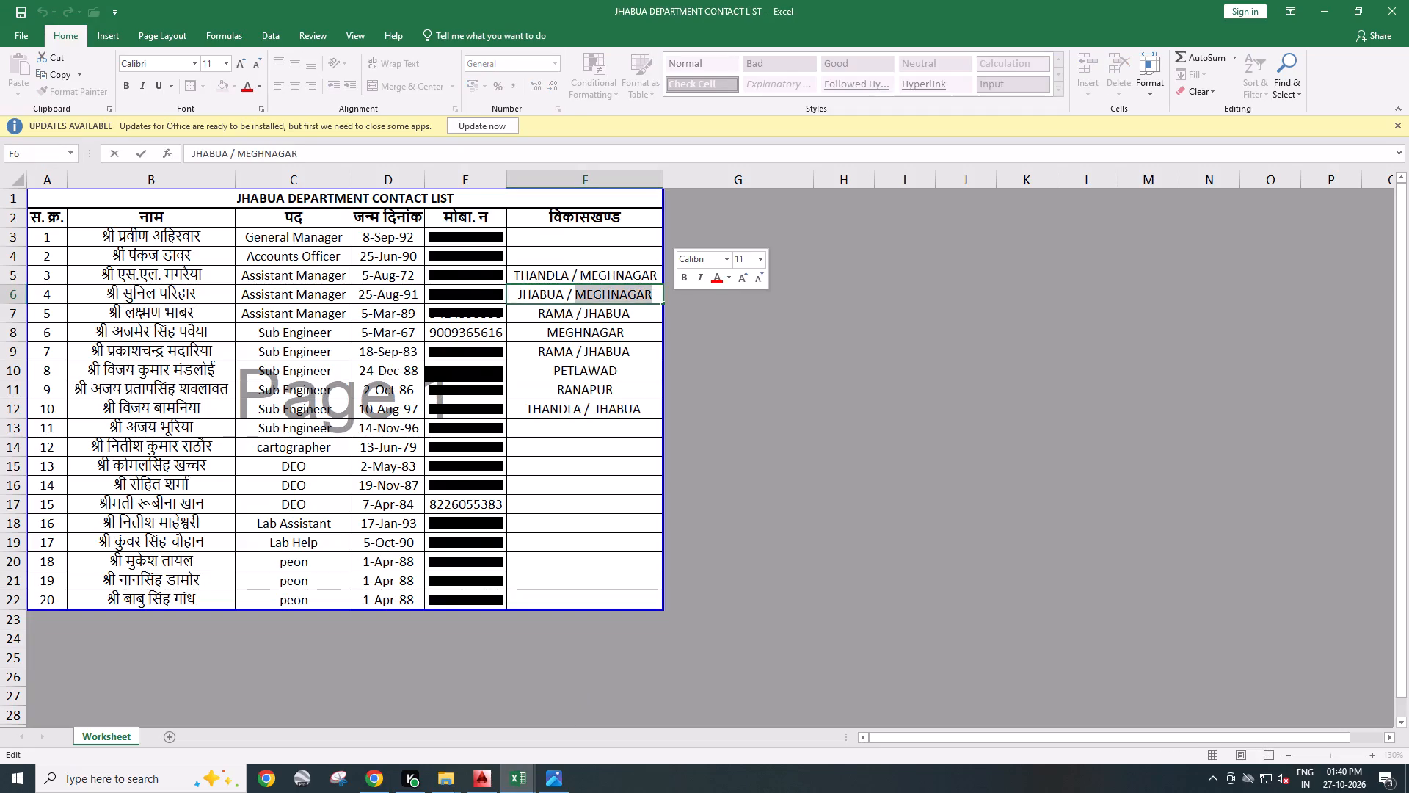
pyautogui.press('BackSpace')
pyautogui.click(613, 371)
pyautogui.moveTo(283, 156); pyautogui.dragTo(44, 177)
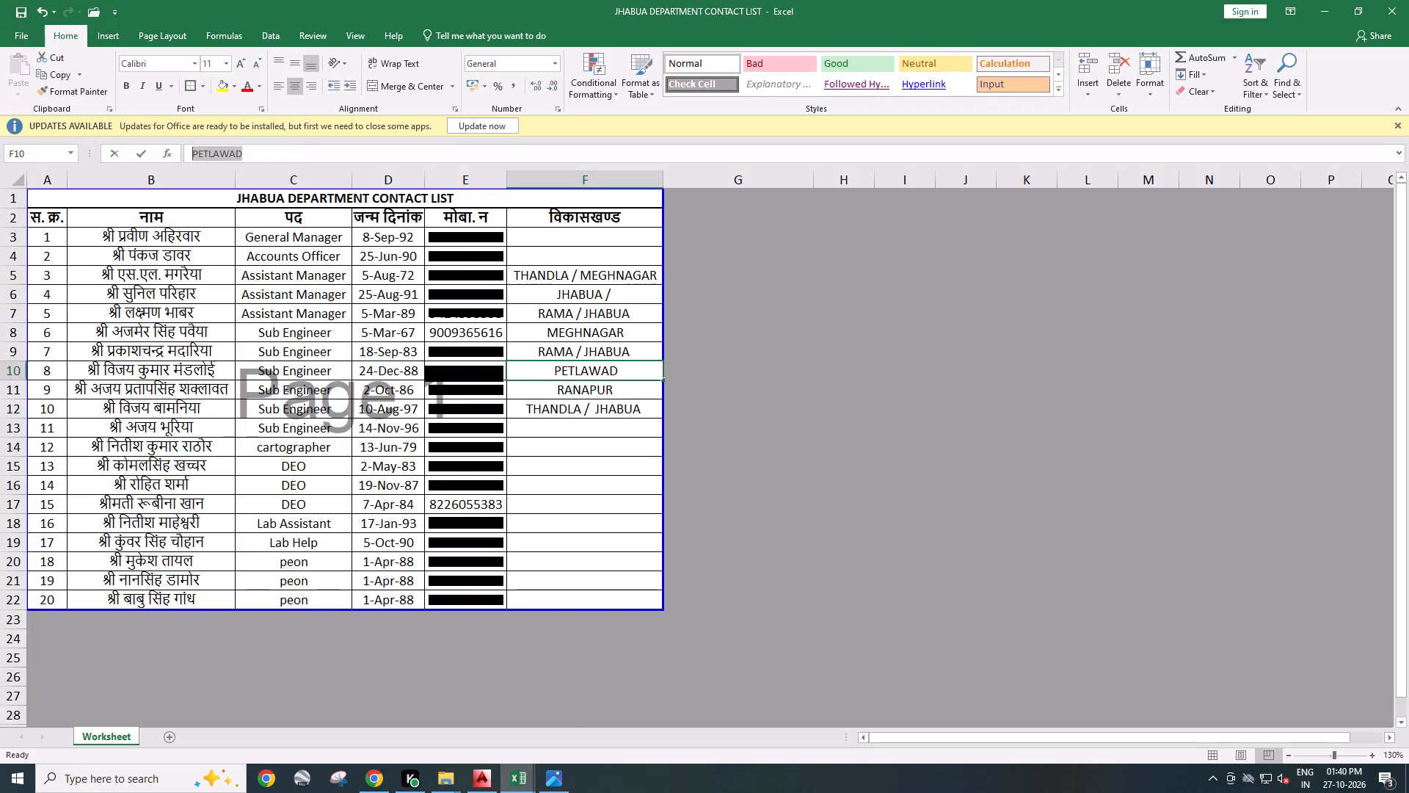
pyautogui.moveTo(44, 177); pyautogui.dragTo(31, 178)
pyautogui.hotkey('ctrl', 'c')
pyautogui.doubleClick(613, 294)
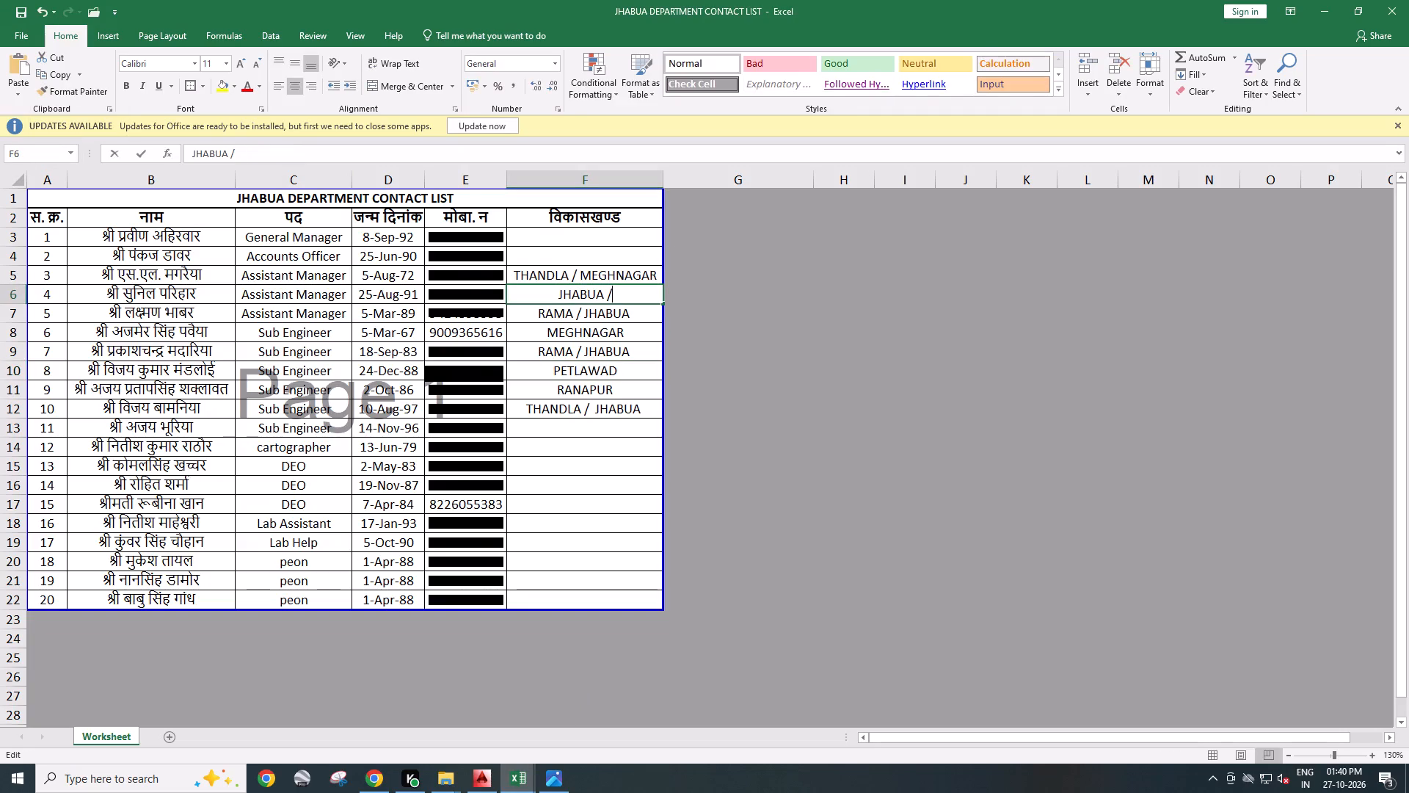
pyautogui.press('space')
pyautogui.hotkey('ctrl', 'v')
pyautogui.click(699, 383)
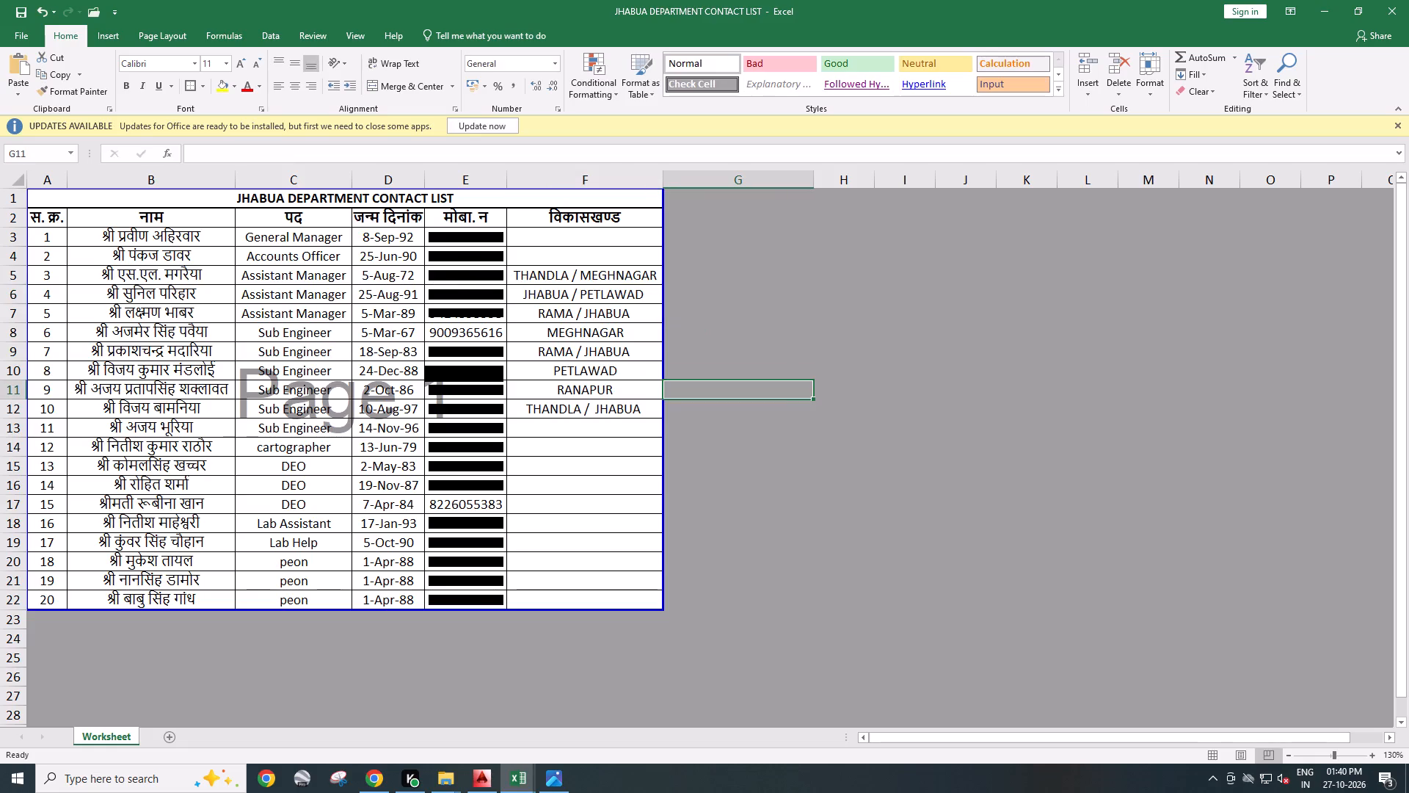
pyautogui.doubleClick(605, 317)
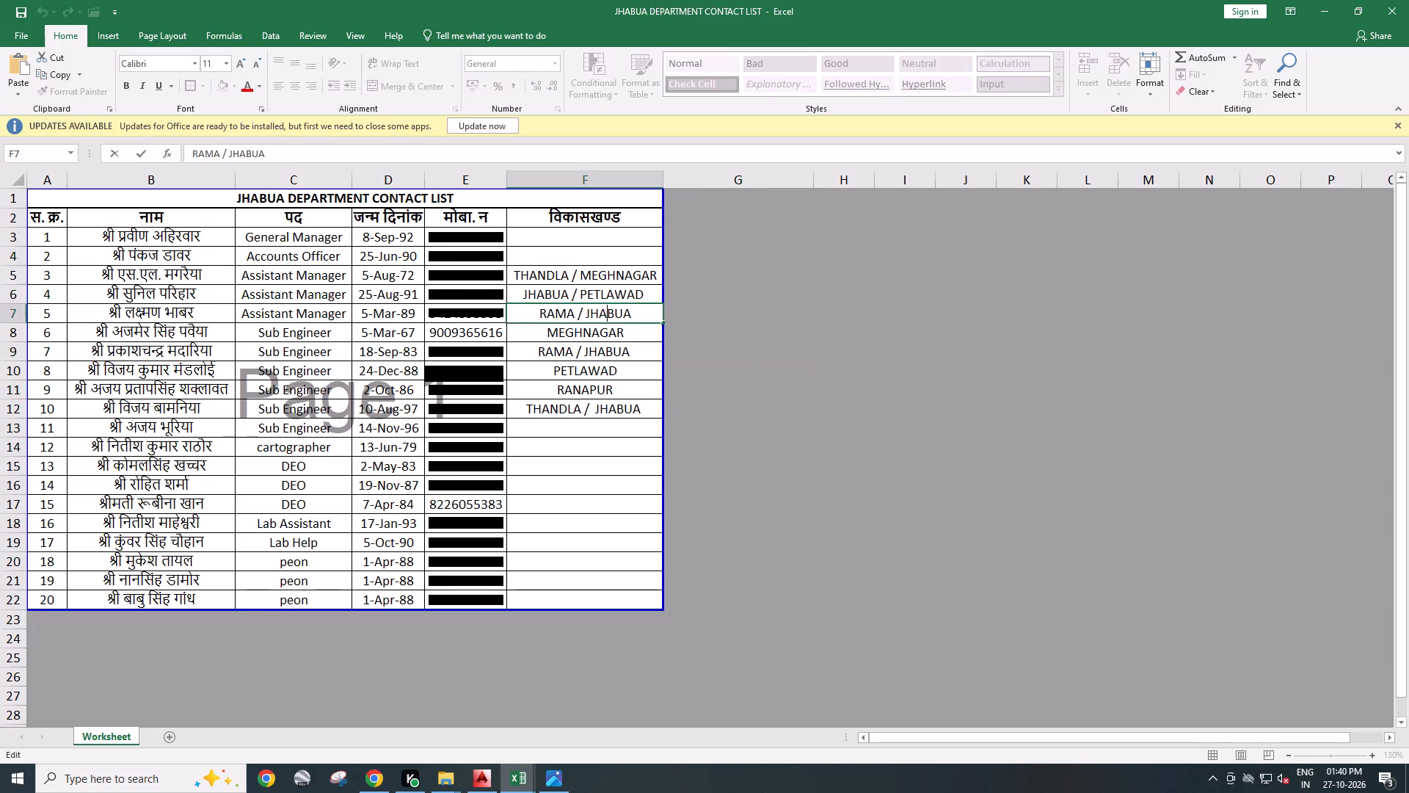
pyautogui.hotkey('alt', 'Tab')
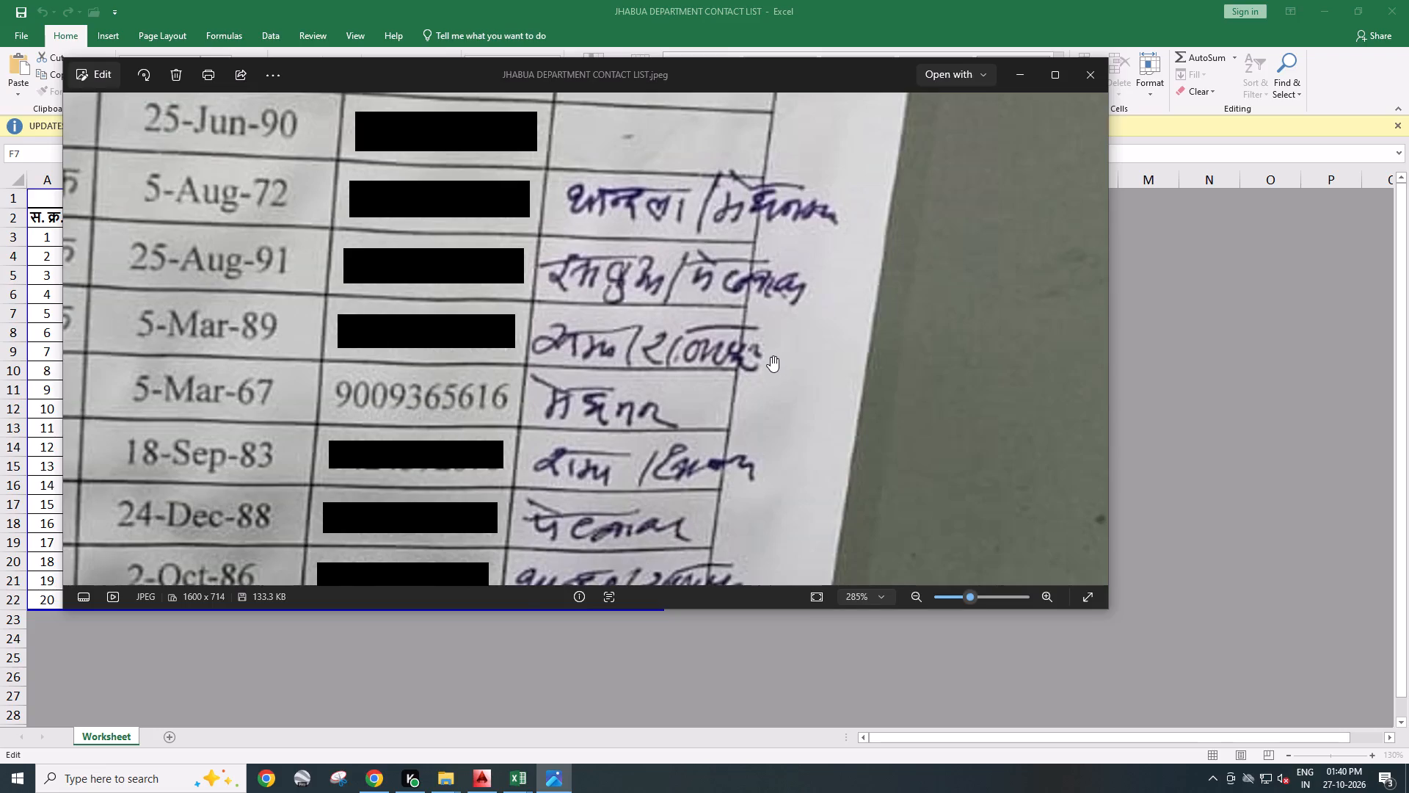
pyautogui.hotkey('alt', 'Tab')
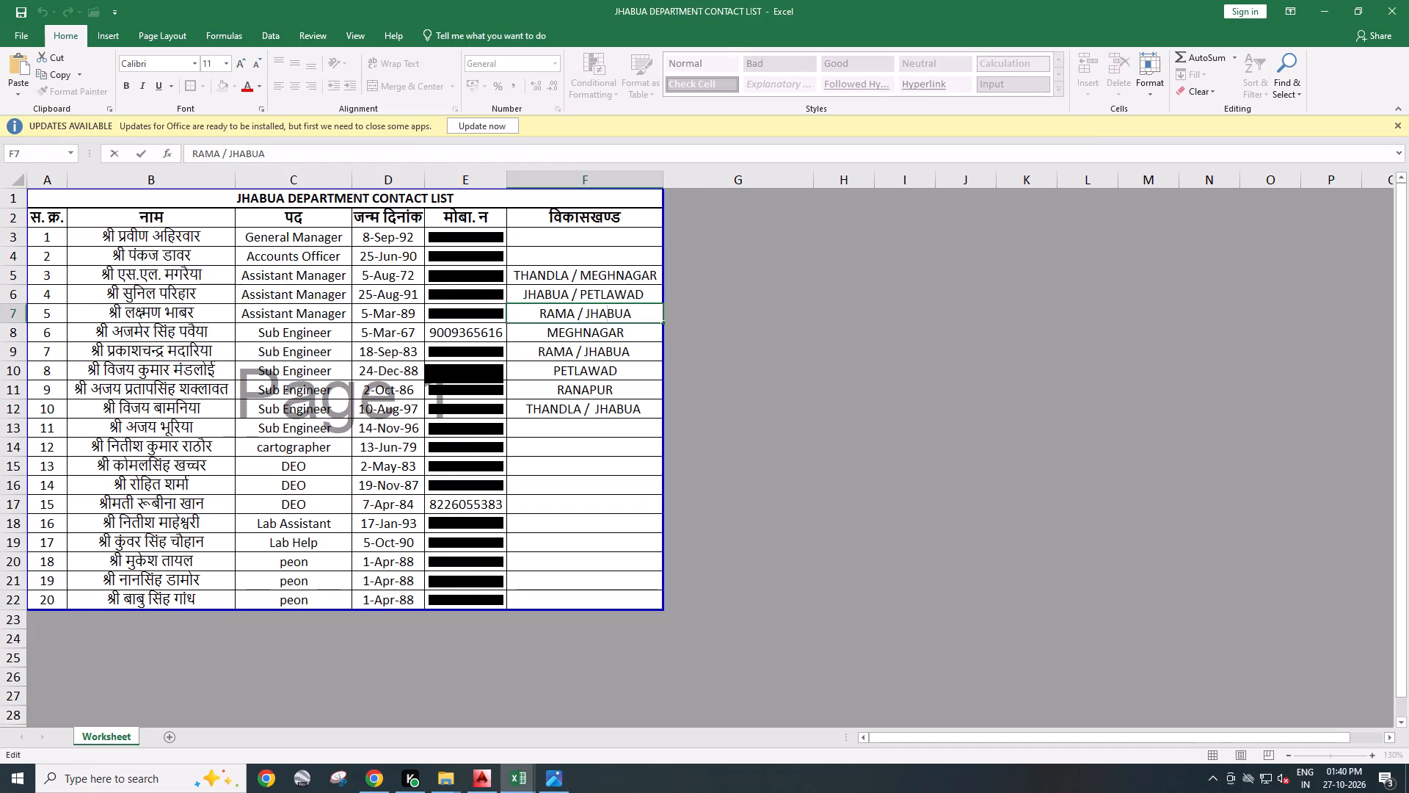
pyautogui.click(592, 388)
pyautogui.moveTo(262, 153); pyautogui.dragTo(134, 134)
pyautogui.hotkey('ctrl', 'c')
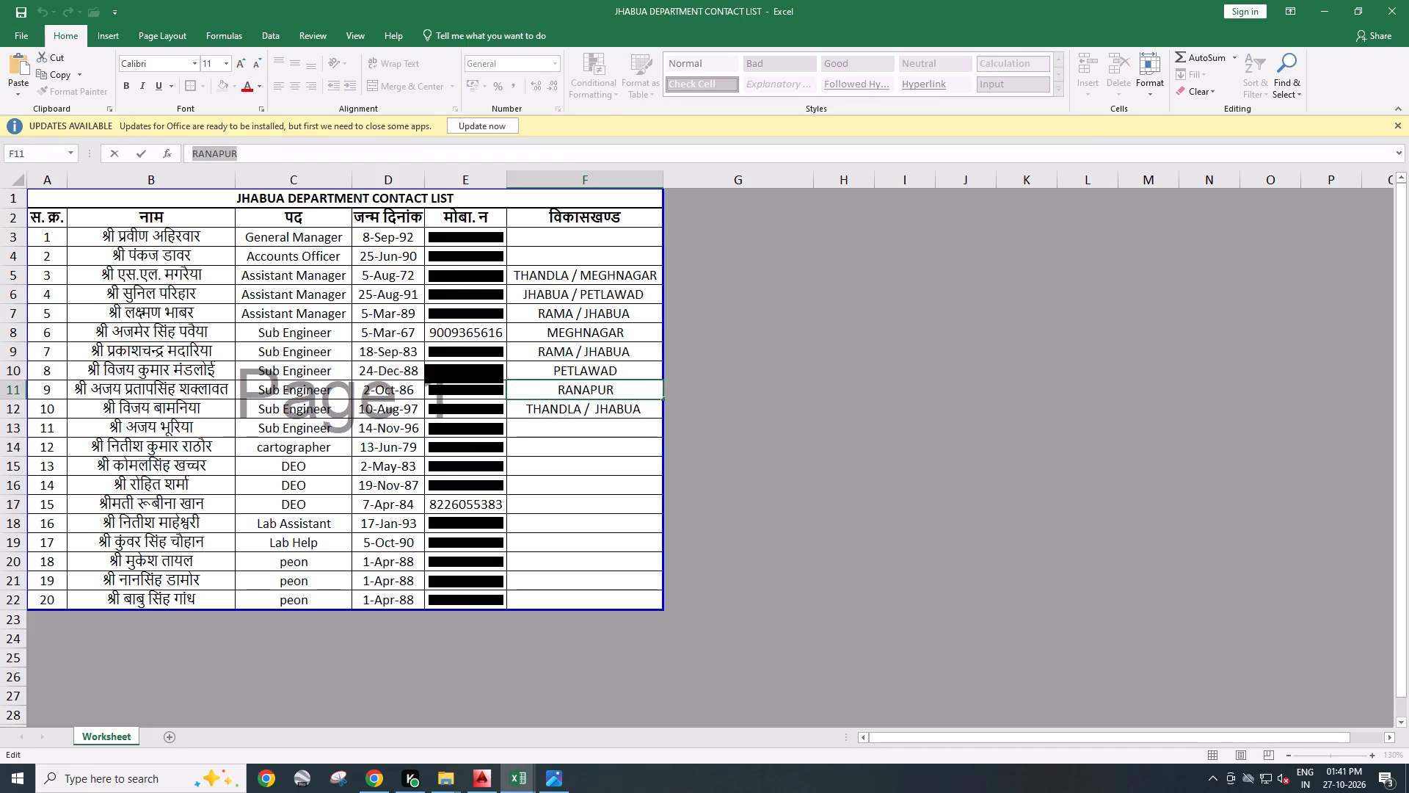
pyautogui.doubleClick(611, 318)
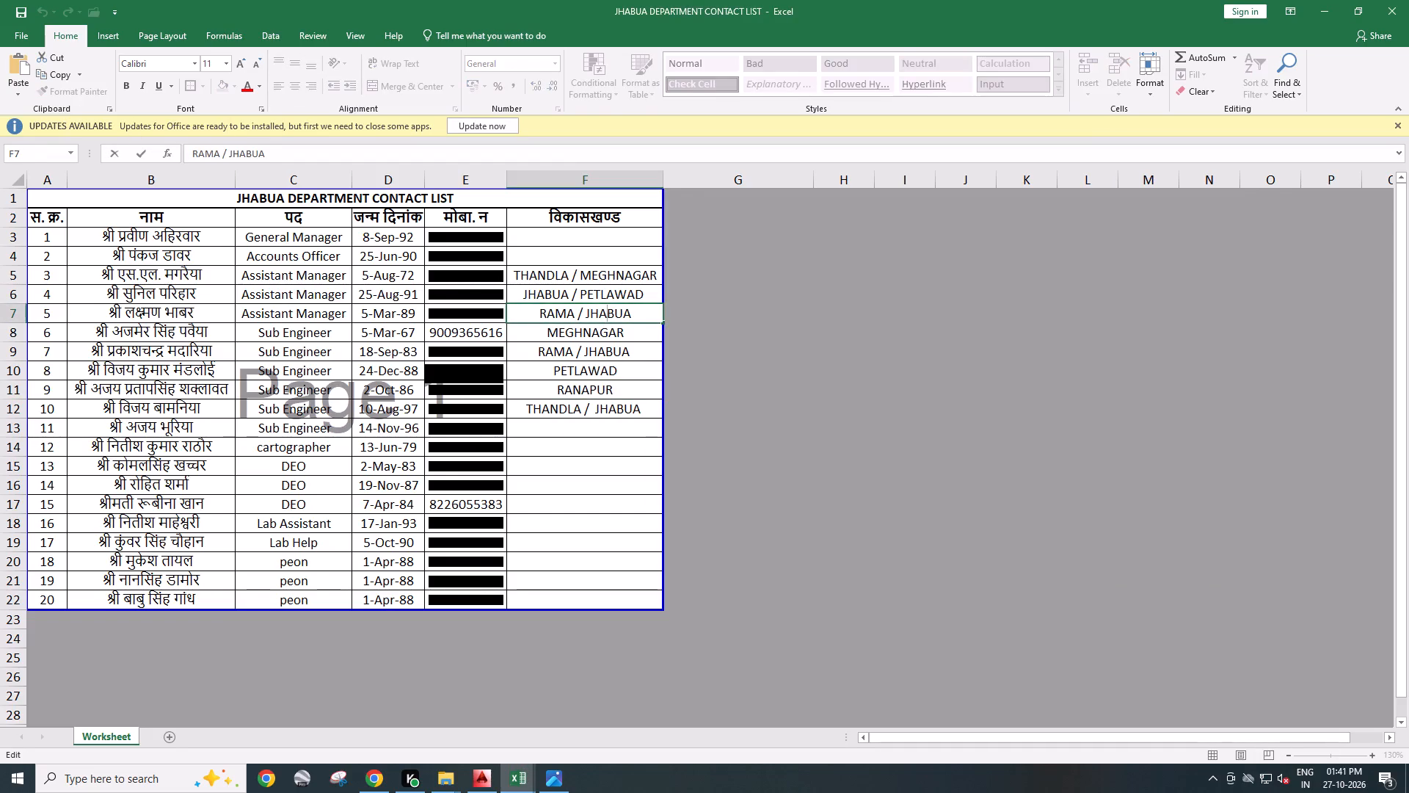
pyautogui.moveTo(586, 313); pyautogui.dragTo(660, 325)
pyautogui.hotkey('ctrl', 'v')
pyautogui.click(683, 410)
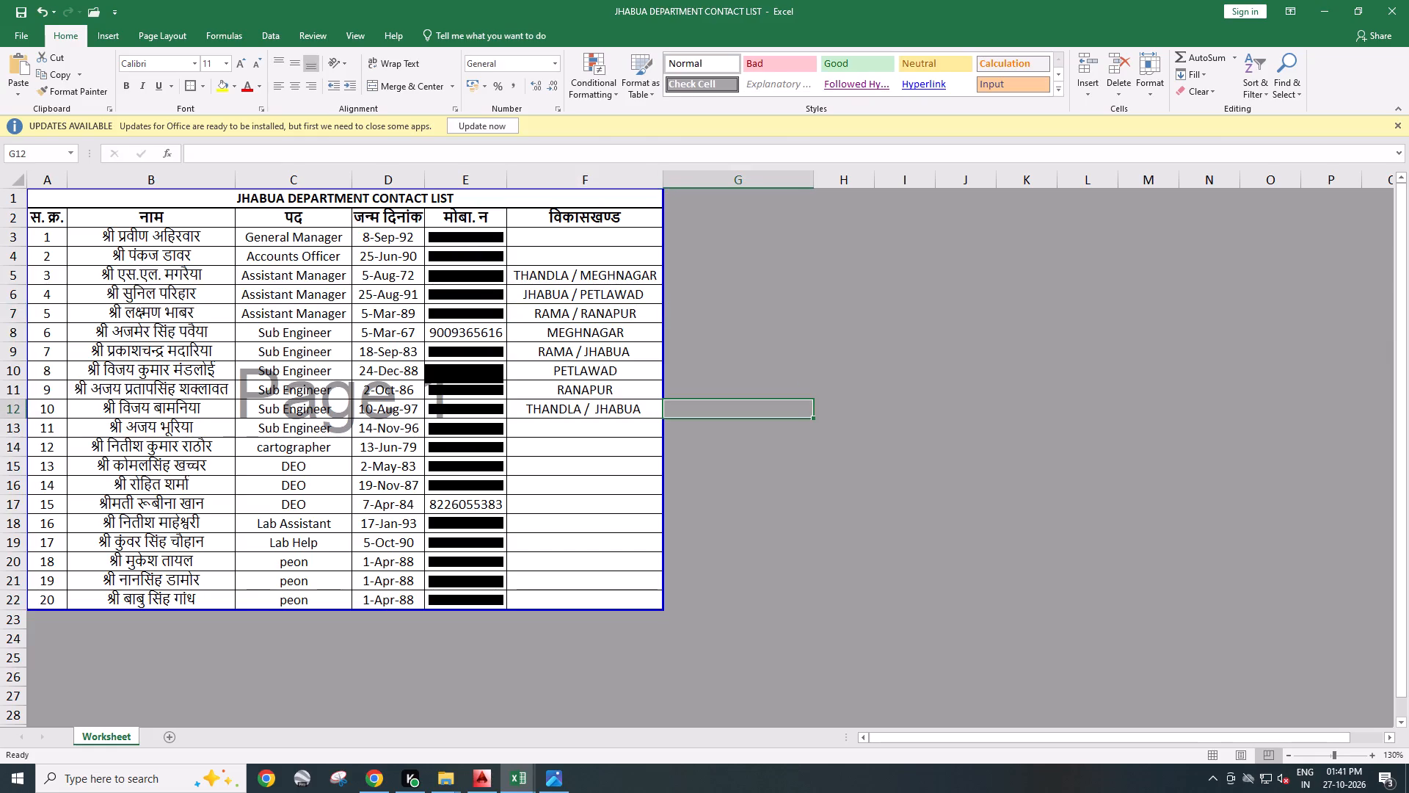
# Remove the second block name from the Sub Engineer entries in F9 and F12, leaving only RAMA and THANDLA.
pyautogui.doubleClick(565, 349)
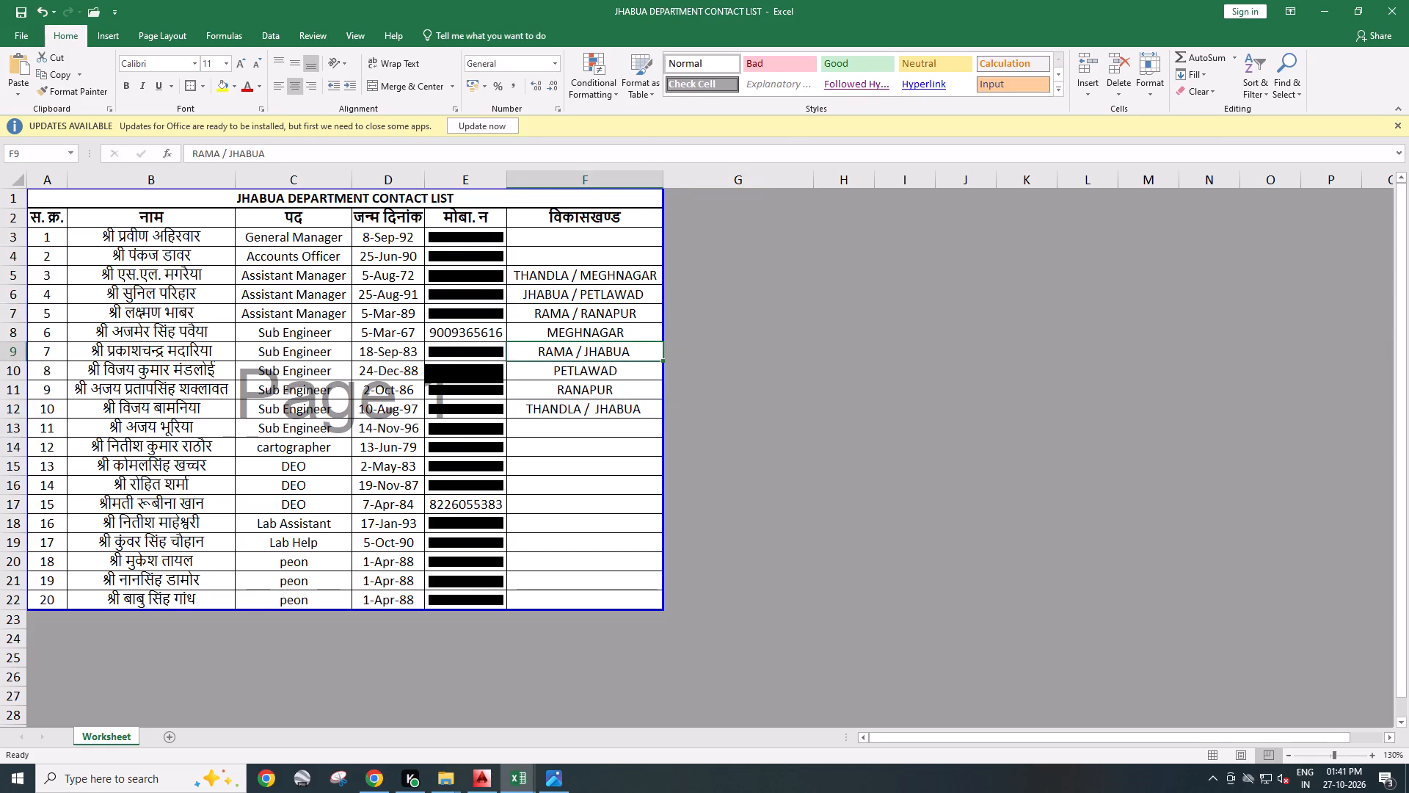
pyautogui.doubleClick(585, 350)
pyautogui.moveTo(577, 349); pyautogui.dragTo(633, 358)
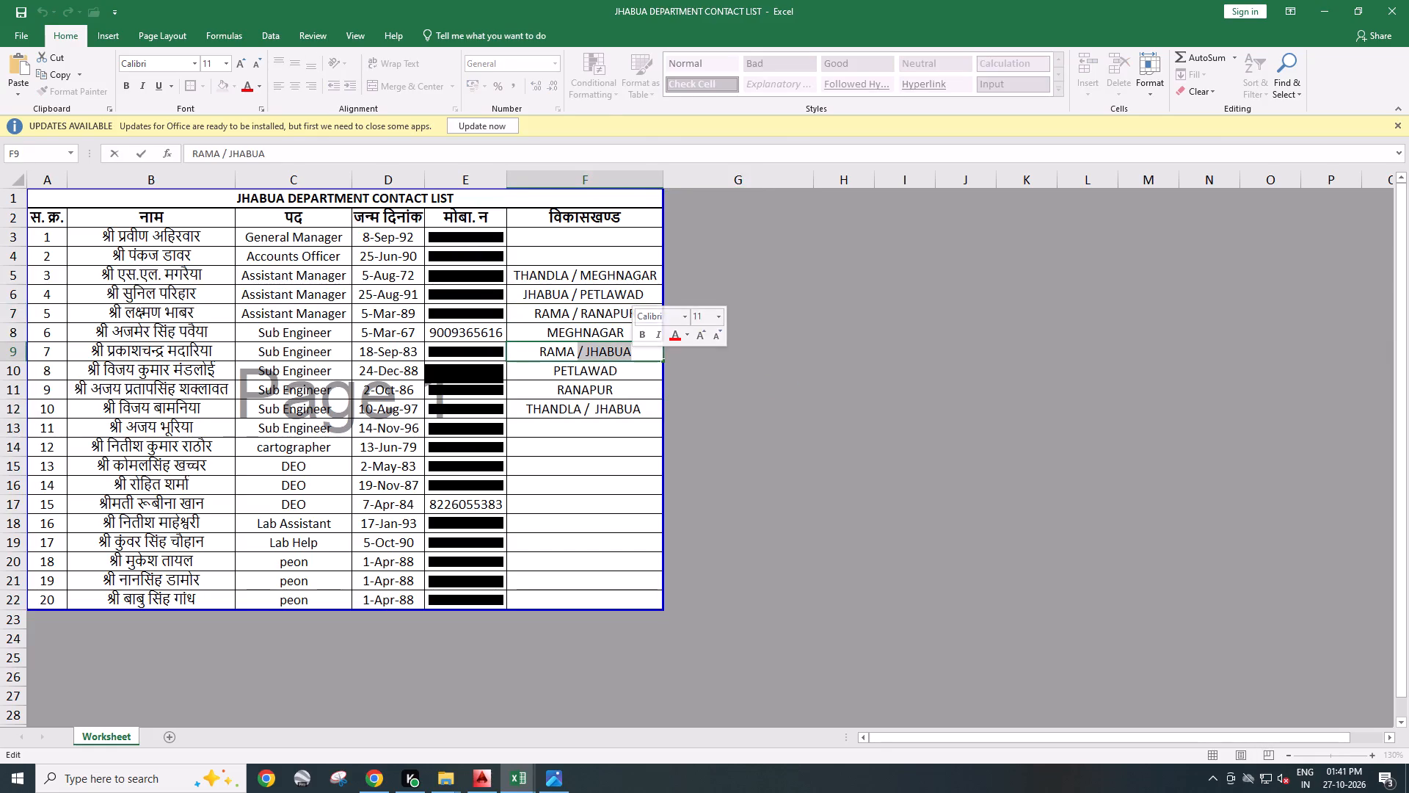
pyautogui.press('BackSpace')
pyautogui.doubleClick(617, 413)
pyautogui.moveTo(587, 408); pyautogui.dragTo(673, 422)
pyautogui.press('BackSpace')
pyautogui.click(737, 500)
# Select the Sub Engineers' block cells F8 to F12.
pyautogui.moveTo(620, 332); pyautogui.dragTo(617, 405)
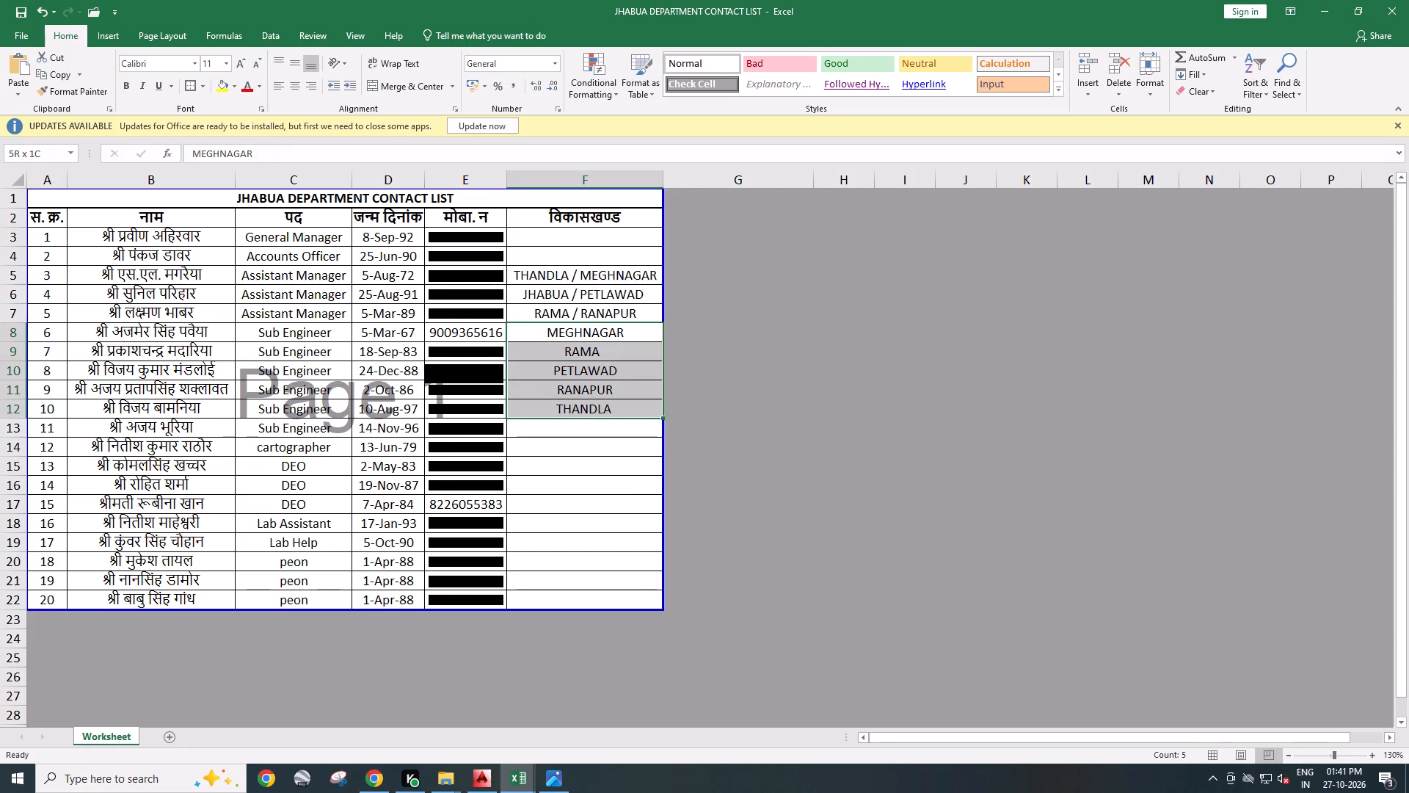
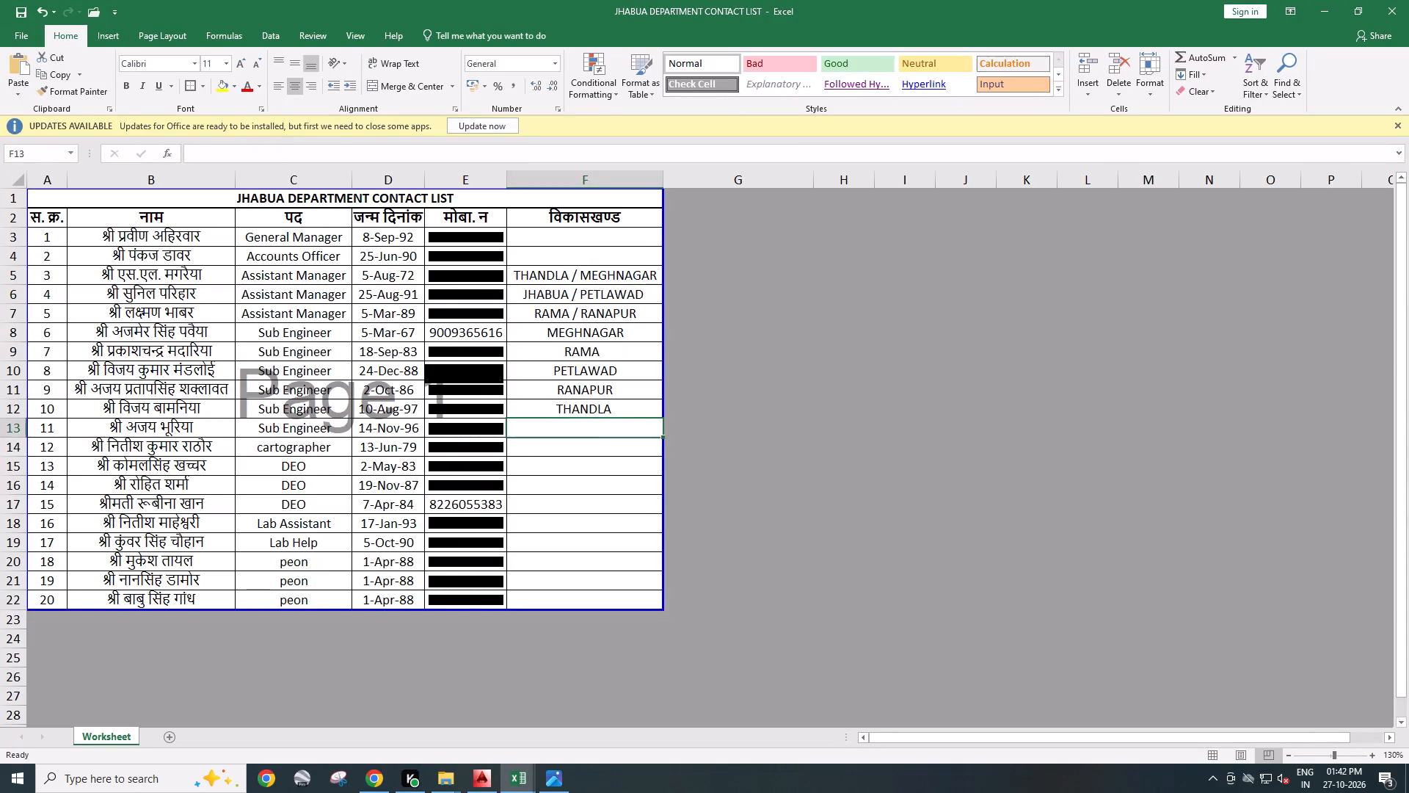
# Paste JHABUA as the block name in F13 for the last Sub Engineer, check the block entries F5 to F13, and save the workbook.
pyautogui.hotkey('ctrl', 'v')
pyautogui.hotkey('ctrl', 's')
pyautogui.click(632, 438)
pyautogui.moveTo(612, 269); pyautogui.dragTo(616, 303)
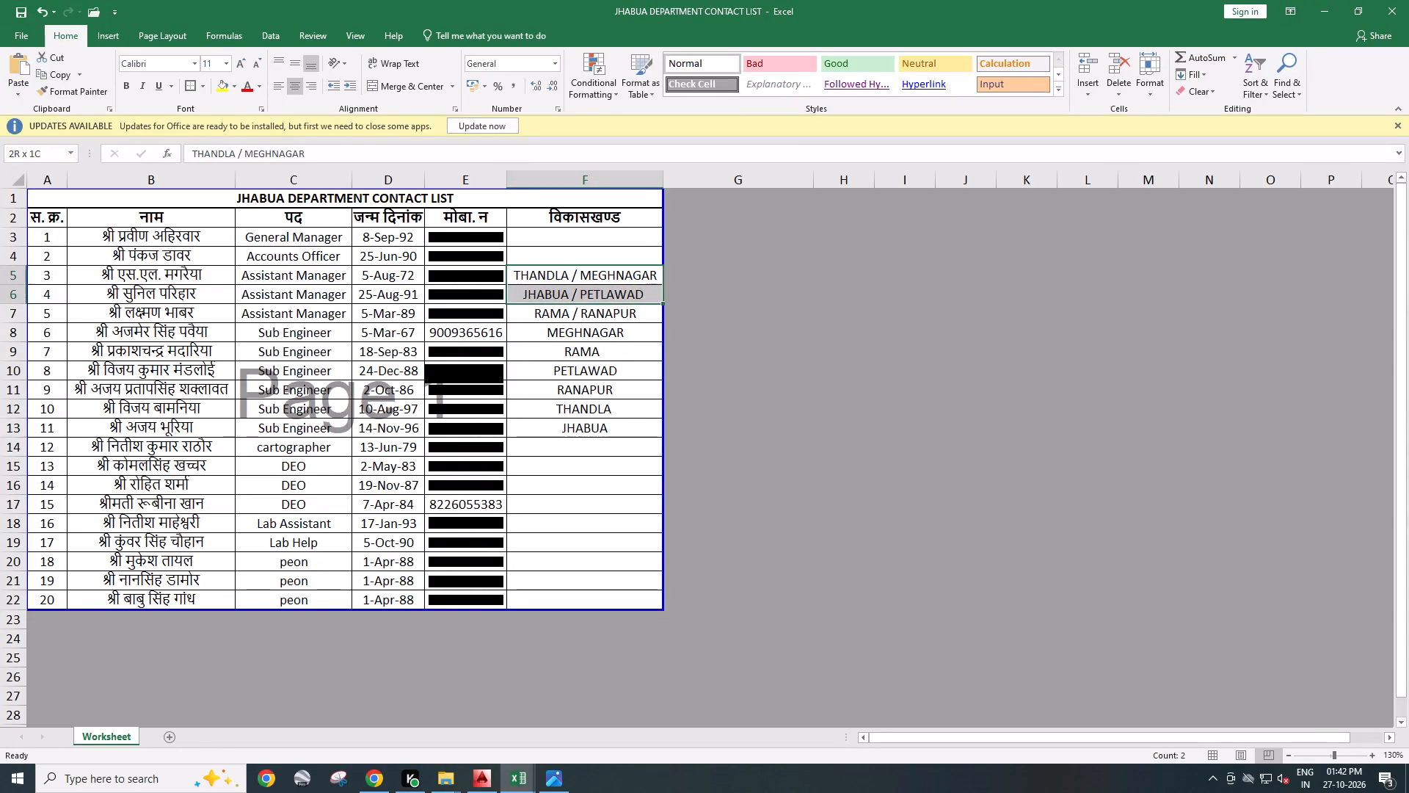
pyautogui.moveTo(616, 303); pyautogui.dragTo(616, 311)
pyautogui.moveTo(605, 331); pyautogui.dragTo(600, 424)
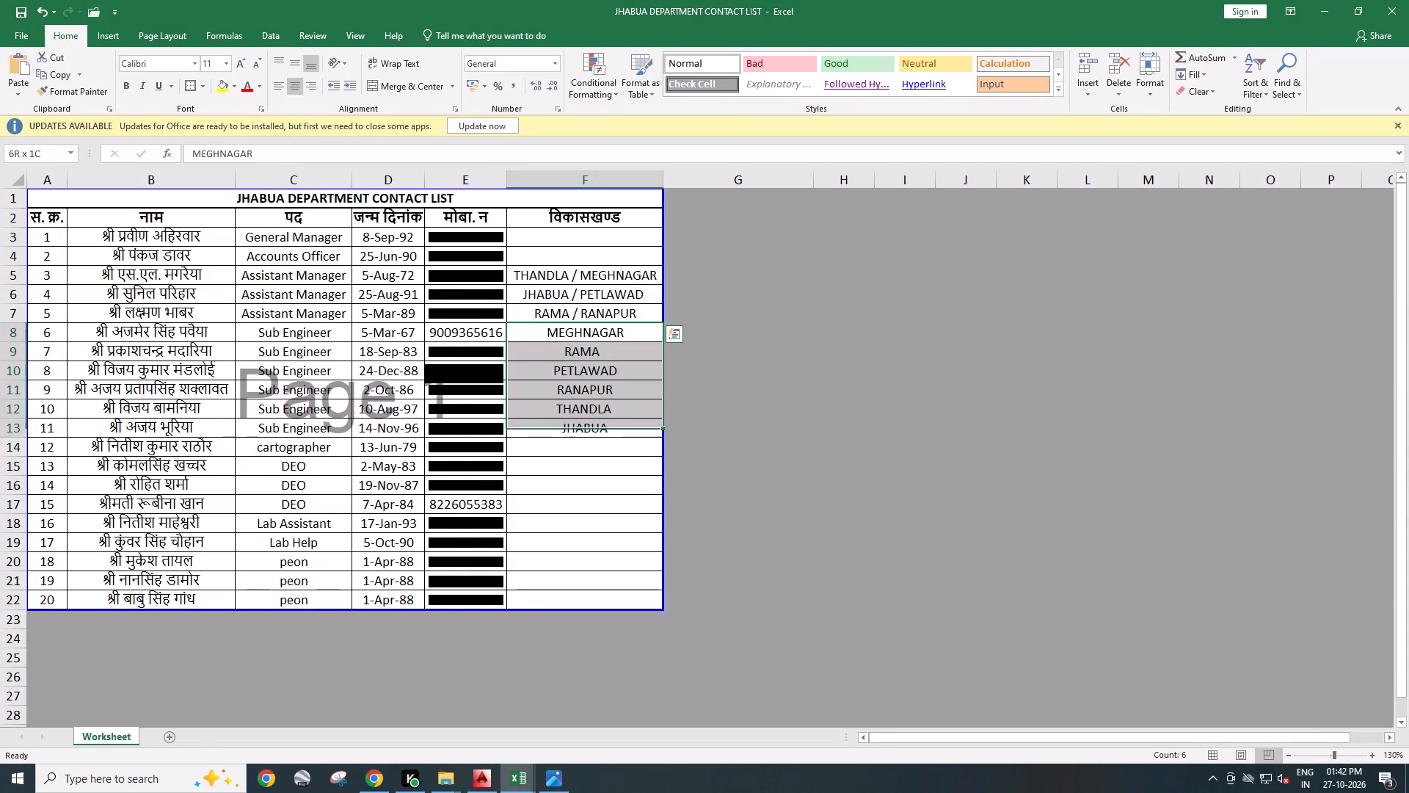
pyautogui.moveTo(600, 424); pyautogui.dragTo(600, 426)
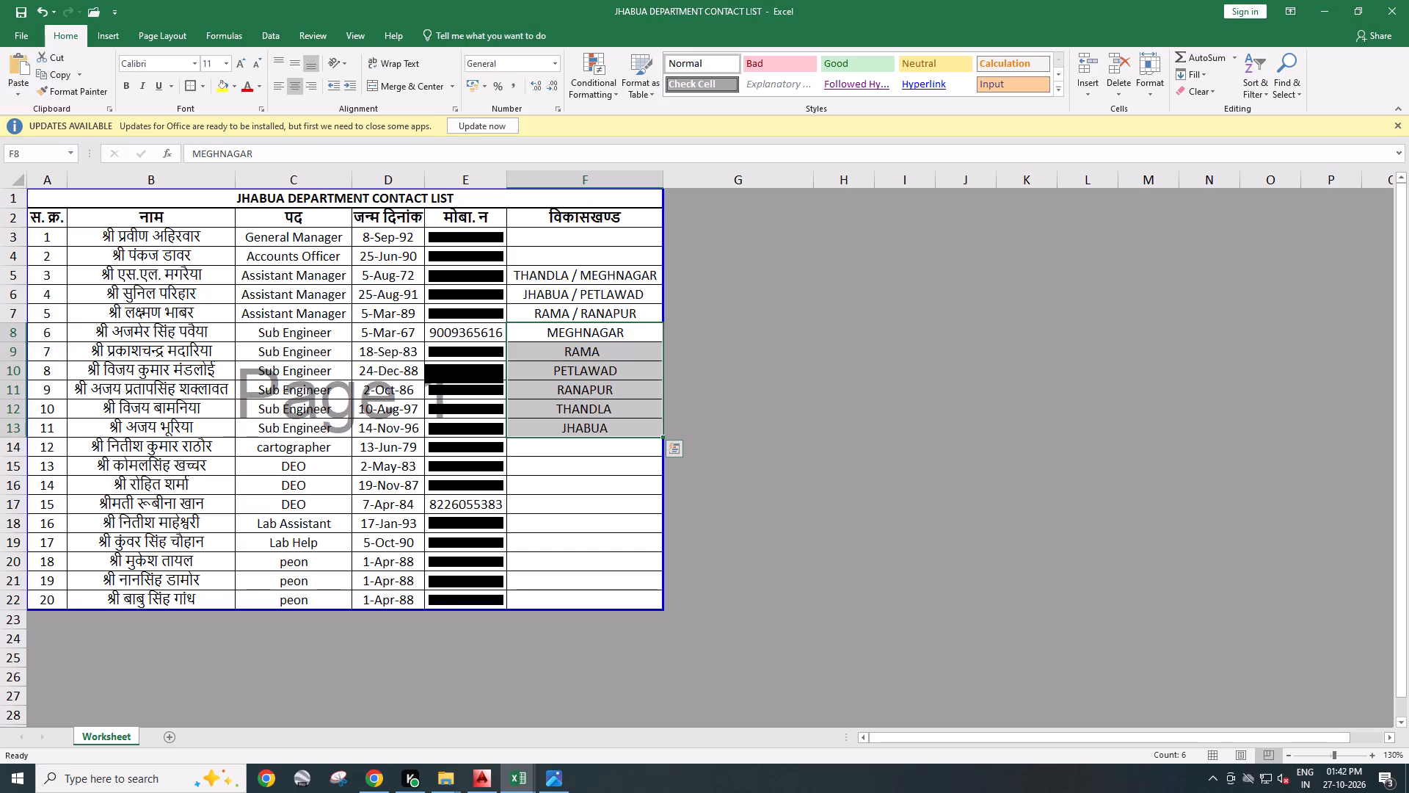
pyautogui.hotkey('ctrl', 's')
# Print one copy of the contact list sheet on the Brother HL-L5210DW printer in portrait orientation on Letter paper.
pyautogui.click(565, 507)
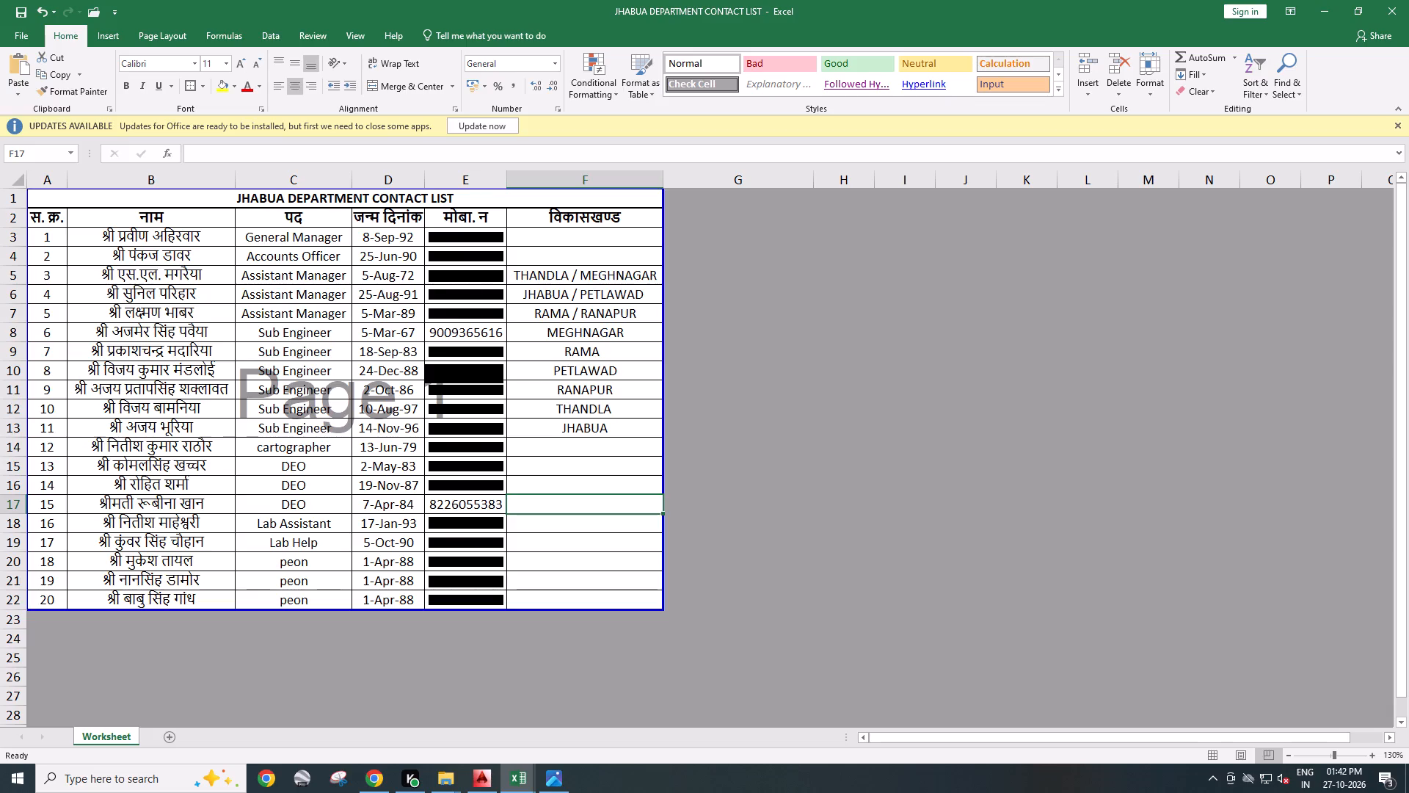
pyautogui.hotkey('ctrl', 'p')
pyautogui.scroll(-4, 872, 388)
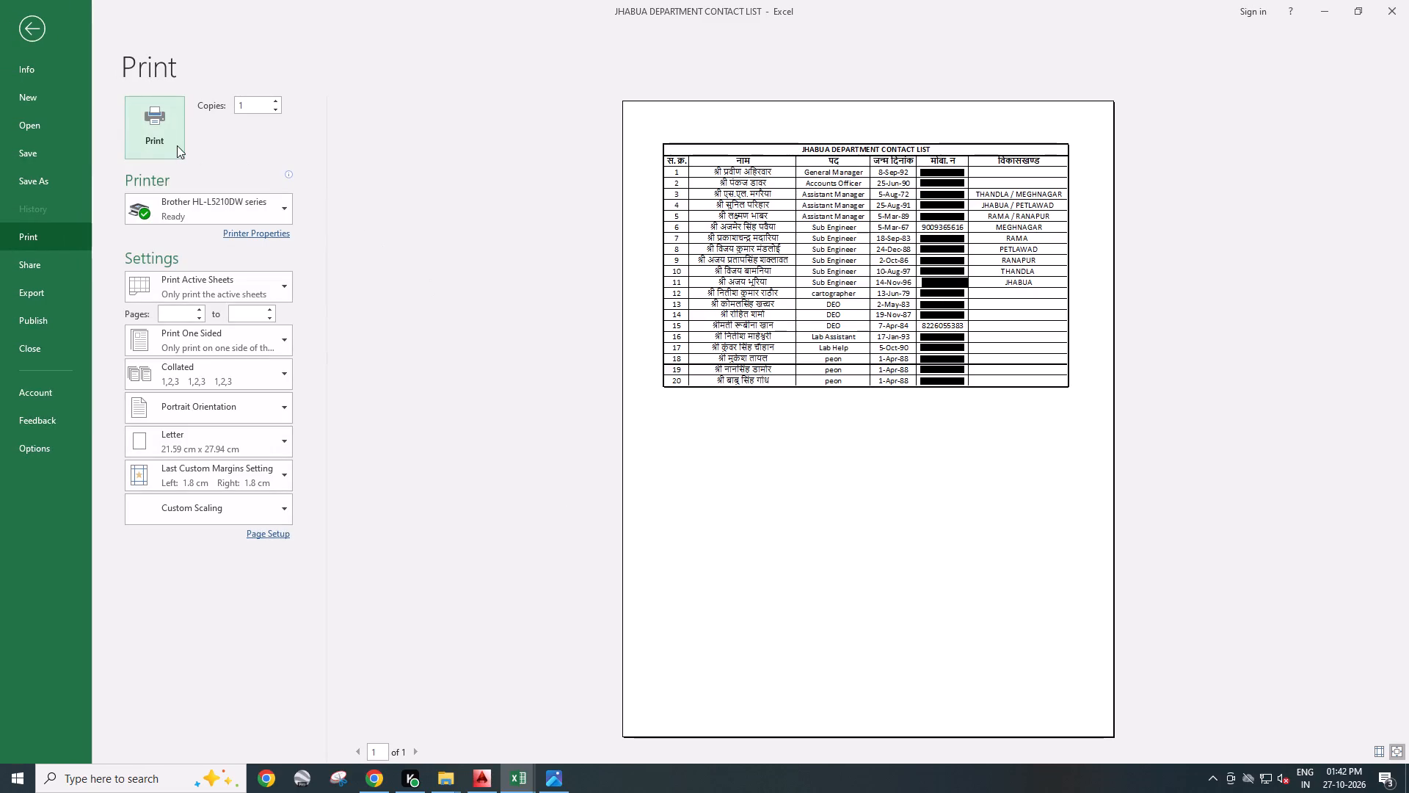
pyautogui.click(112, 95)
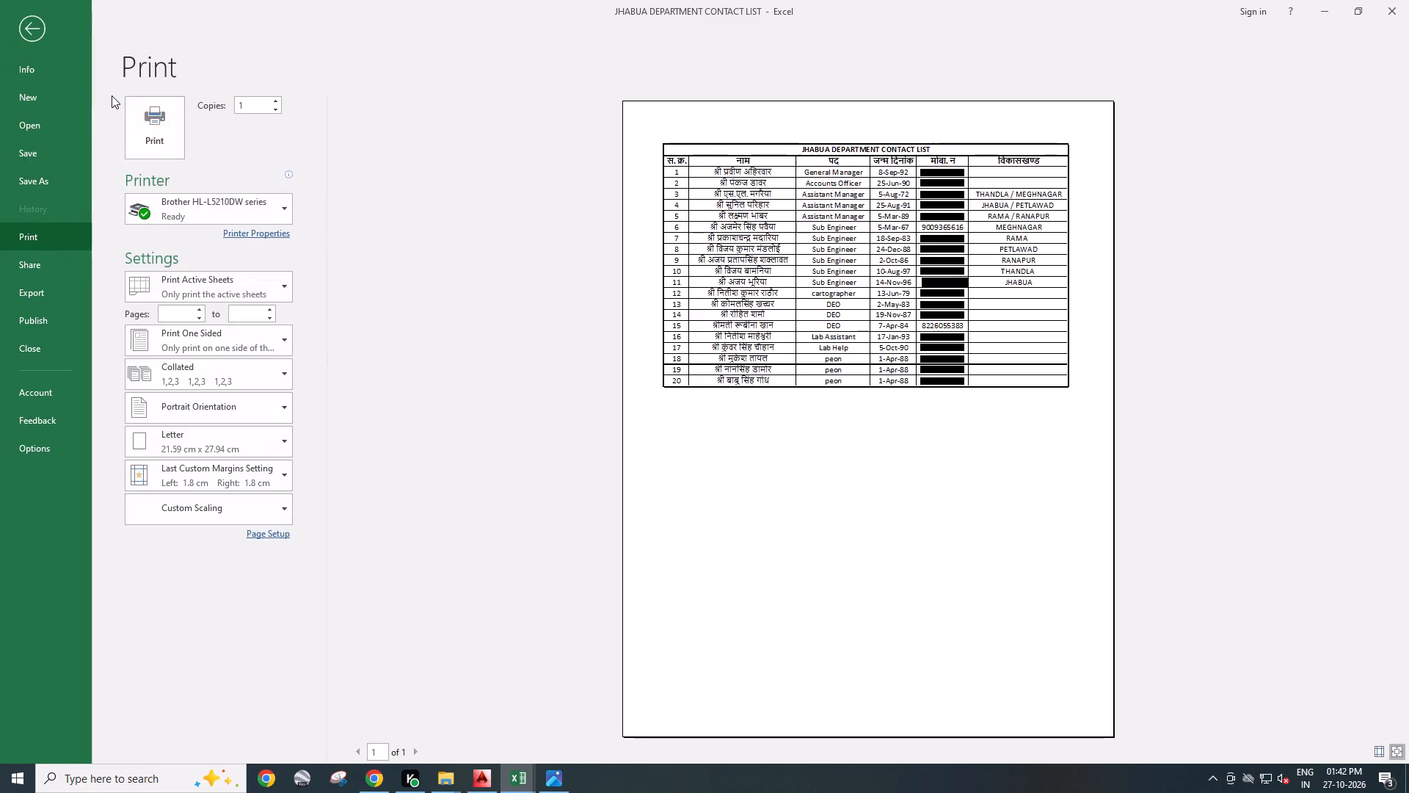
pyautogui.click(148, 116)
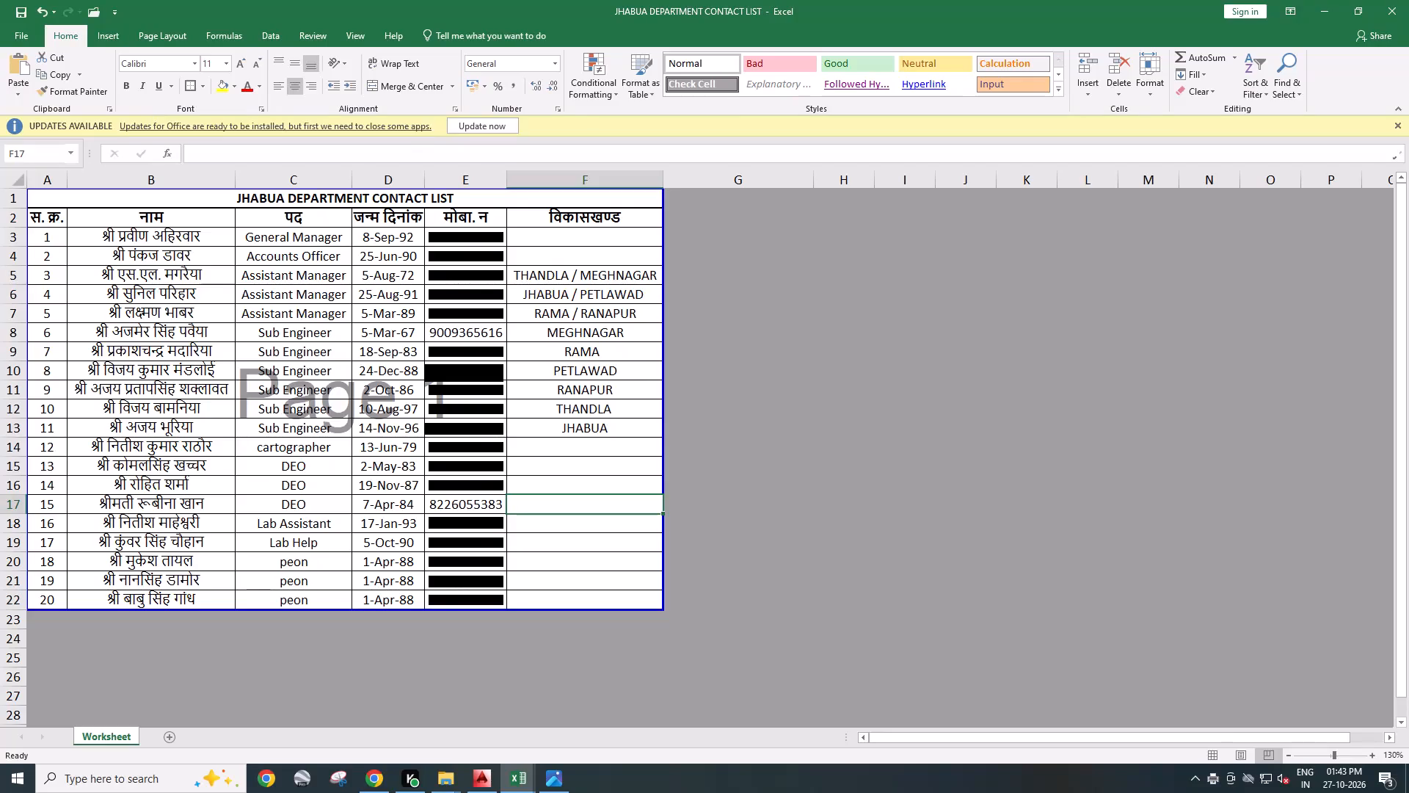
# Switch to the image viewer showing the handwritten contact list photo to compare the block names.
pyautogui.click(545, 786)
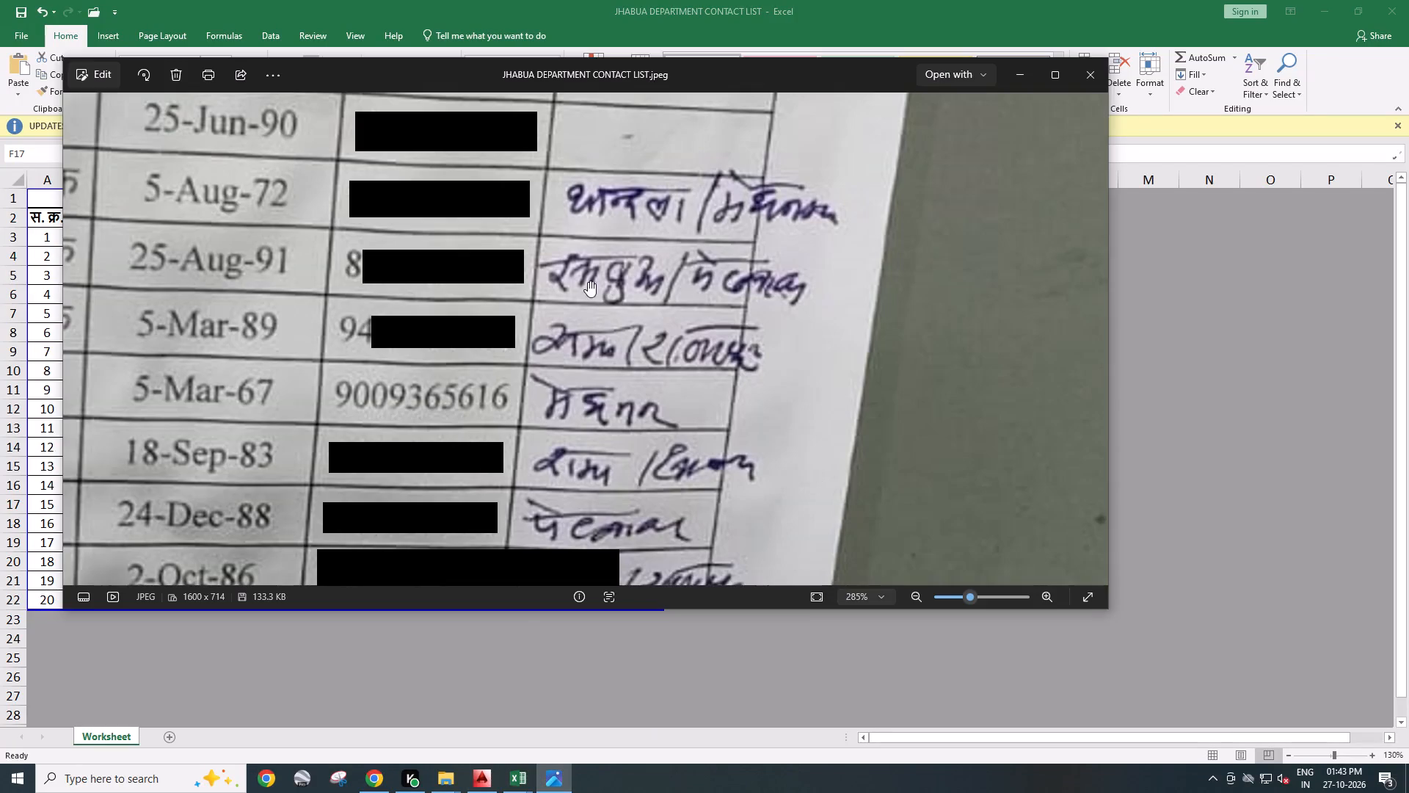
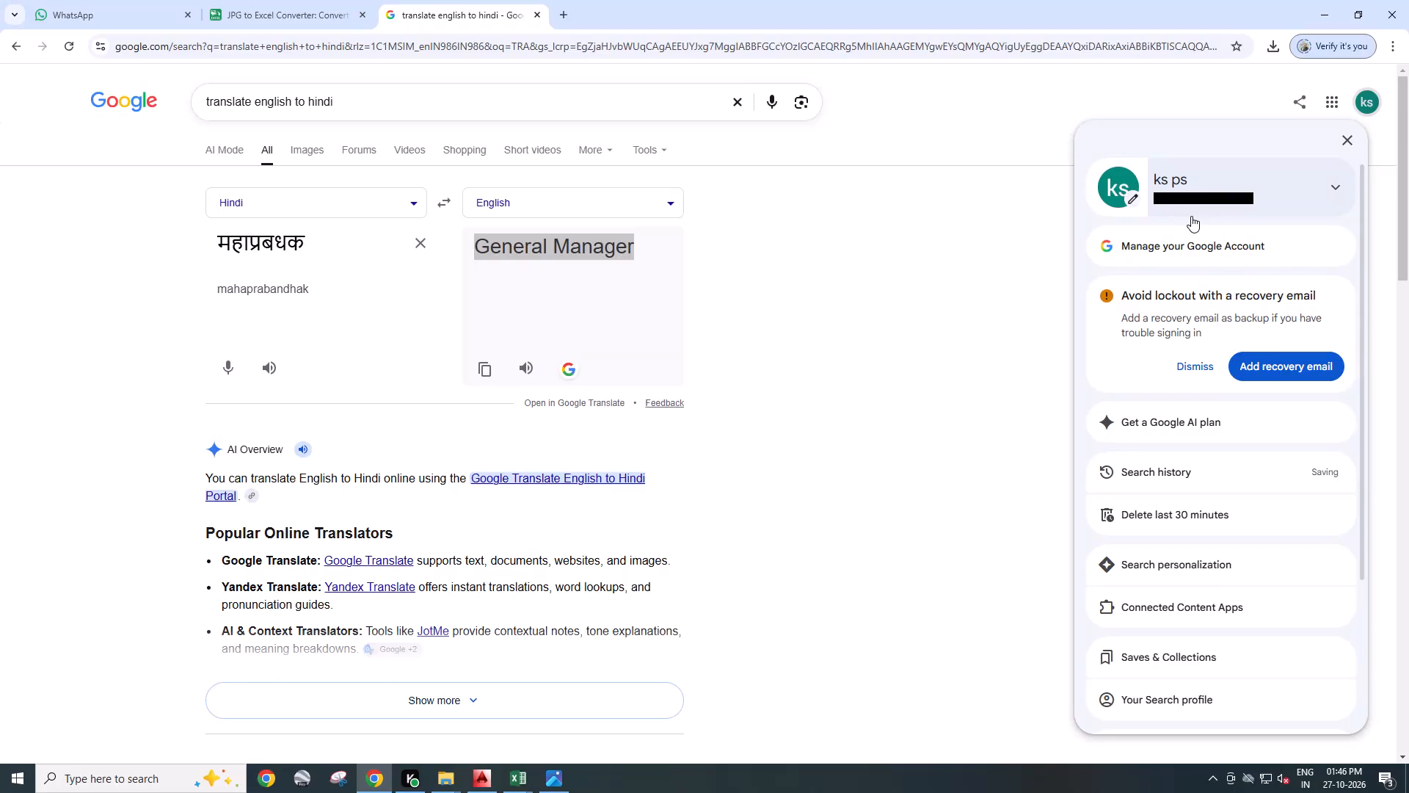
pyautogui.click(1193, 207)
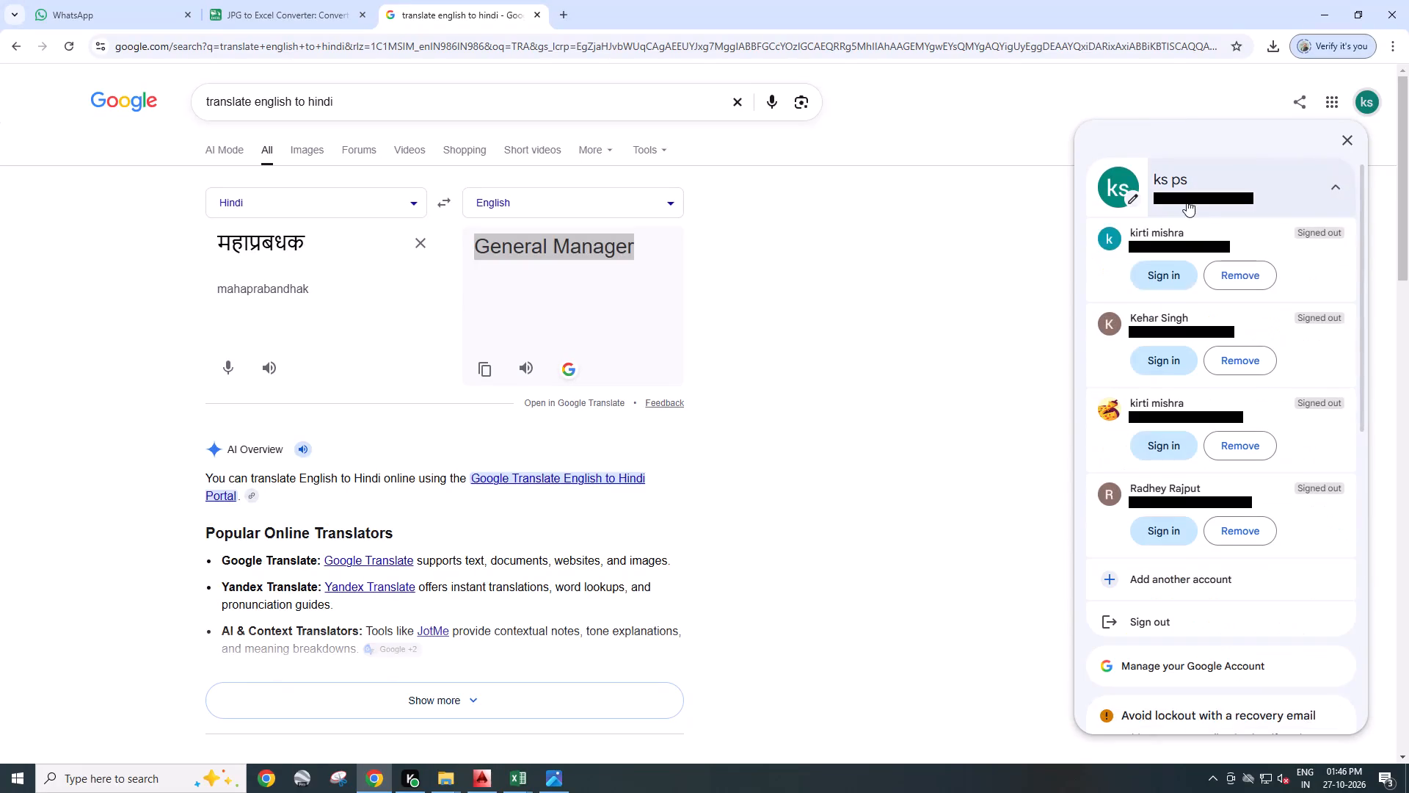